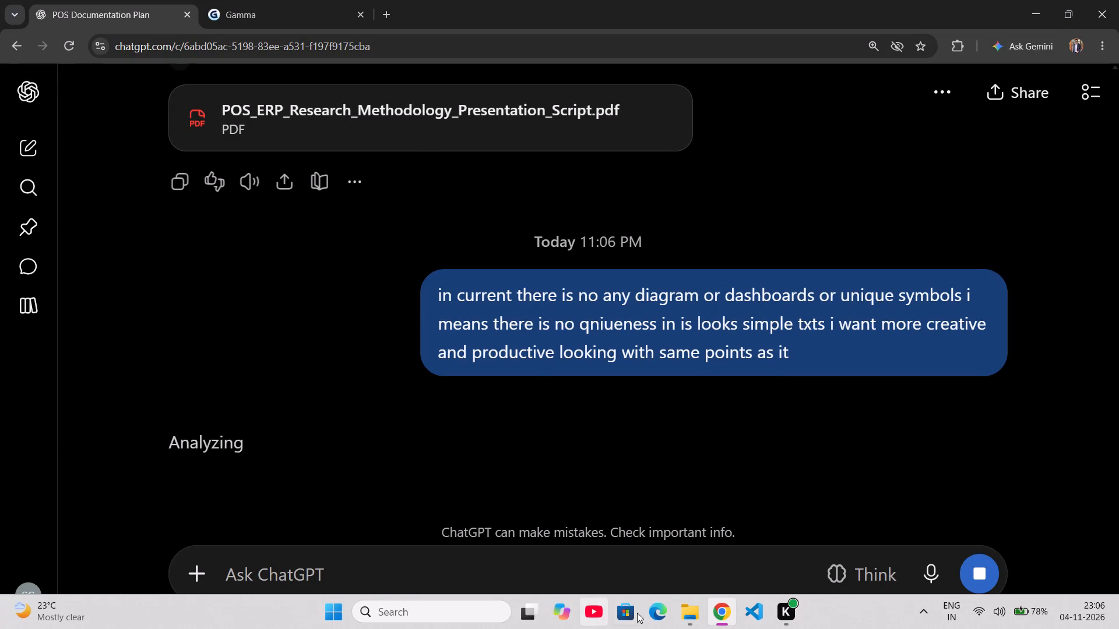
In File Explorer, open COMBINE DOC CERTIFAICATE PAGES POS.docx from SY SEM 3, POS DOCS, All certificate pages.
left_click(691, 612)
scroll(217, 406, "down", 2)
scroll(304, 380, "up", 3)
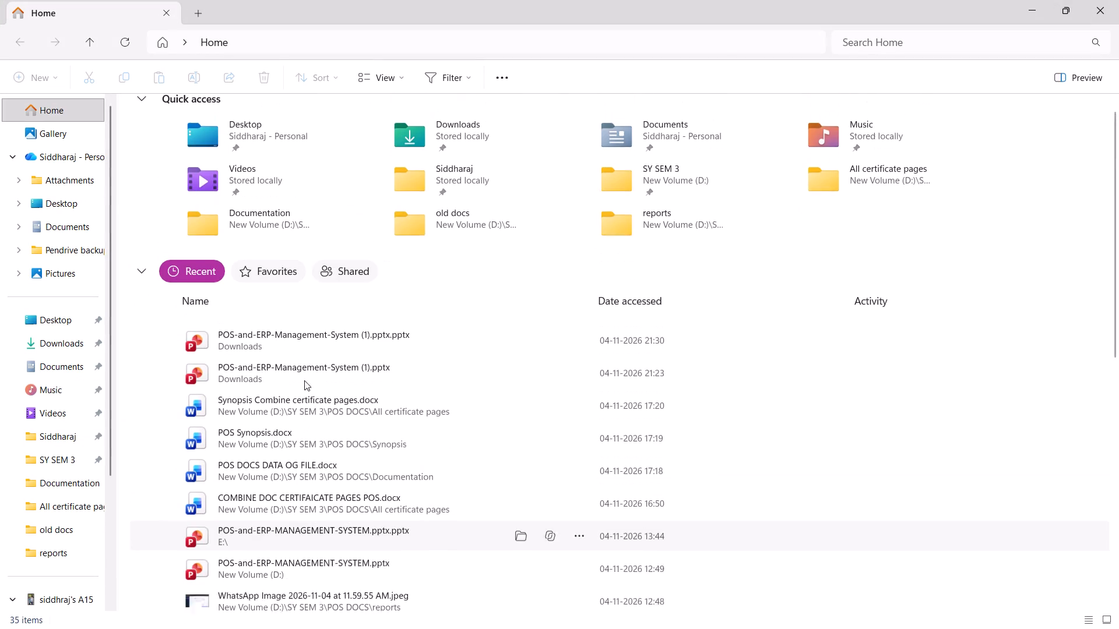
scroll(45, 468, "down", 4)
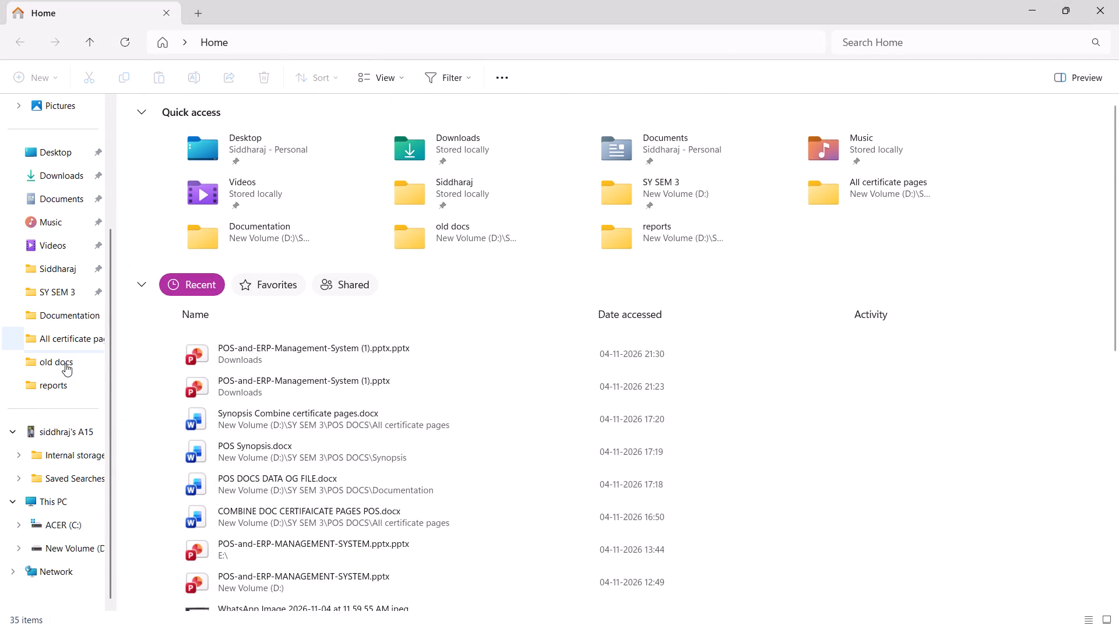
left_click(76, 326)
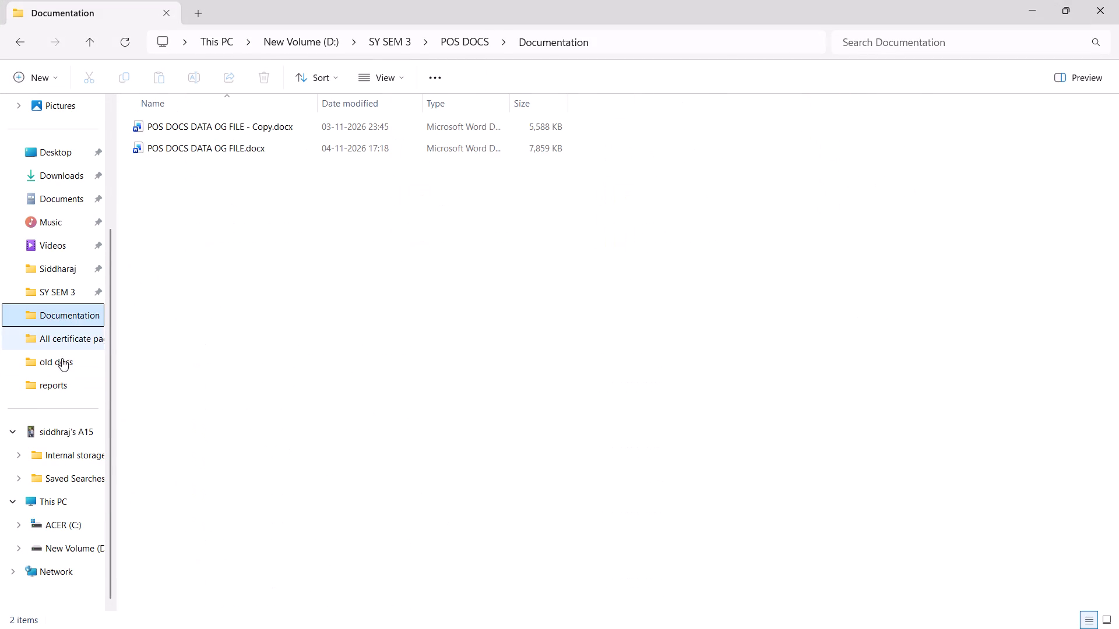
left_click(76, 292)
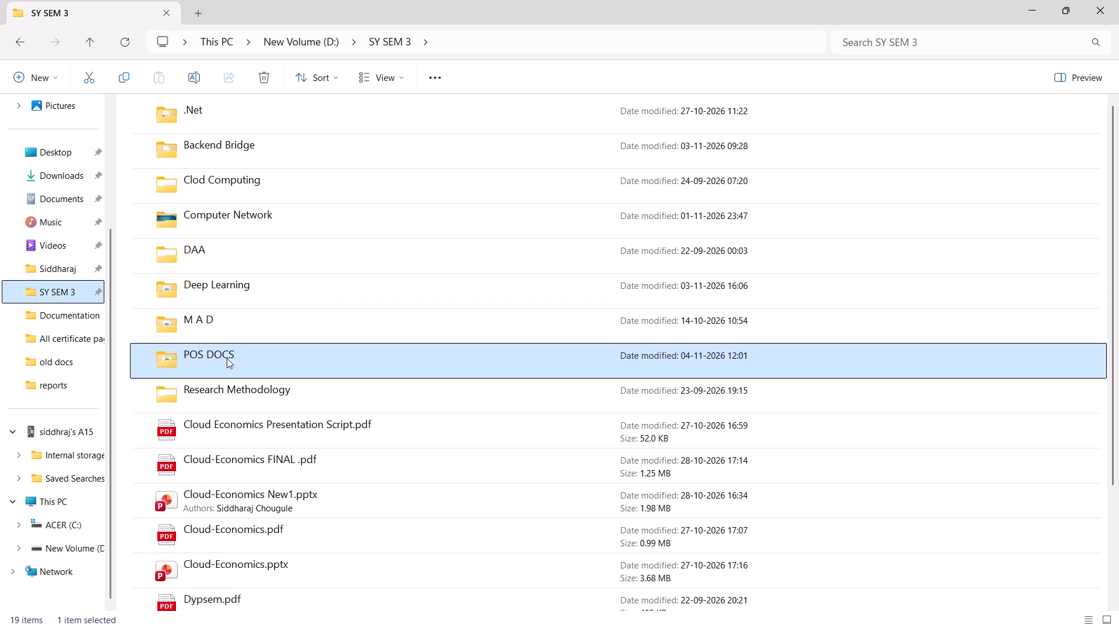
double_click(221, 366)
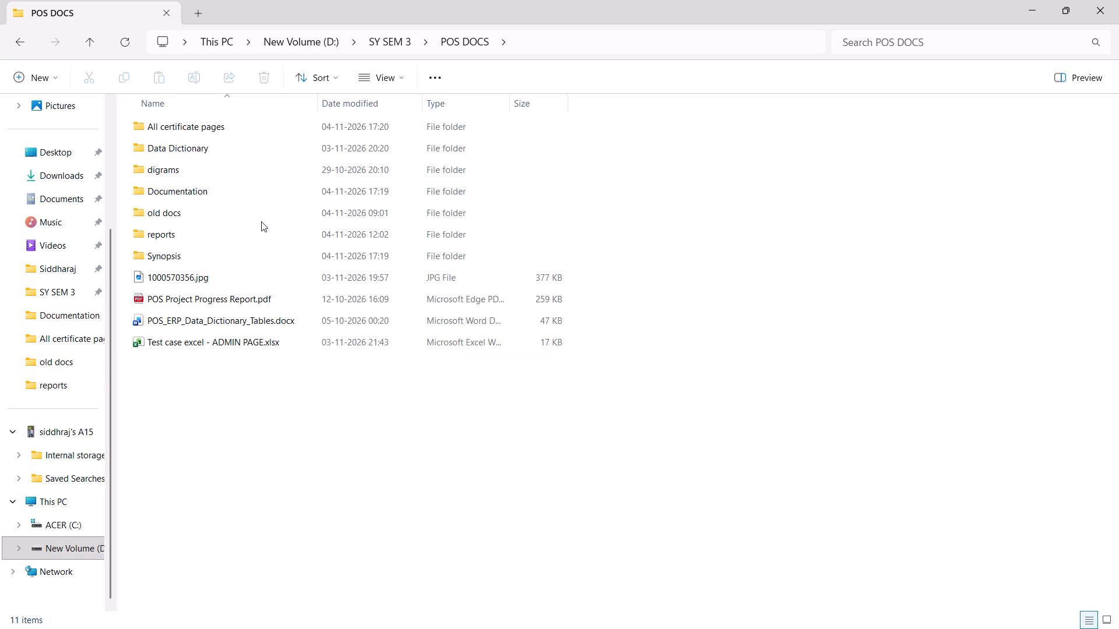
double_click(205, 128)
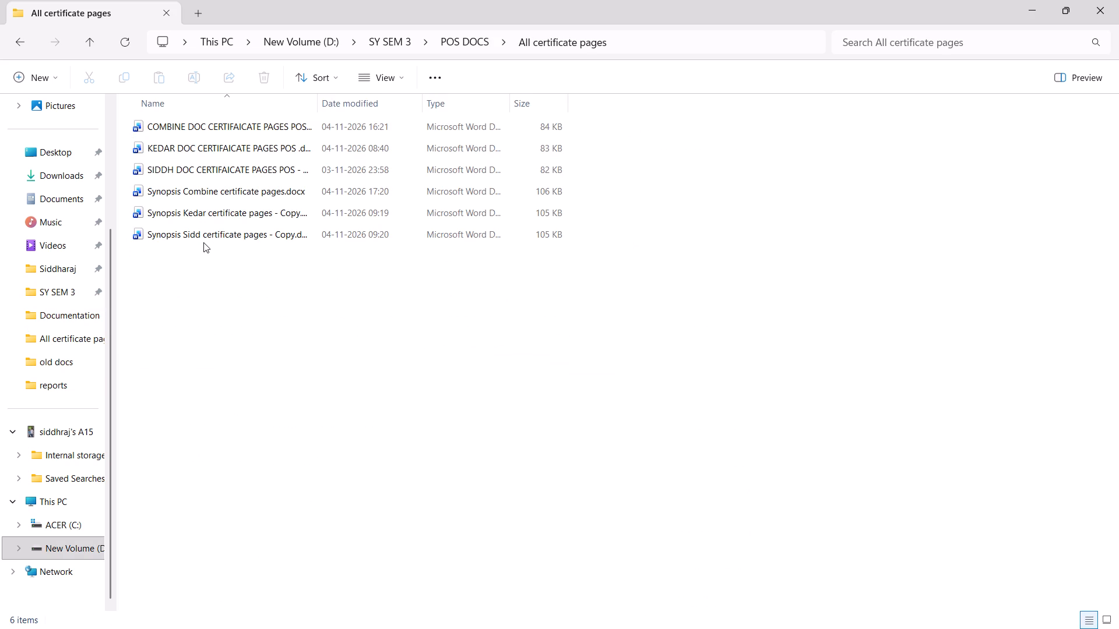
double_click(196, 124)
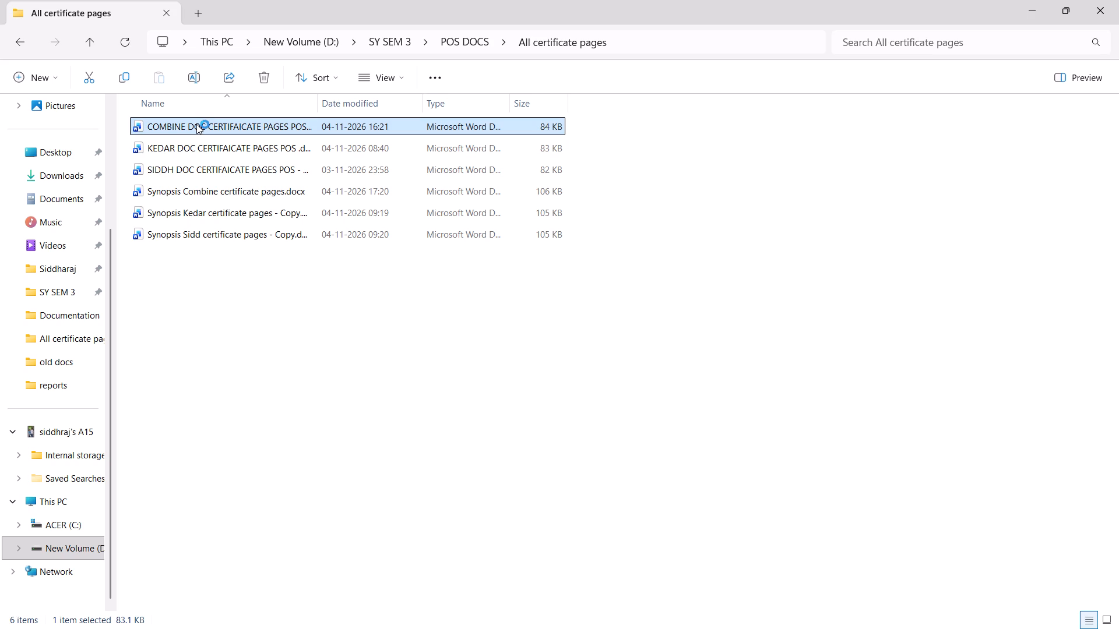
Change the year range below School of Engineering & Management on the cover page to 2026 – 2027.
scroll(554, 372, "down", 5)
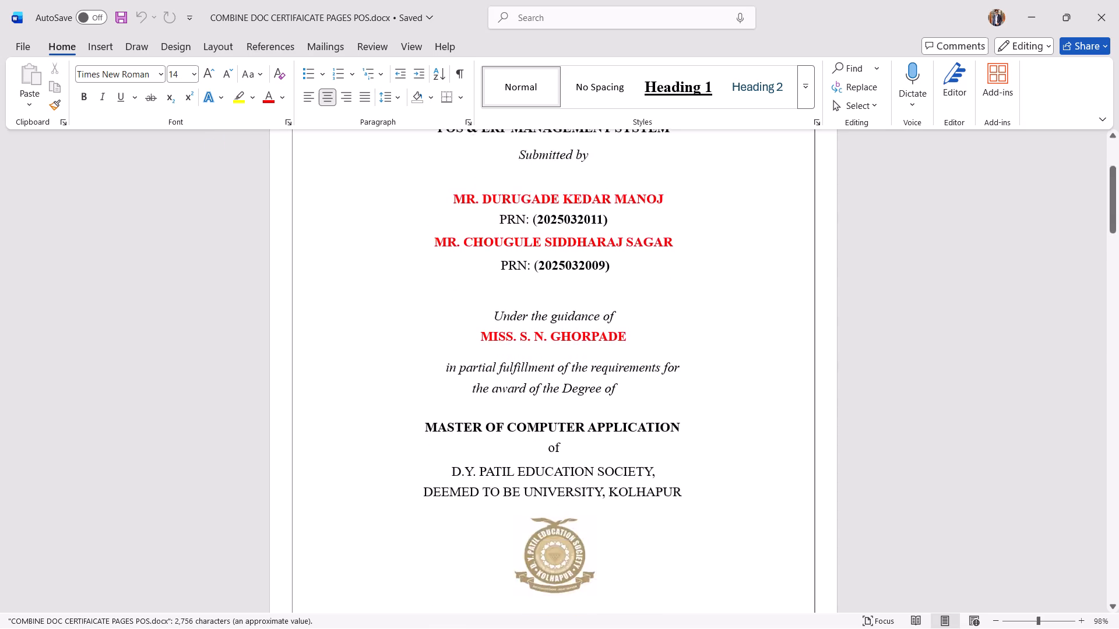
scroll(570, 369, "down", 4)
left_click(551, 485)
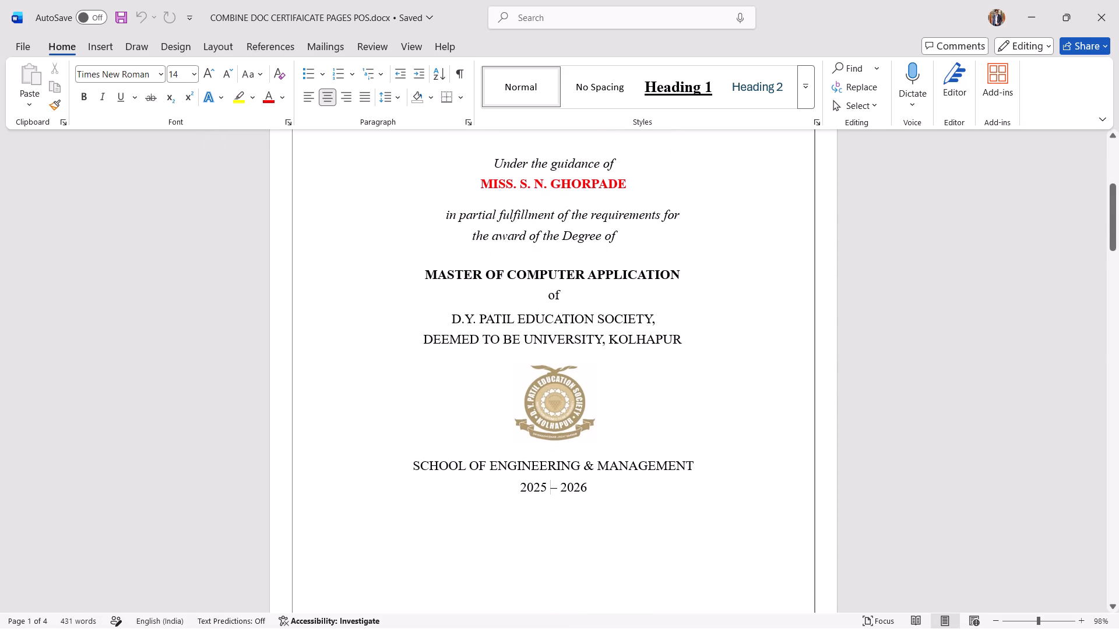
left_click(547, 494)
key("BackSpace")
key("6")
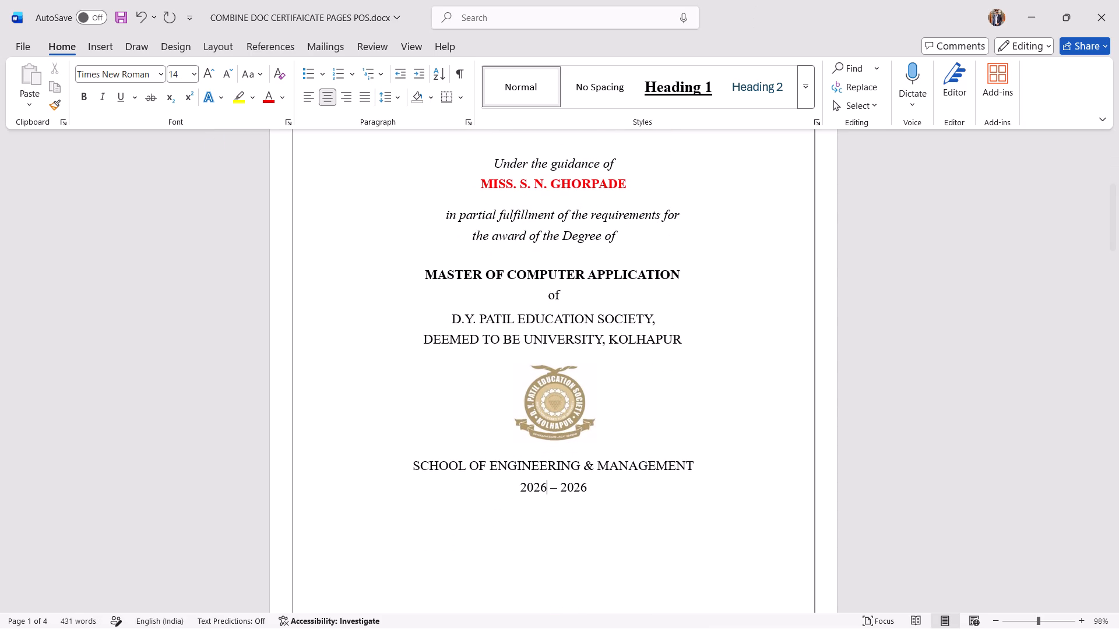
left_click(588, 493)
key("BackSpace")
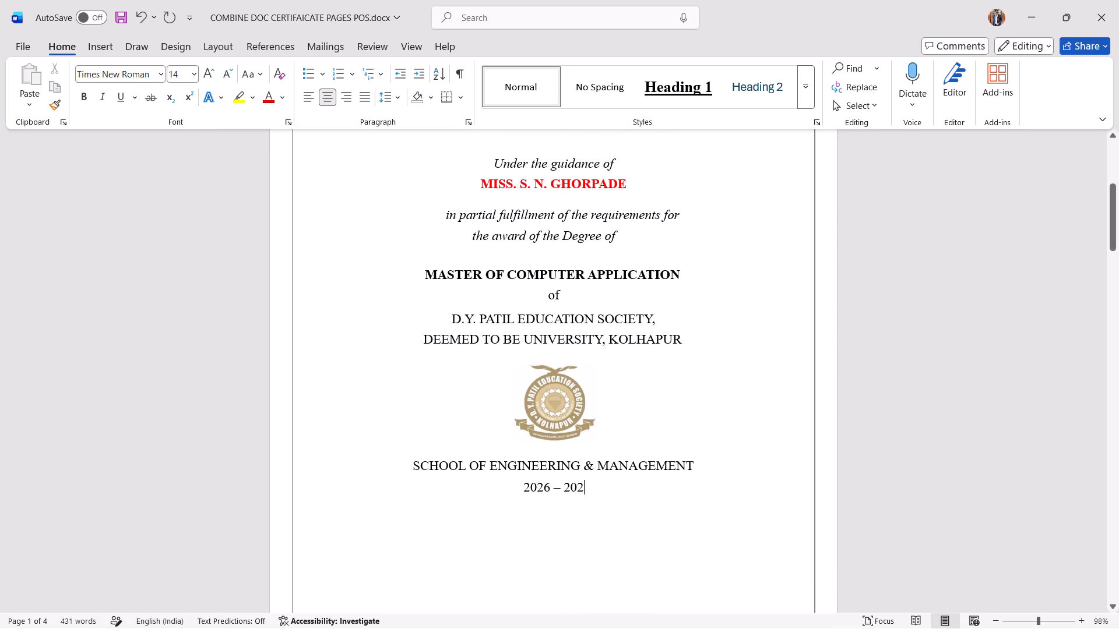
key("7")
Set the academic year in the Certificate page's paragraph to 2026-2027.
scroll(646, 482, "down", 15)
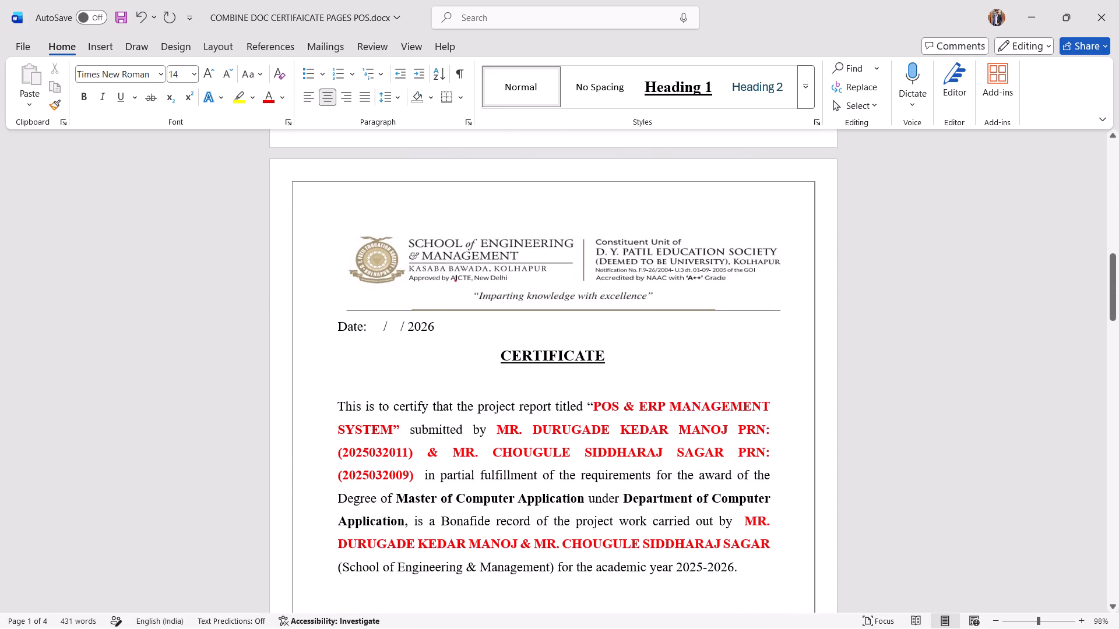
left_click(437, 326)
scroll(490, 340, "down", 6)
scroll(474, 476, "down", 3)
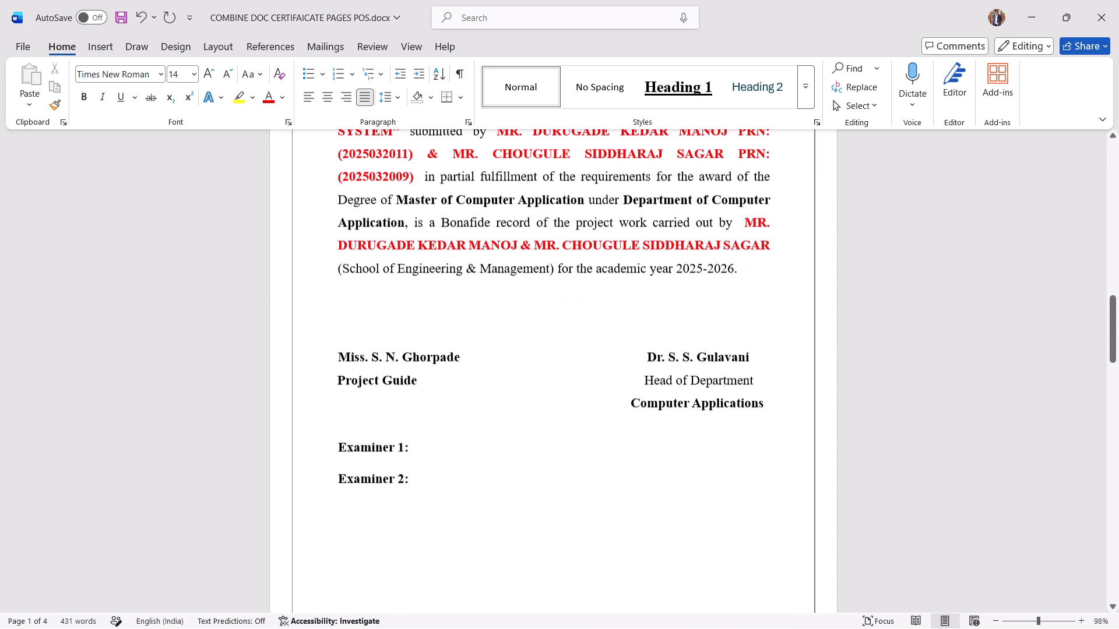
left_click(701, 266)
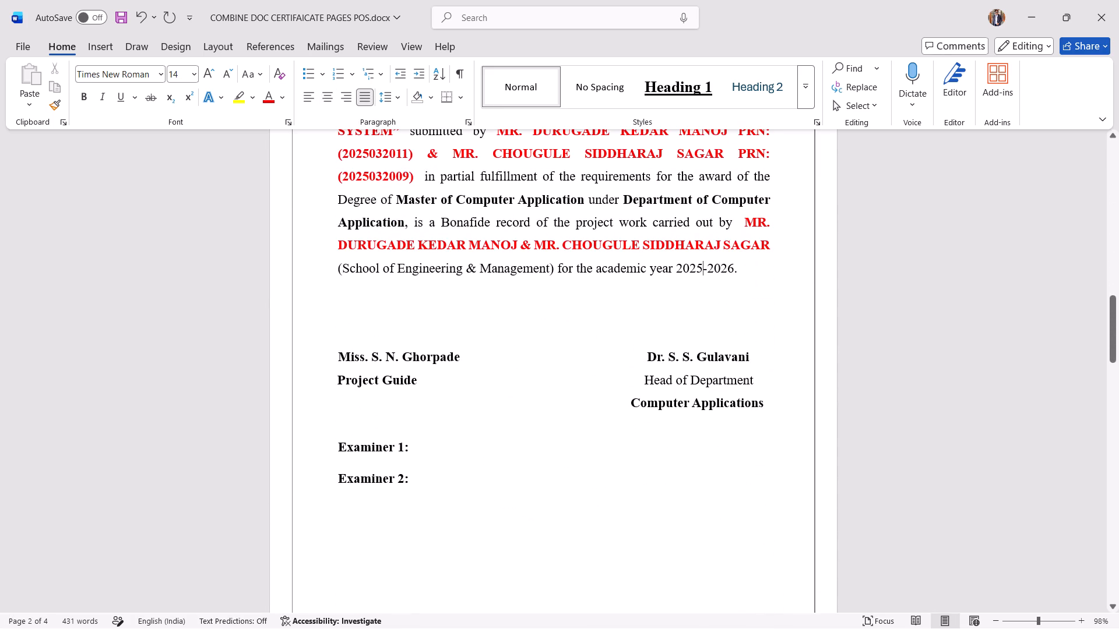
key("BackSpace")
key("6")
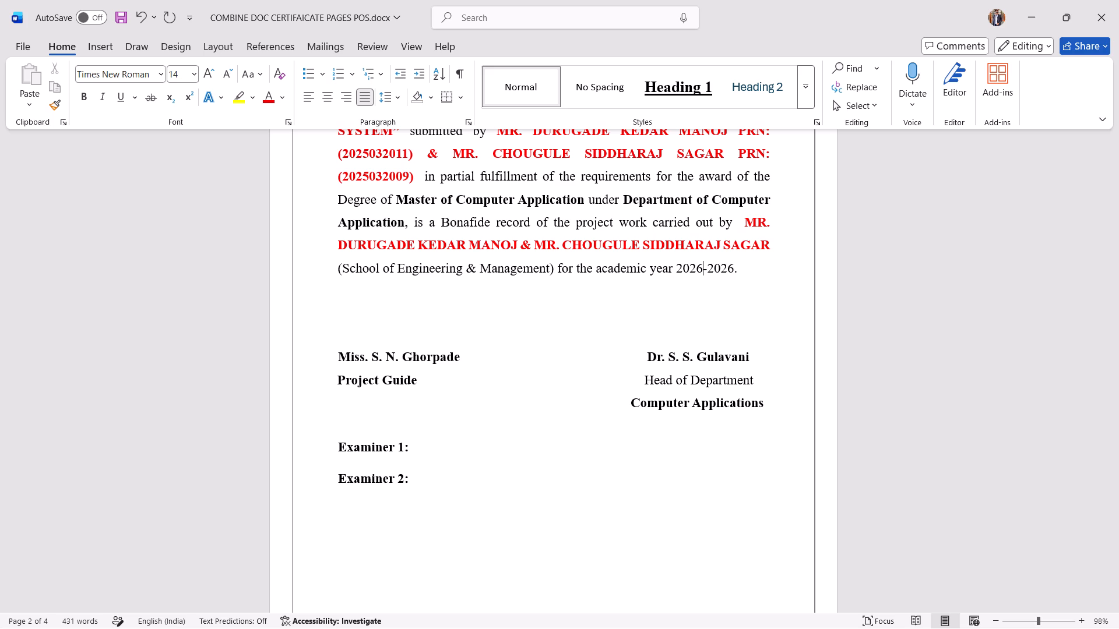
key("Right")
key("Right")
key("Right")
key("Right")
key("Right")
key("Right")
key("Left")
key("BackSpace")
key("7")
Left-align the Declaration page's body text, from "I, the undersigned" through "similar title at any university".
scroll(701, 266, "down", 18)
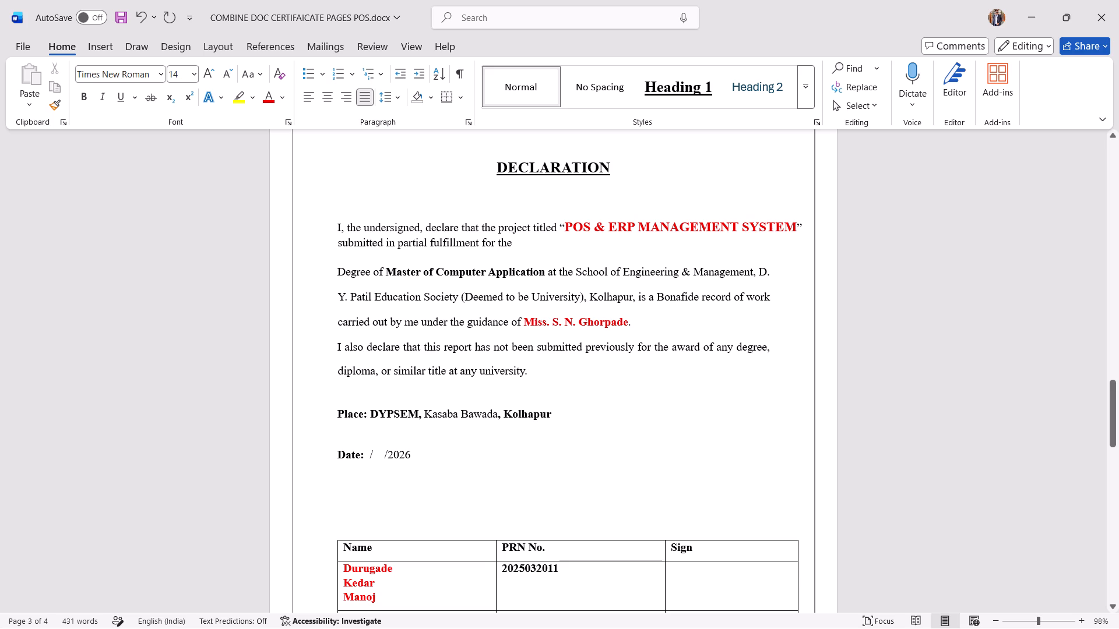
left_click_drag(532, 376, 340, 243)
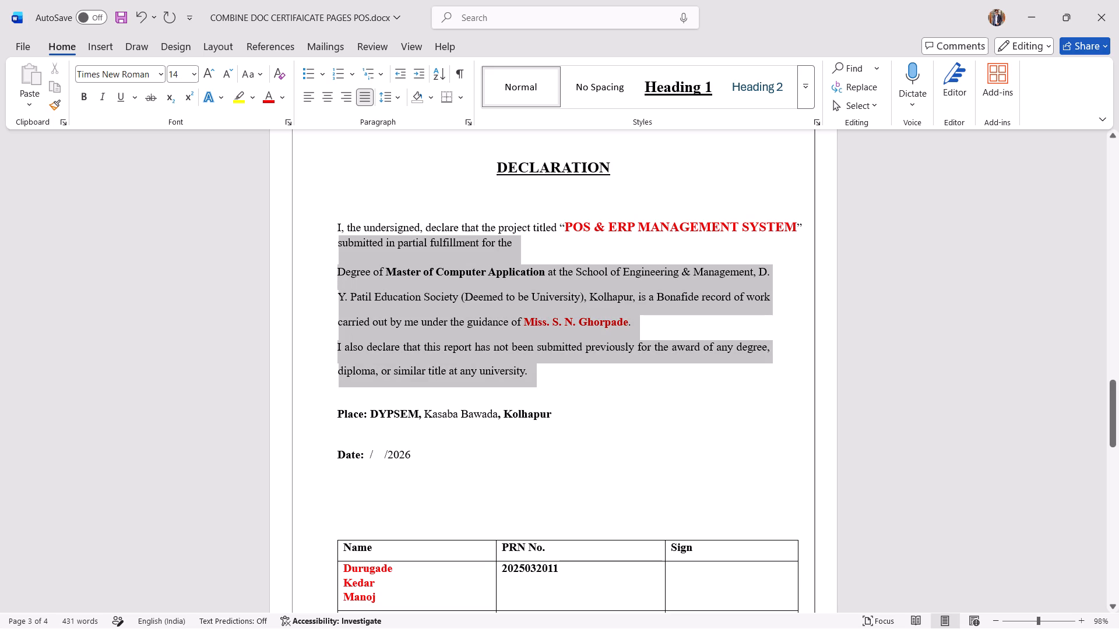
left_click_drag(340, 243, 335, 228)
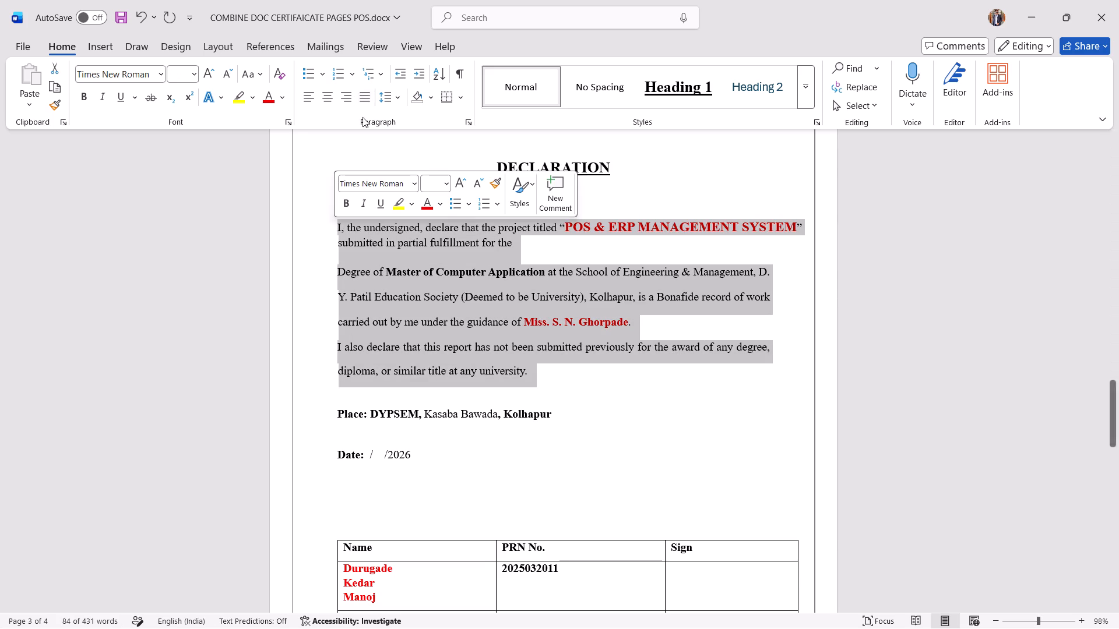
left_click(367, 98)
left_click(367, 99)
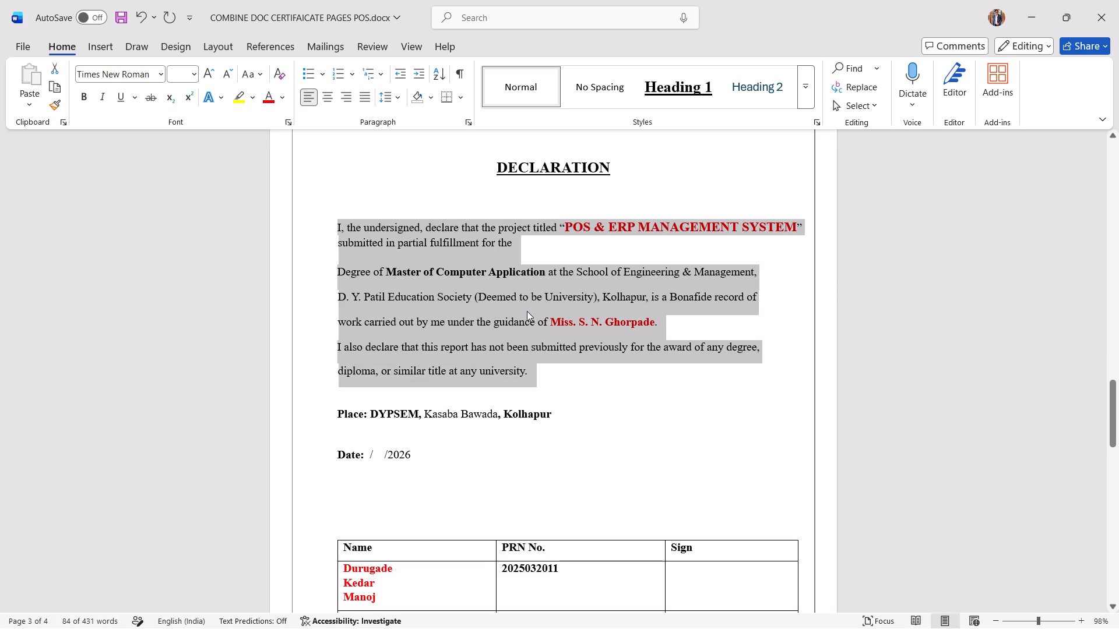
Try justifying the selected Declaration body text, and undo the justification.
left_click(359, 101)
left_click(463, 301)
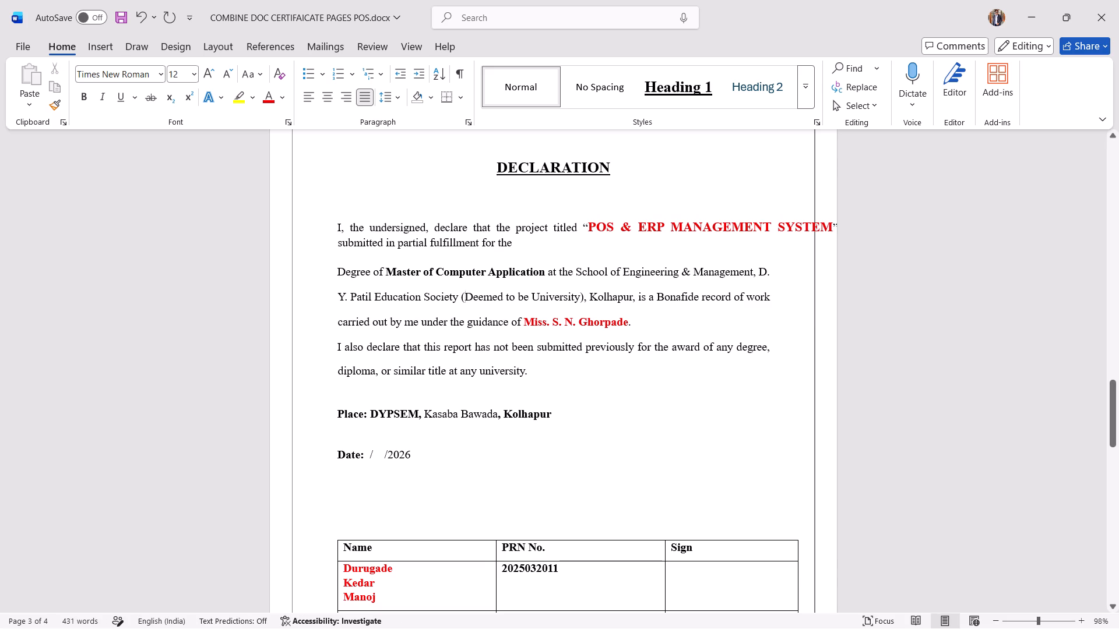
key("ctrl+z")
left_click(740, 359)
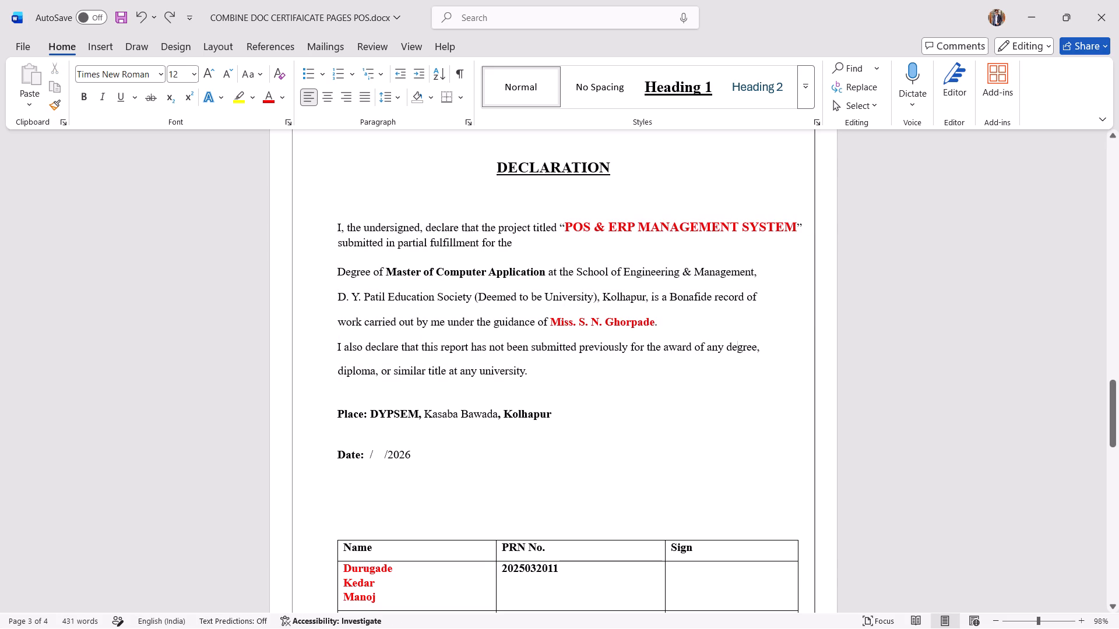
Open KEDAR DOC CERTIFAICATE PAGES POS .docx from File Explorer, examine its certificate, declaration and acknowledgement pages, and close it.
key("alt+Tab")
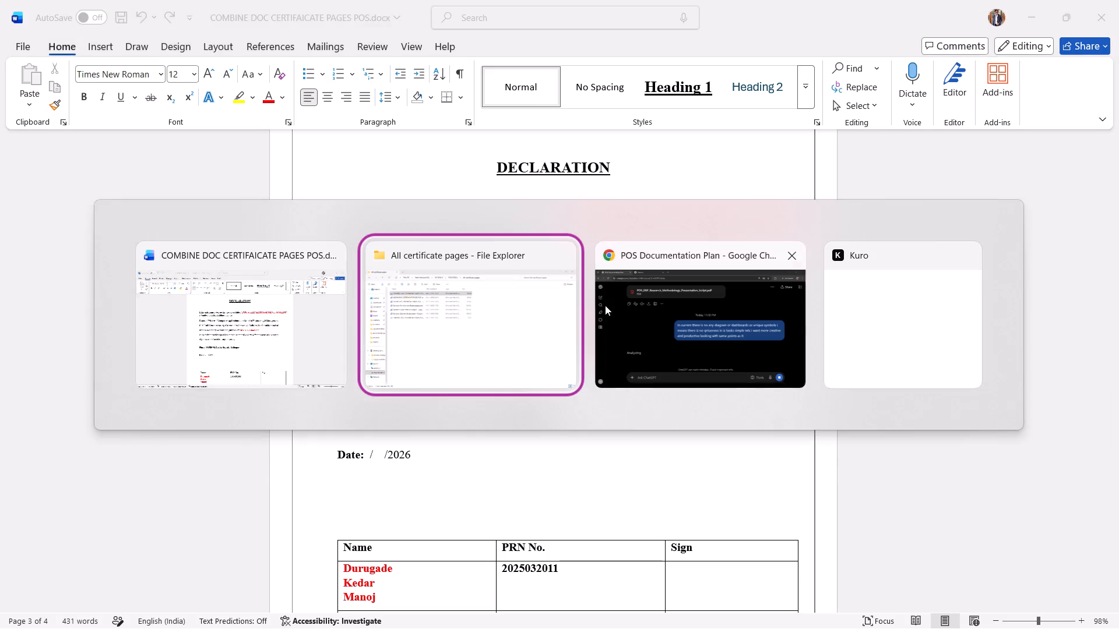
double_click(237, 155)
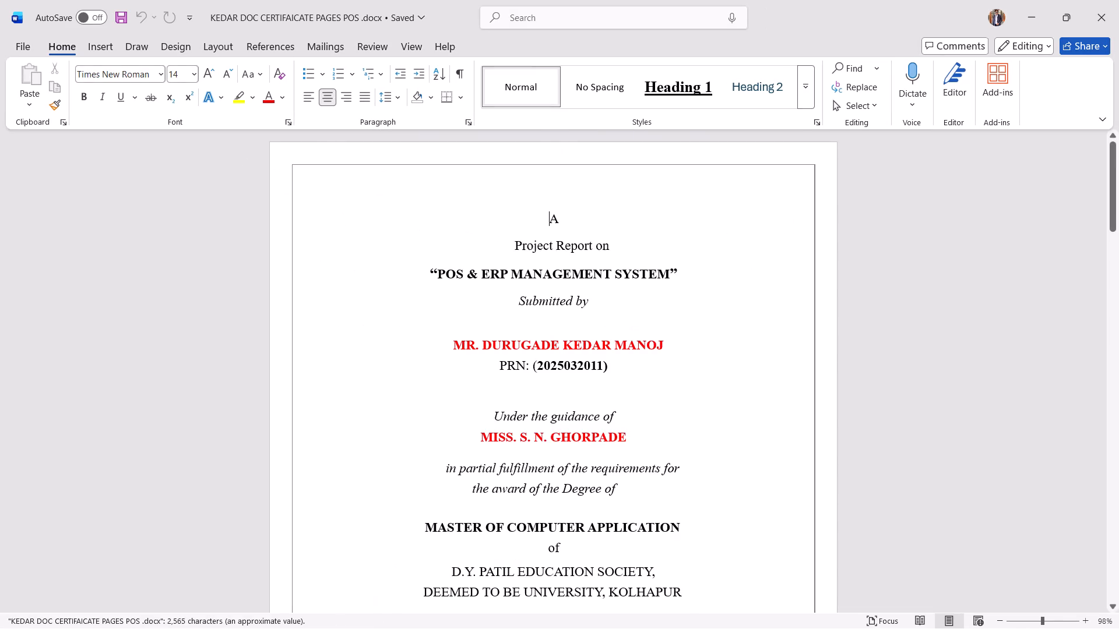
scroll(441, 273, "down", 20)
scroll(441, 273, "down", 16)
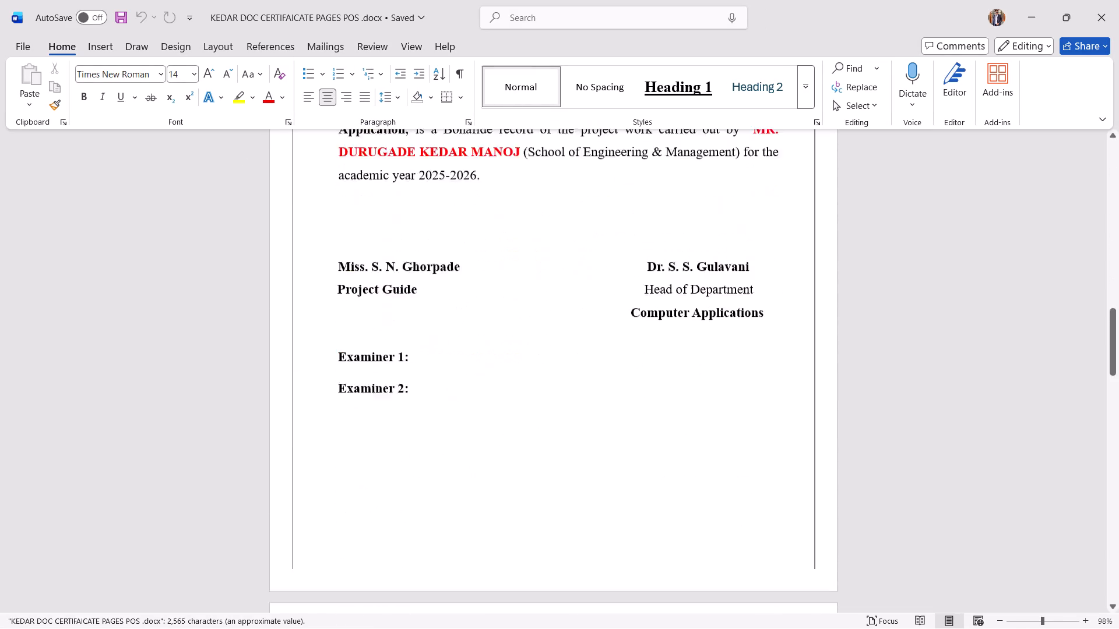
scroll(566, 265, "down", 19)
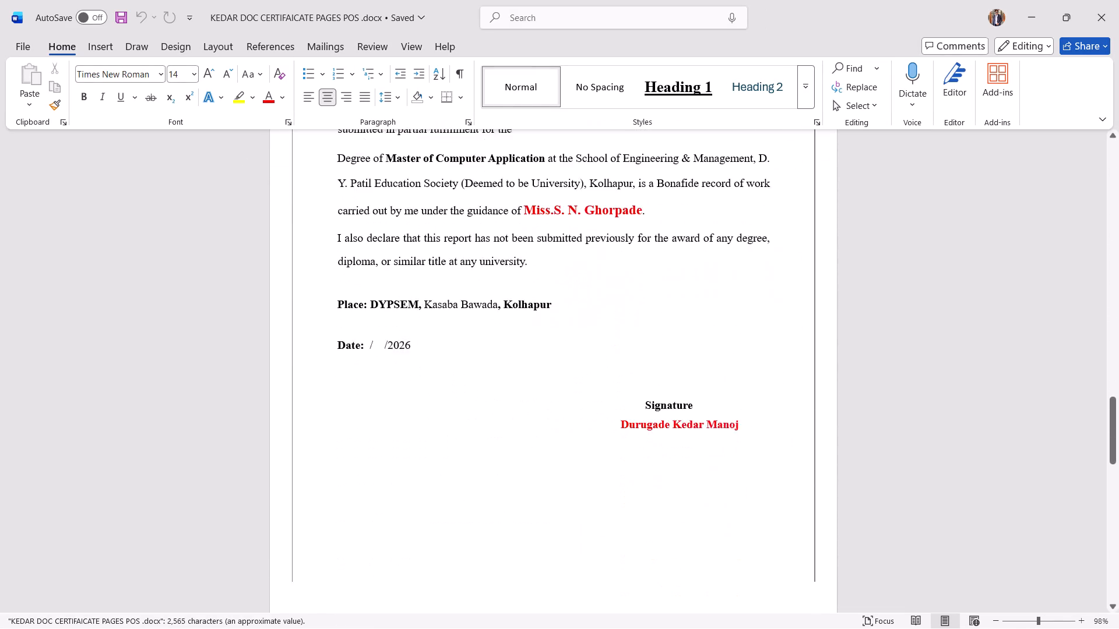
scroll(576, 271, "down", 19)
scroll(579, 271, "down", 6)
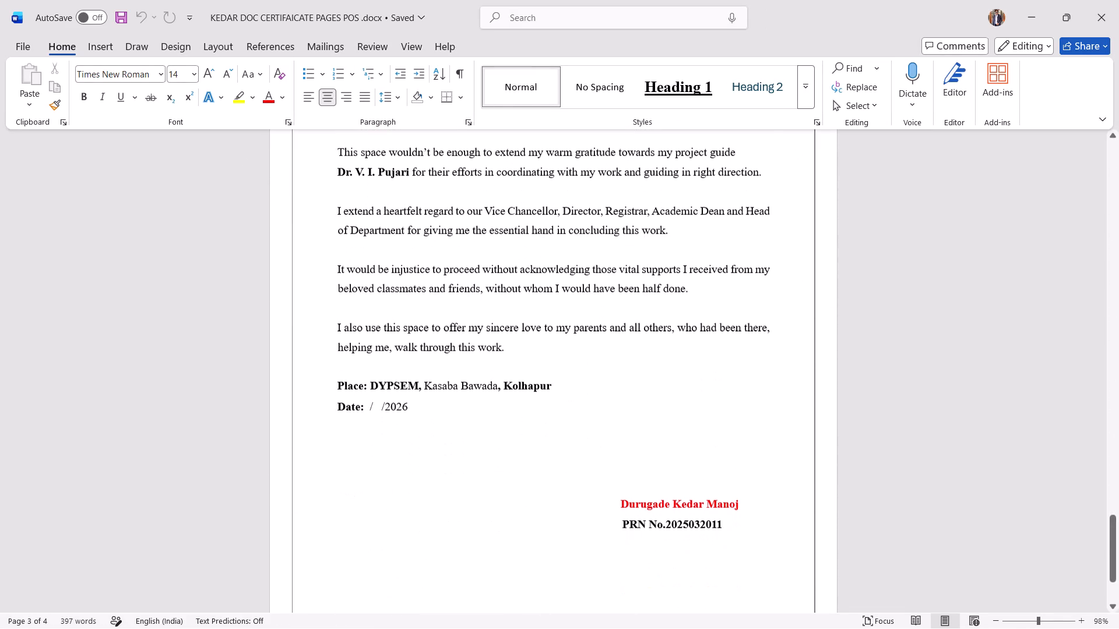
left_click(1118, 0)
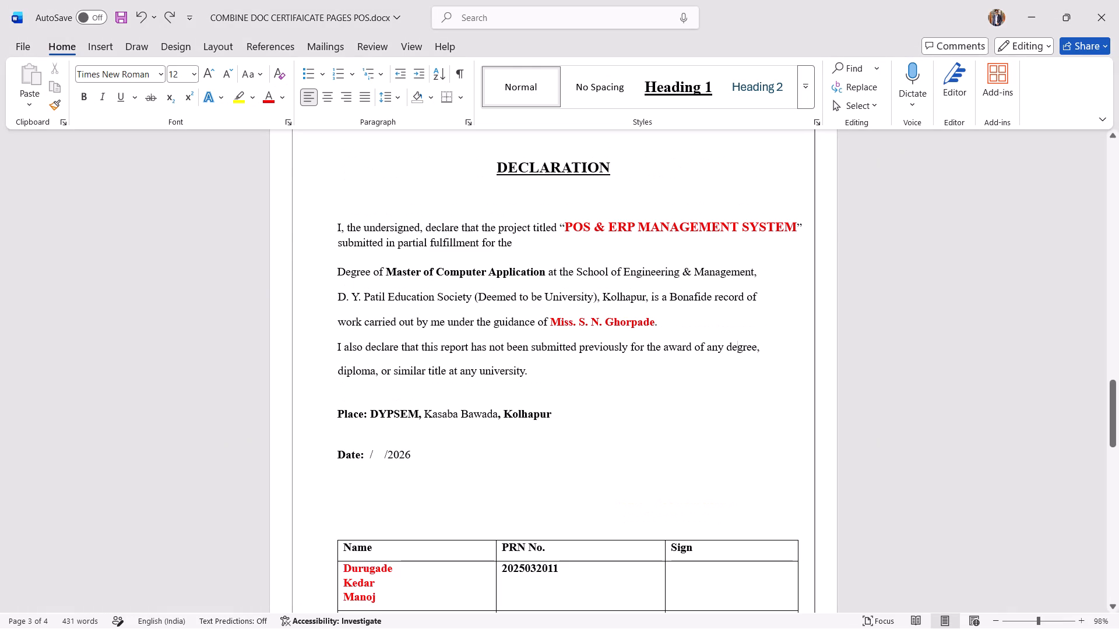
Review the combined document's declaration, acknowledgement, certificate and cover pages for correct details and layout.
scroll(621, 303, "up", 7)
scroll(621, 301, "down", 10)
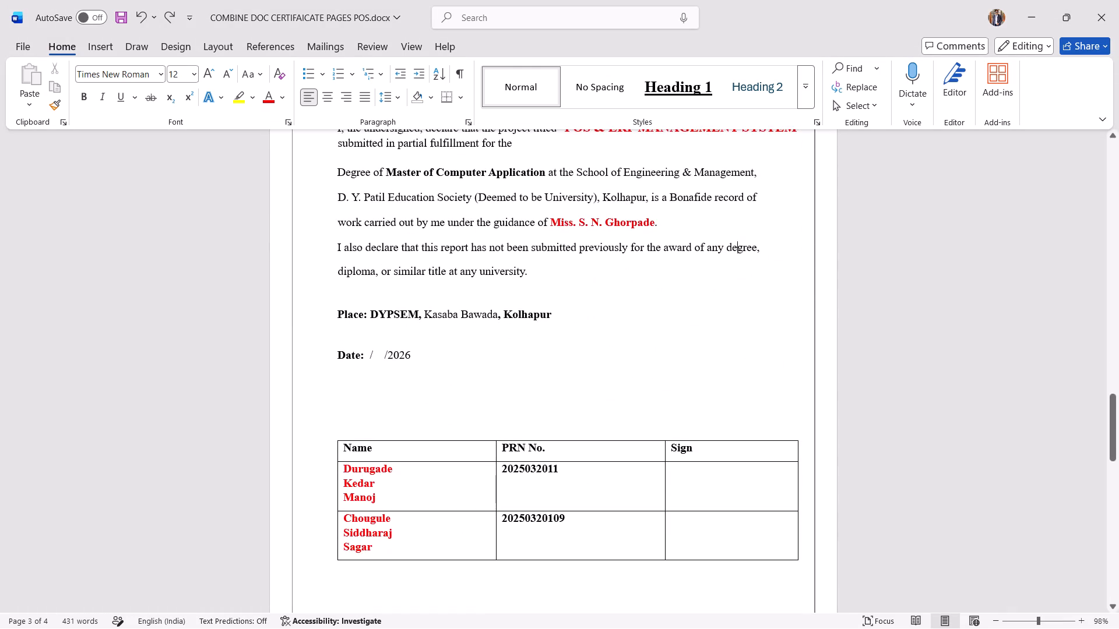
scroll(404, 377, "down", 20)
scroll(404, 377, "down", 2)
scroll(610, 324, "down", 4)
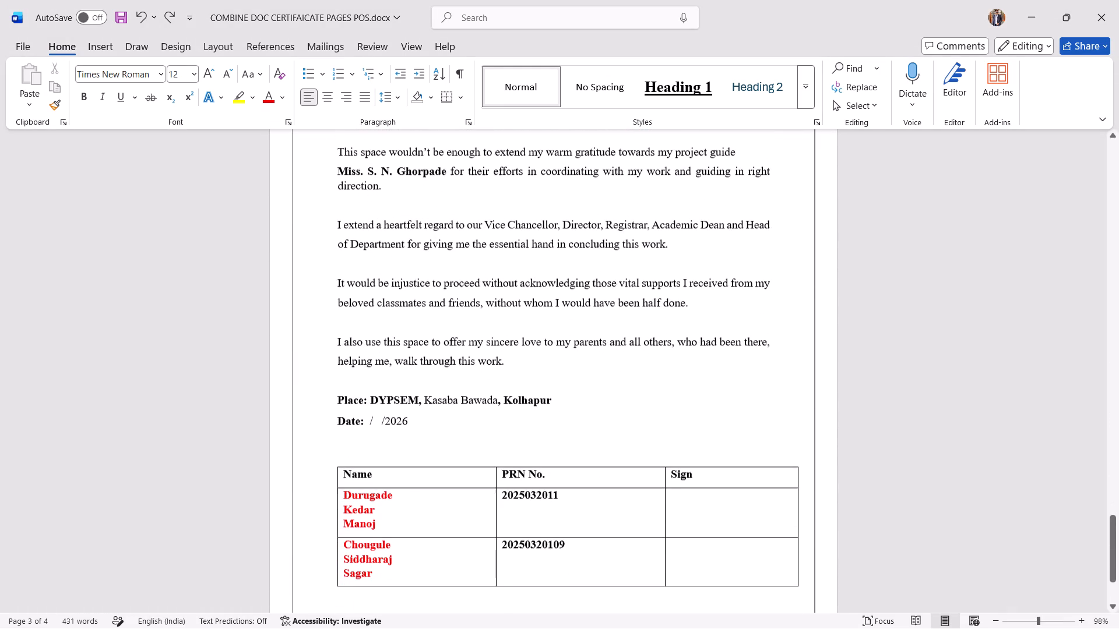
scroll(556, 338, "down", 6)
scroll(556, 339, "up", 19)
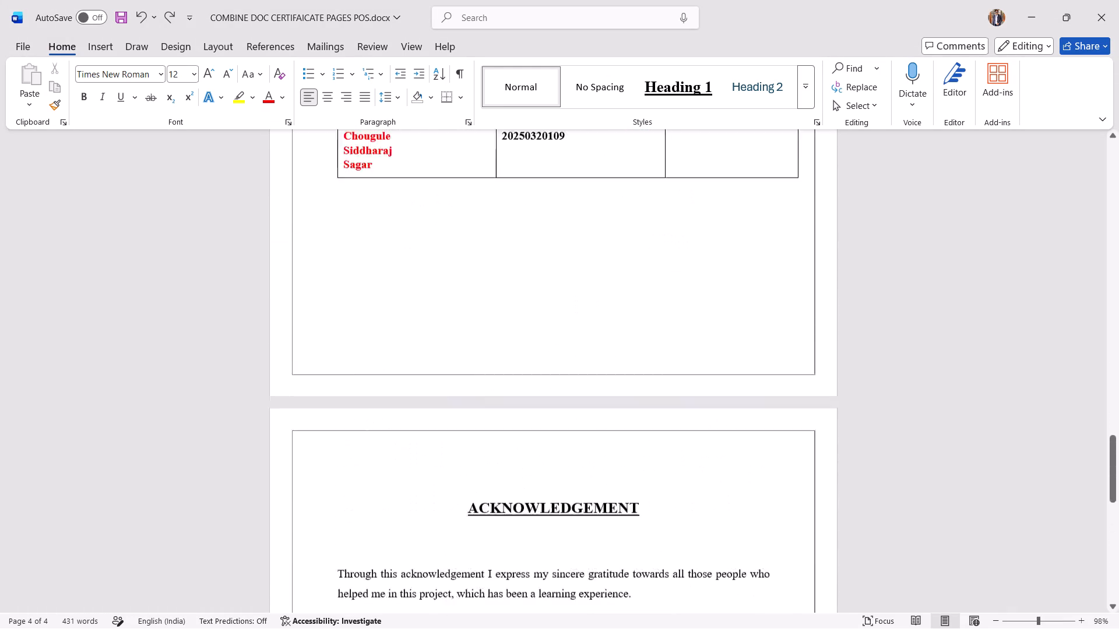
scroll(556, 339, "up", 20)
scroll(556, 339, "up", 14)
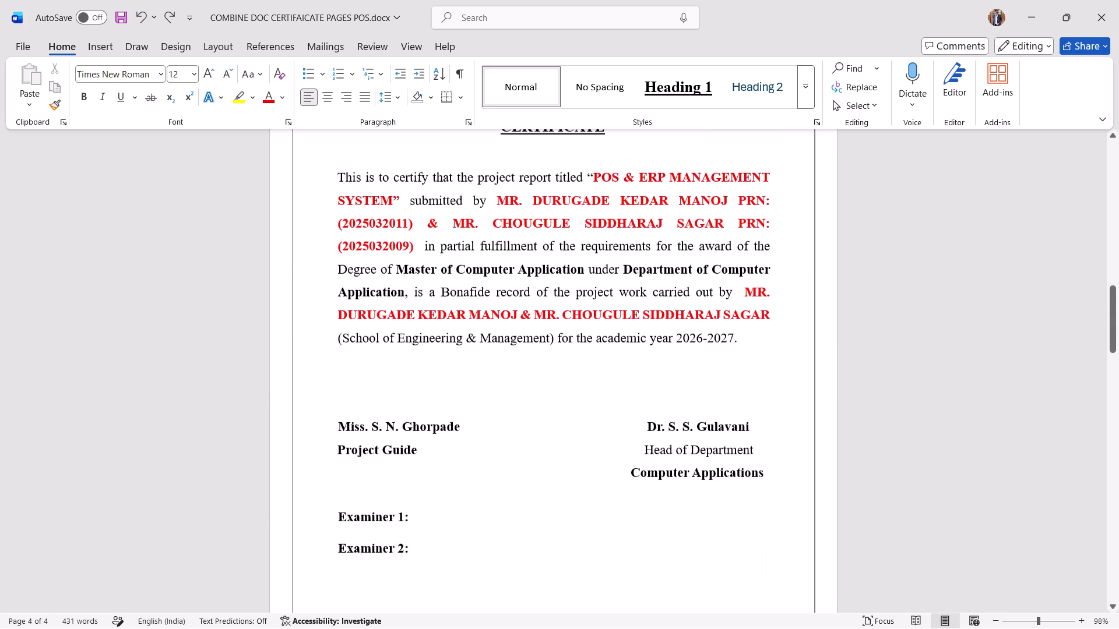
scroll(556, 339, "up", 20)
scroll(556, 339, "up", 9)
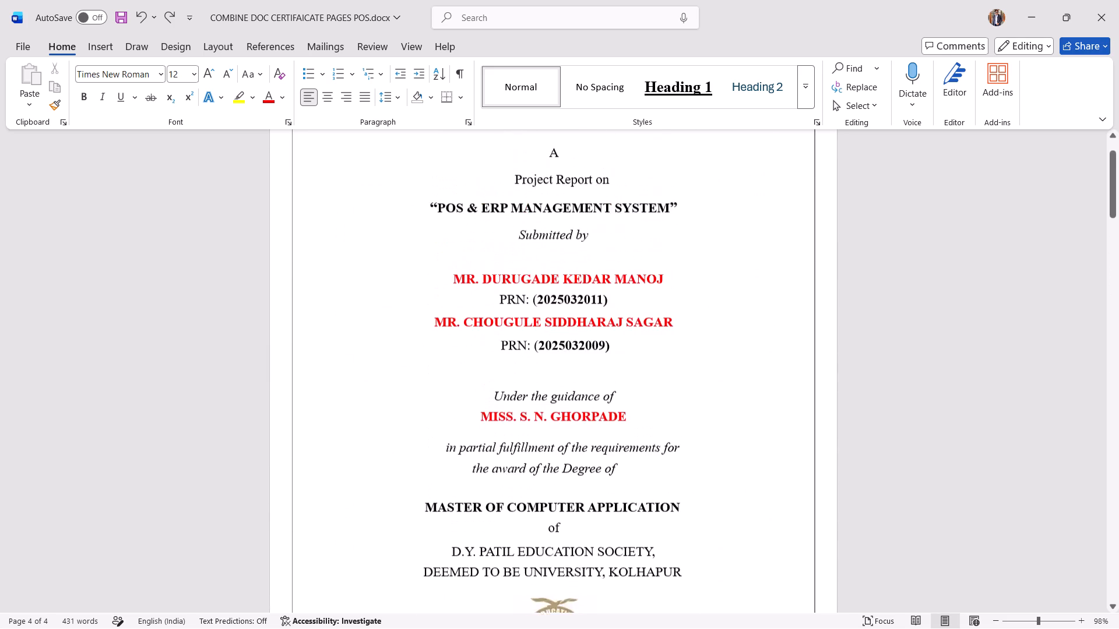
Save COMBINE DOC CERTIFAICATE PAGES POS.docx and close it.
scroll(556, 339, "up", 9)
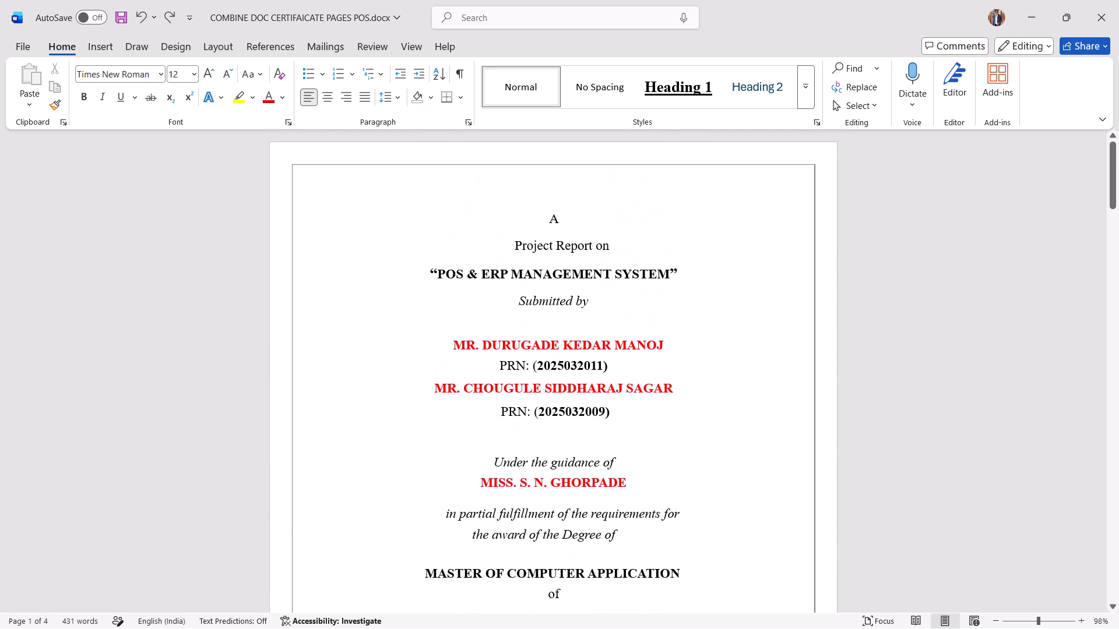
key("ctrl+s")
key("ctrl+s")
key("ctrl+s")
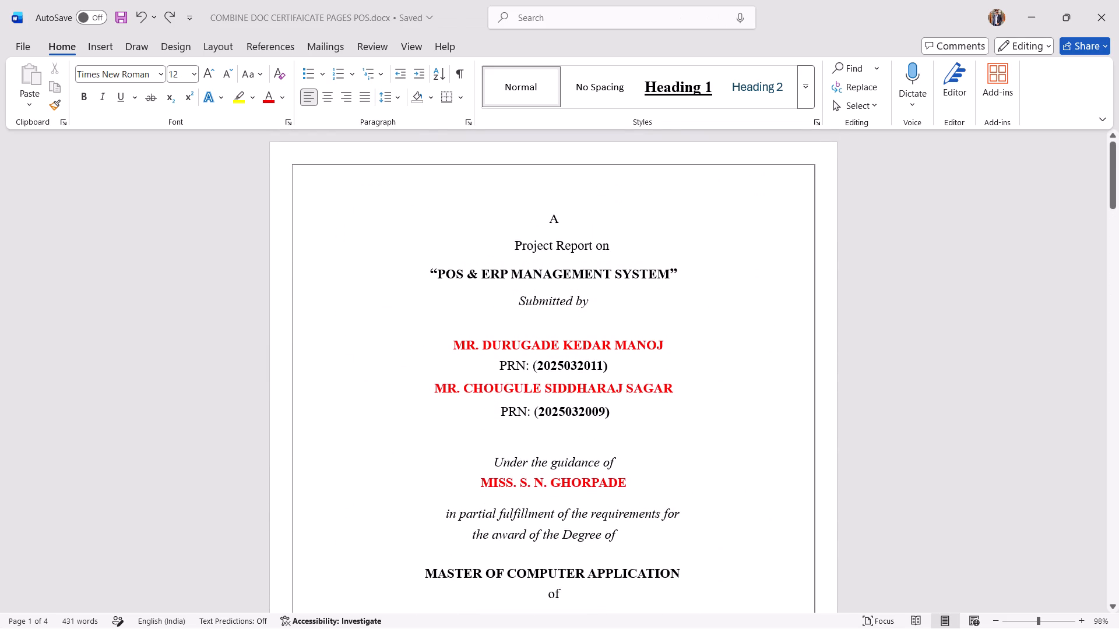
key("ctrl+s")
key("ctrl+s")
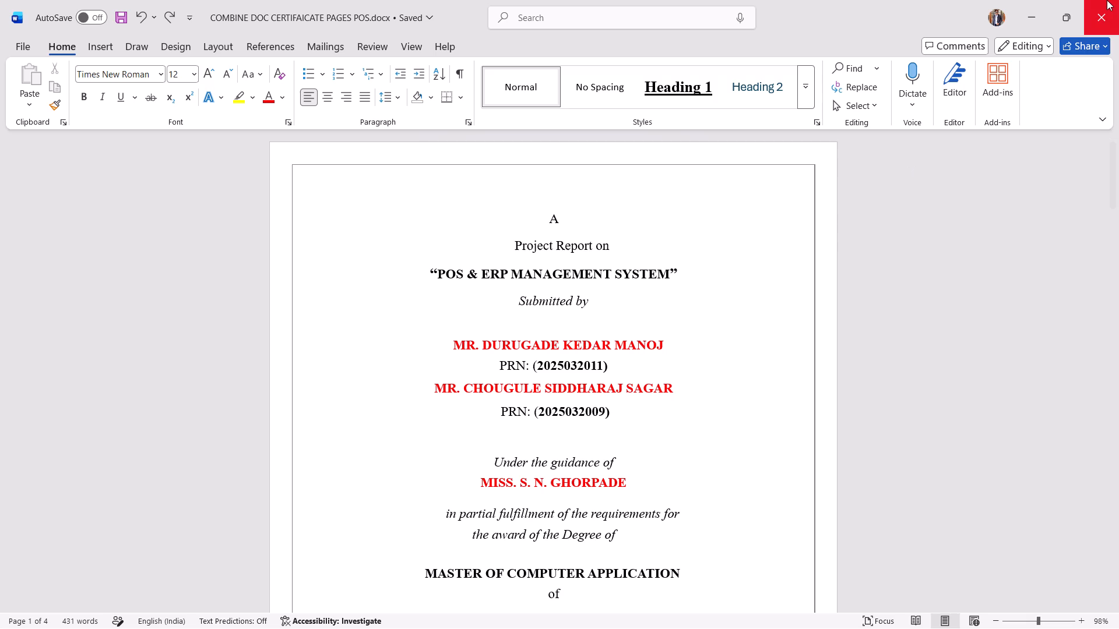
left_click(1107, 0)
Open KEDAR DOC CERTIFAICATE PAGES POS .docx from the All certificate pages folder in File Explorer.
left_click(324, 358)
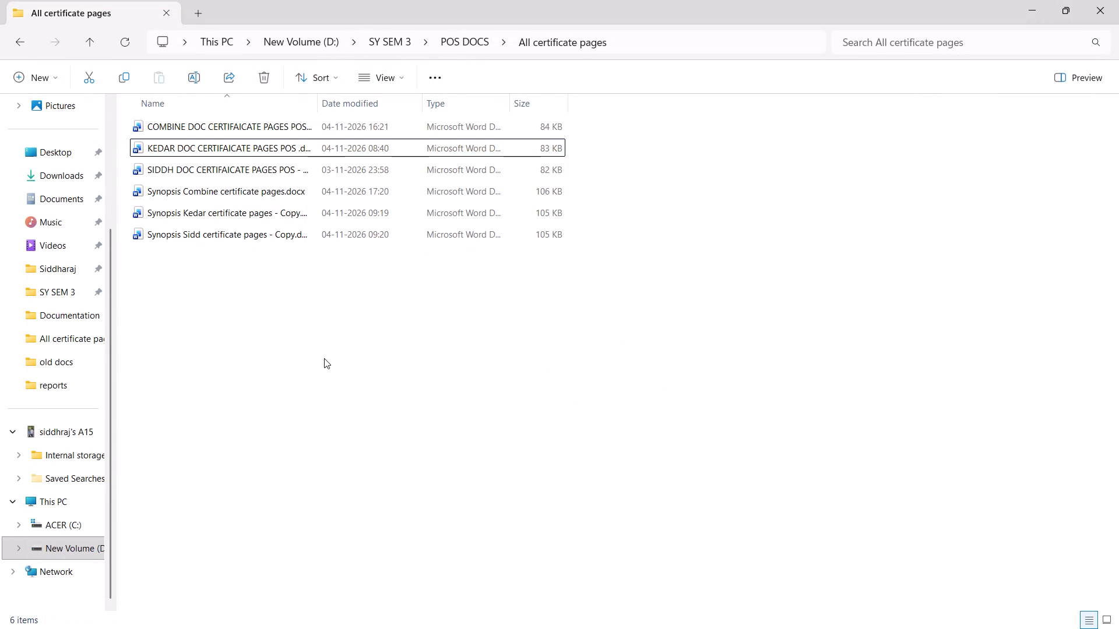
double_click(304, 147)
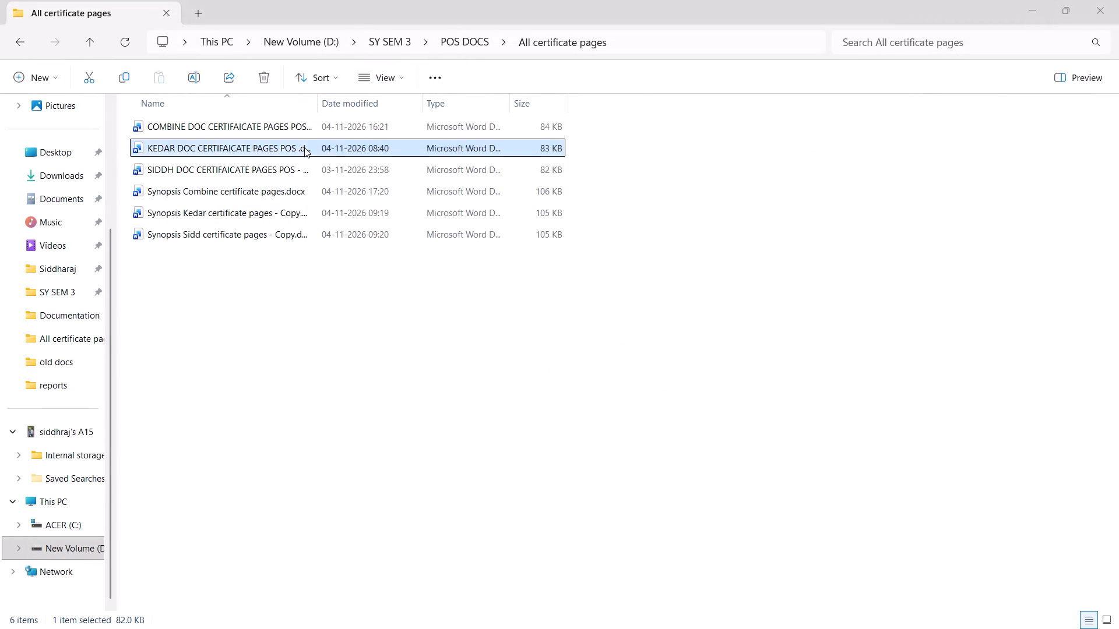
Change the year range below "SCHOOL OF ENGINEERING & MANAGEMENT" on the cover page to 2026 – 2027, and save.
scroll(590, 402, "down", 4)
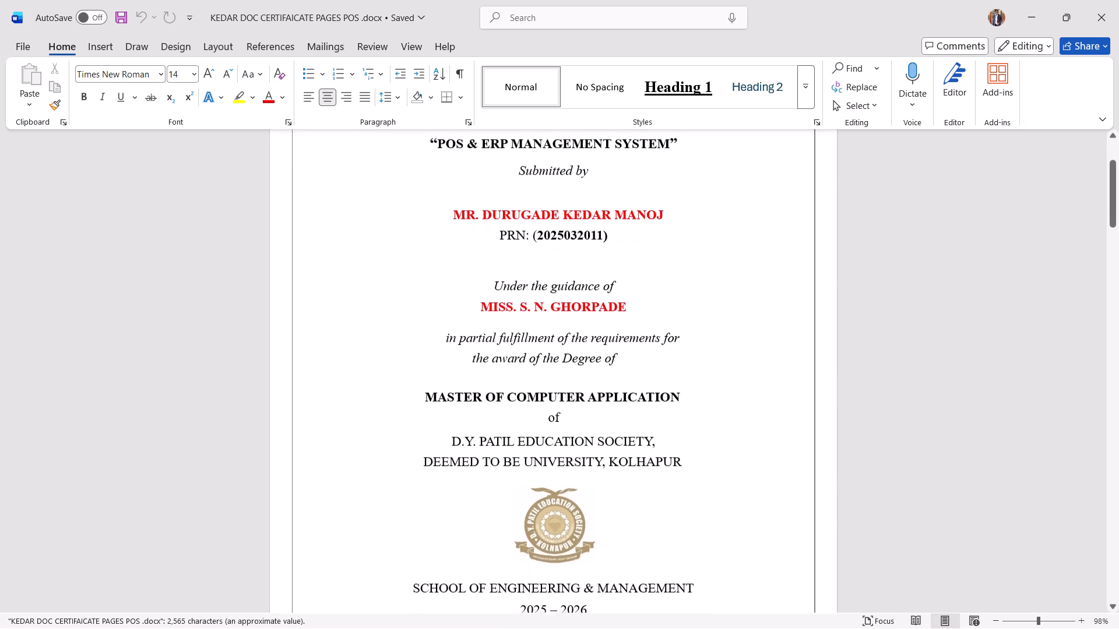
scroll(593, 406, "down", 9)
left_click(536, 306)
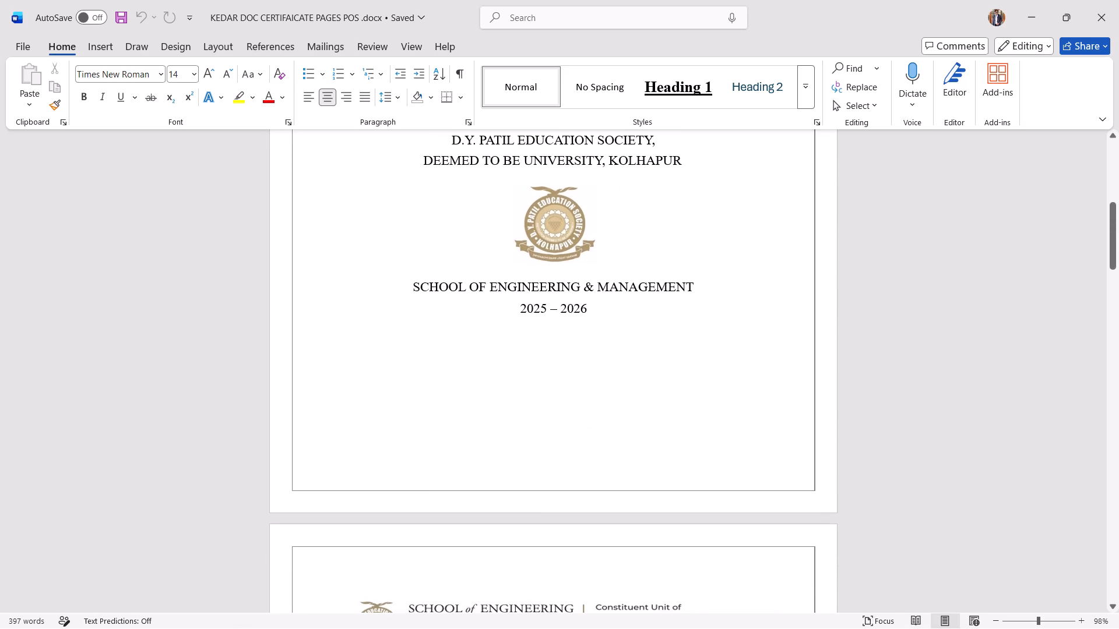
double_click(542, 306)
left_click(543, 306)
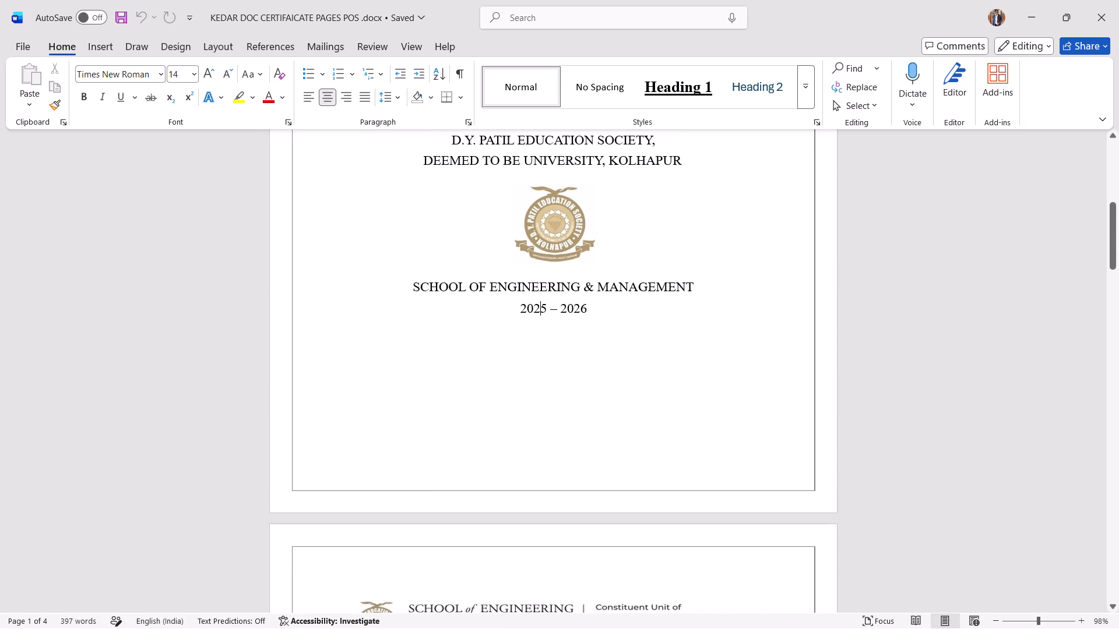
key("Right")
key("BackSpace")
key("6")
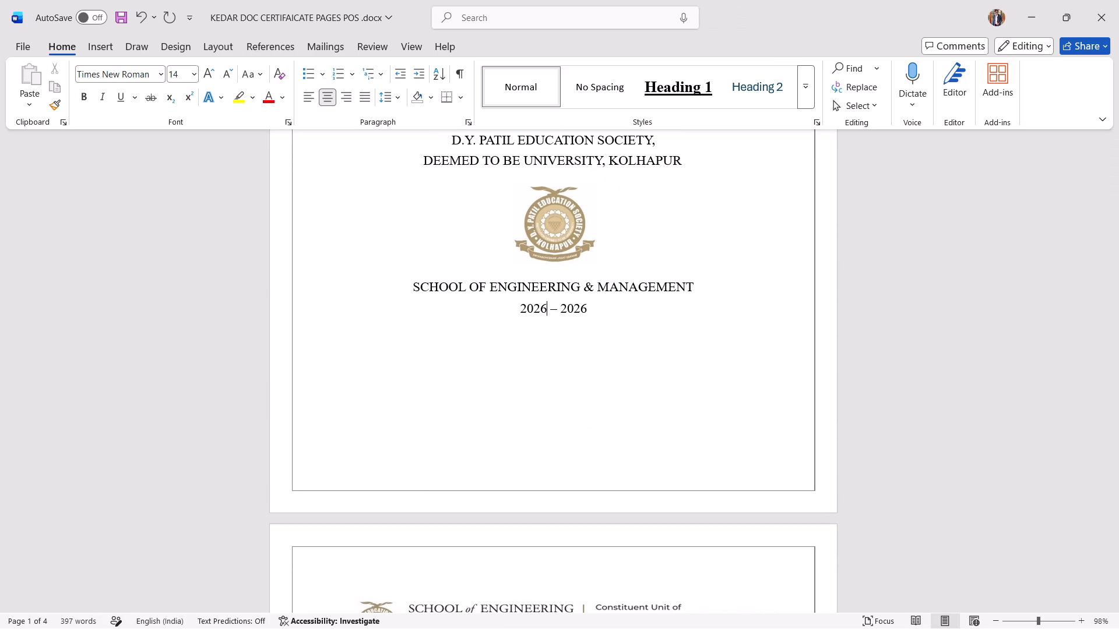
key("Right")
key("Right")
key("Right")
key("Right")
key("Right")
key("Right")
key("Right")
key("BackSpace")
key("7")
scroll(543, 306, "down", 8)
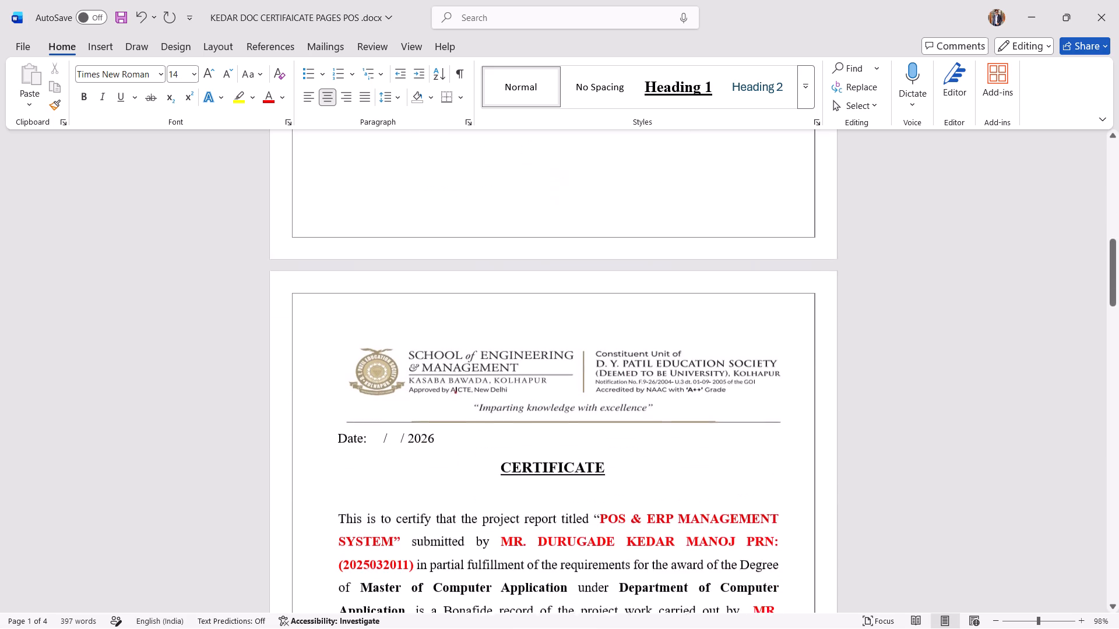
key("ctrl+s")
Change the academic year at the end of the Certificate page's paragraph to 2026-2027.
scroll(631, 405, "down", 10)
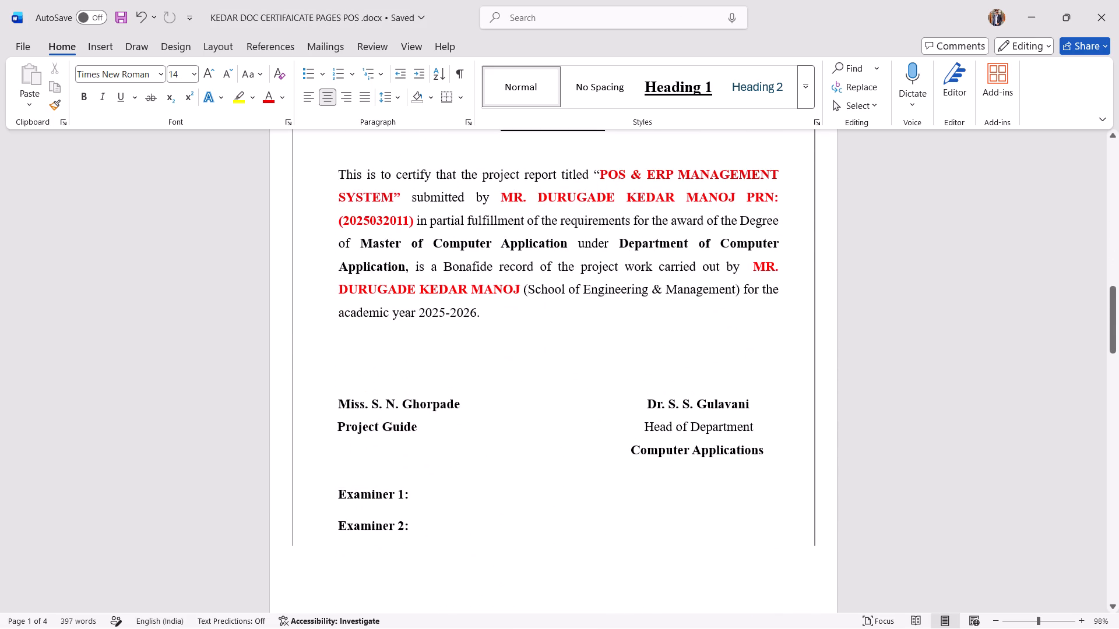
left_click(445, 312)
key("BackSpace")
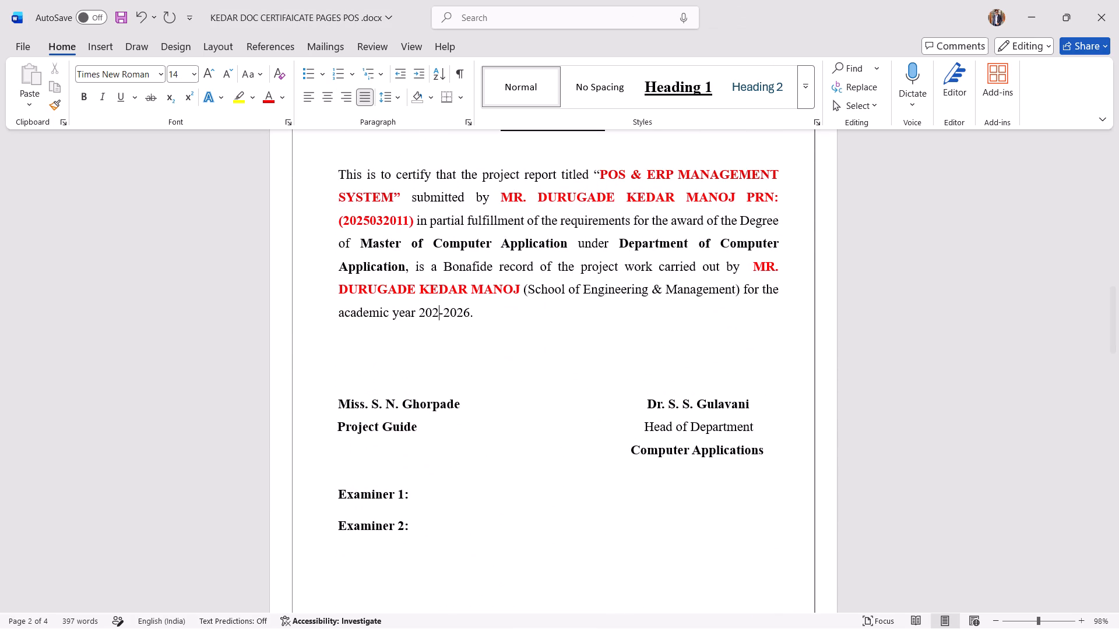
key("6")
key("Right")
key("ctrl+Right")
key("Right")
key("Right")
key("Left")
key("Left")
key("BackSpace")
key("7")
Examine the Declaration and Acknowledgement pages for any remaining year references and layout problems.
scroll(458, 323, "down", 18)
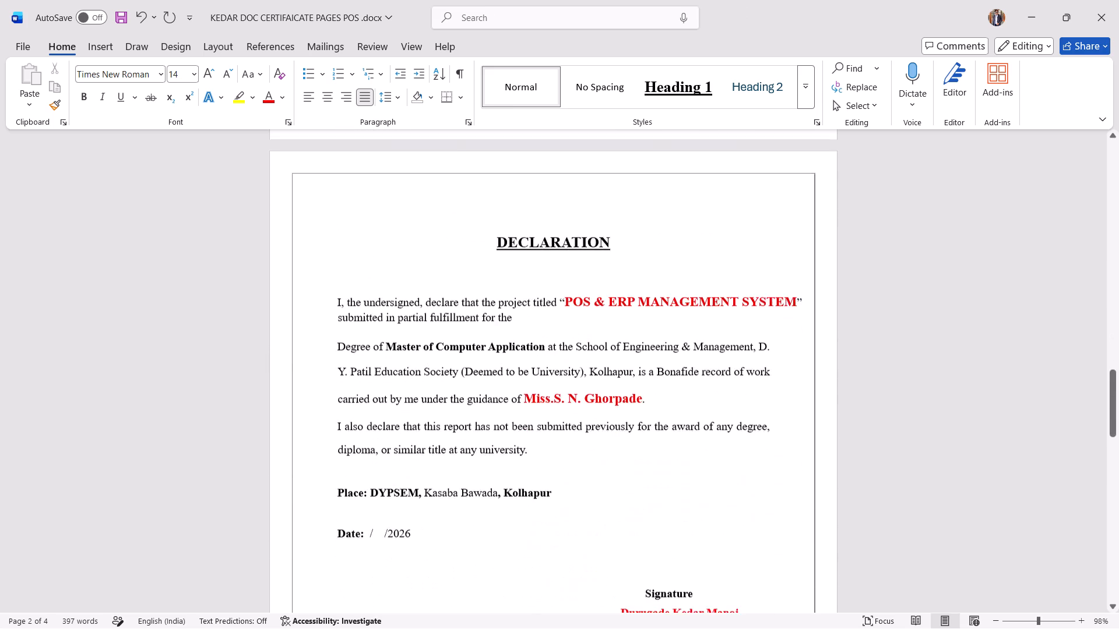
scroll(500, 308, "down", 15)
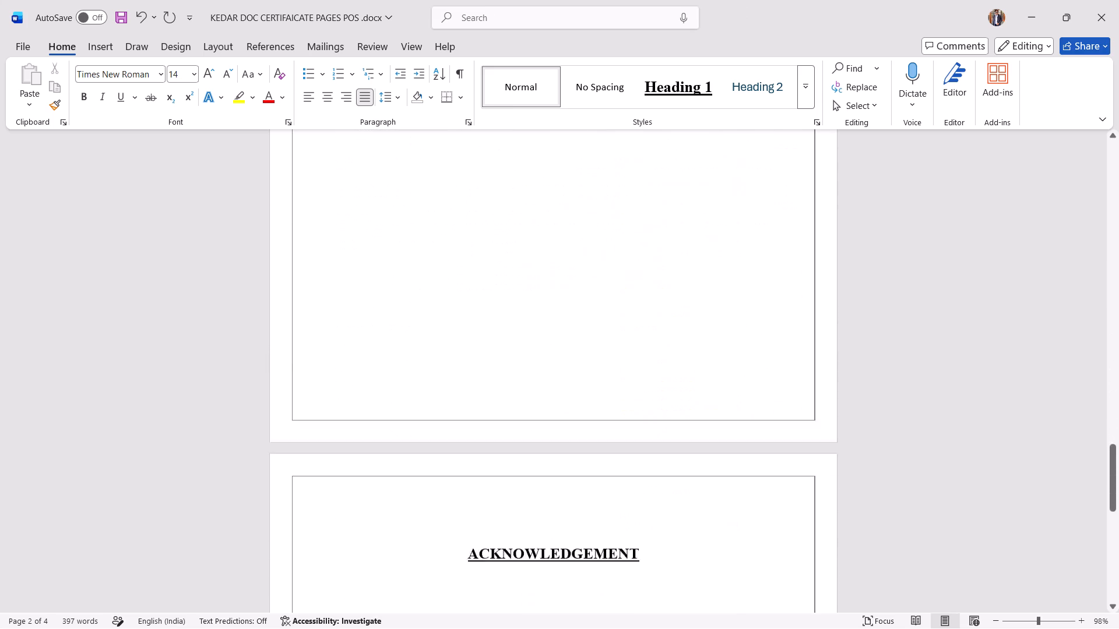
scroll(499, 300, "down", 16)
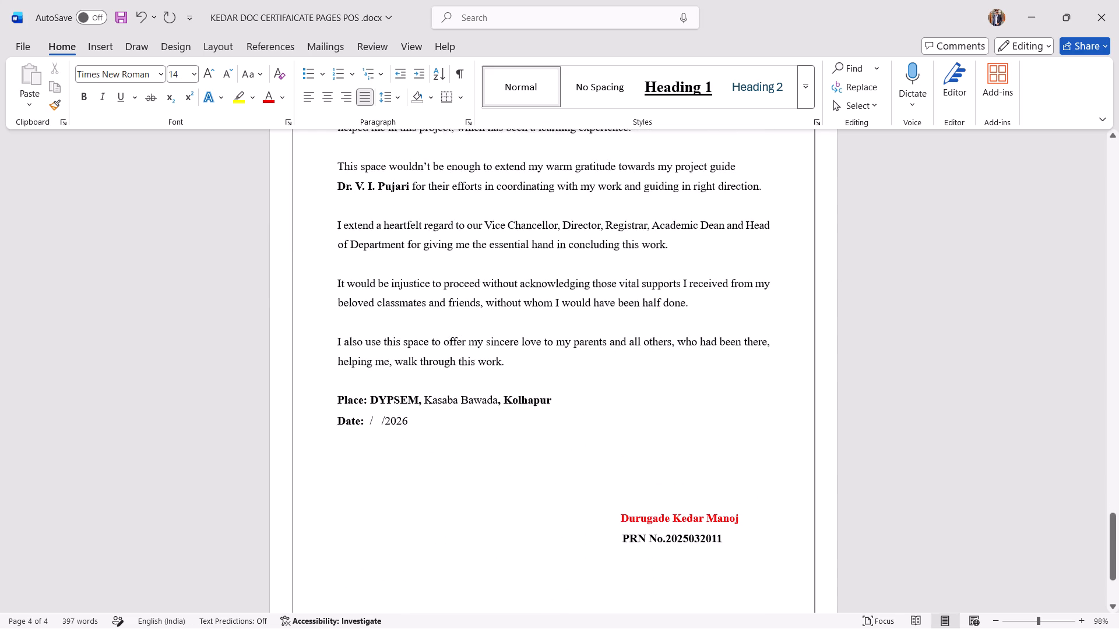
scroll(523, 324, "down", 13)
scroll(589, 338, "up", 7)
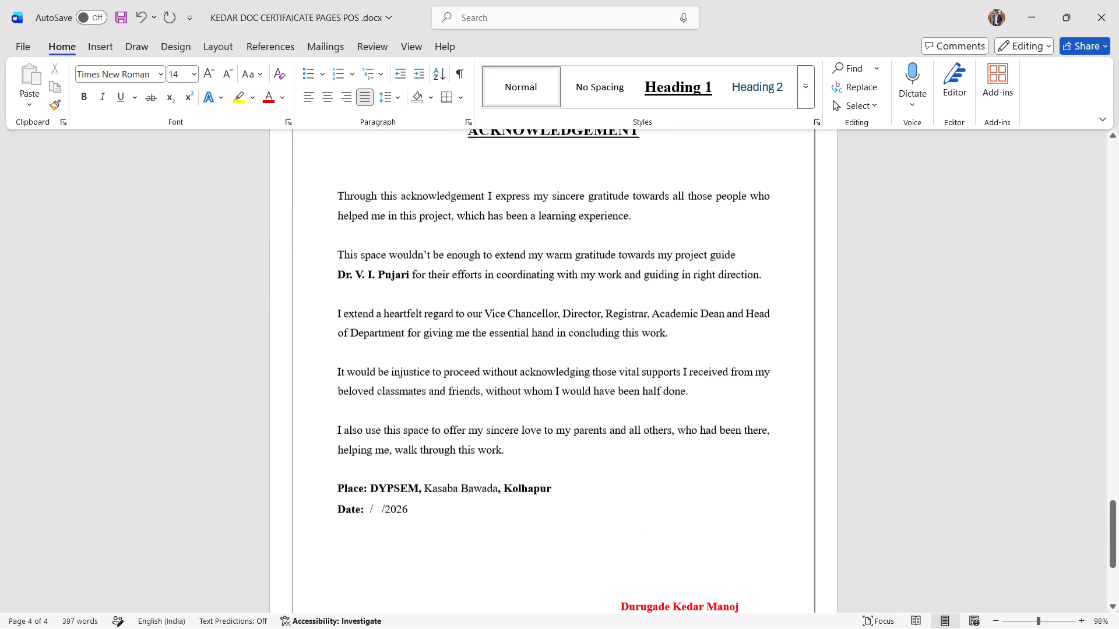
Save KEDAR DOC CERTIFAICATE PAGES POS .docx and close it.
key("ctrl+s")
key("ctrl+s")
key("ctrl+s")
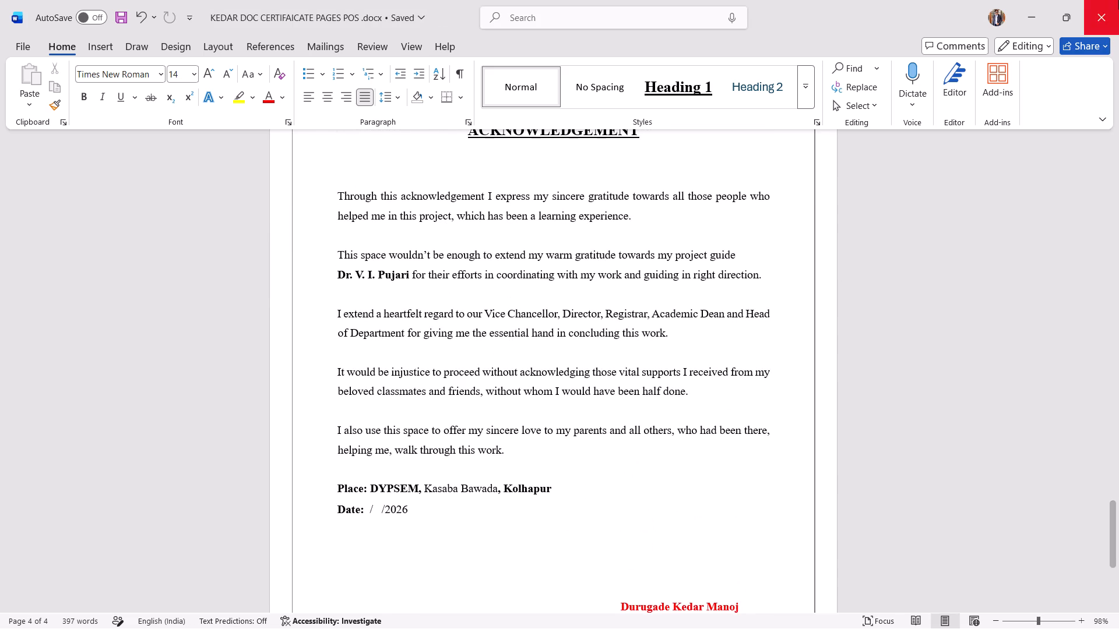
left_click(1118, 0)
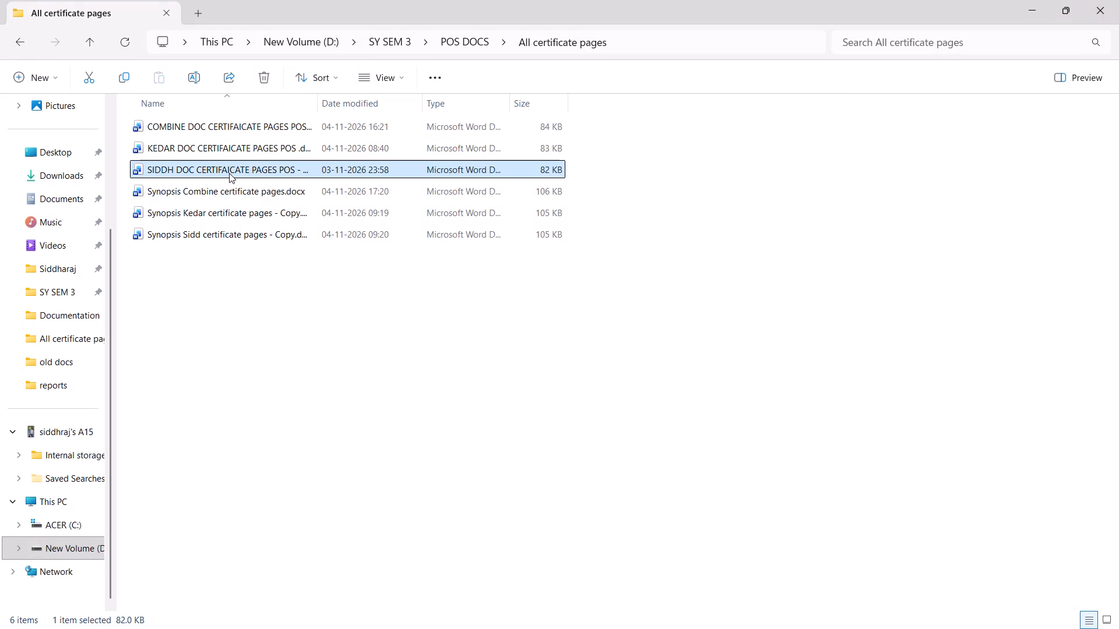
Open SIDDH DOC CERTIFAICATE PAGES POS - Copy.docx from the same folder in File Explorer.
left_click(229, 173)
double_click(229, 173)
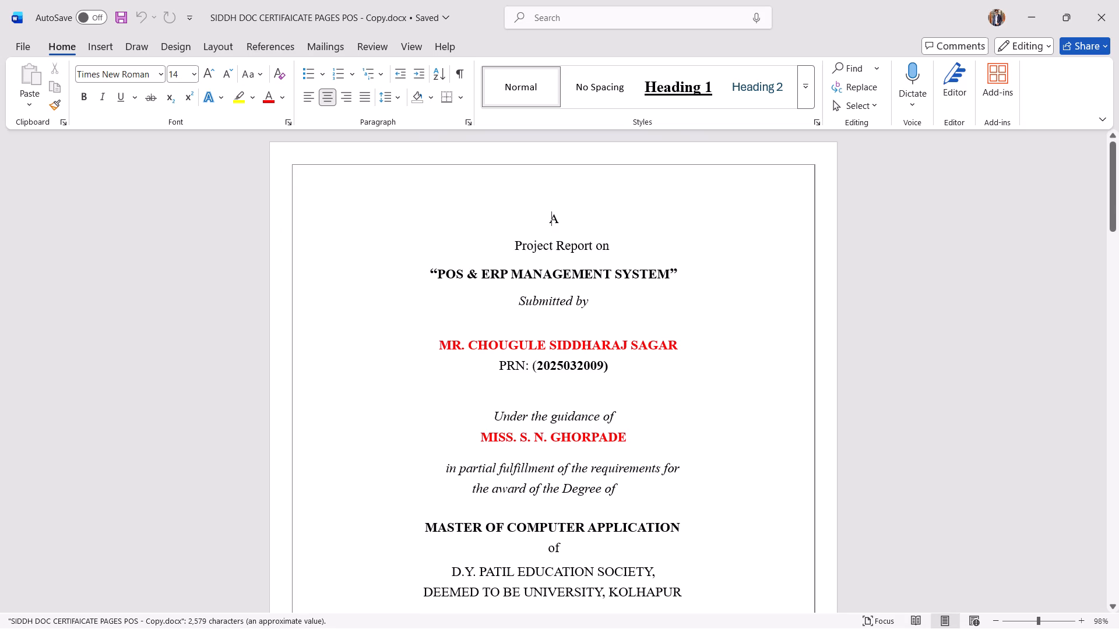
Change the year range below "SCHOOL OF ENGINEERING & MANAGEMENT" on the cover page to 2026 – 2027.
scroll(549, 330, "down", 14)
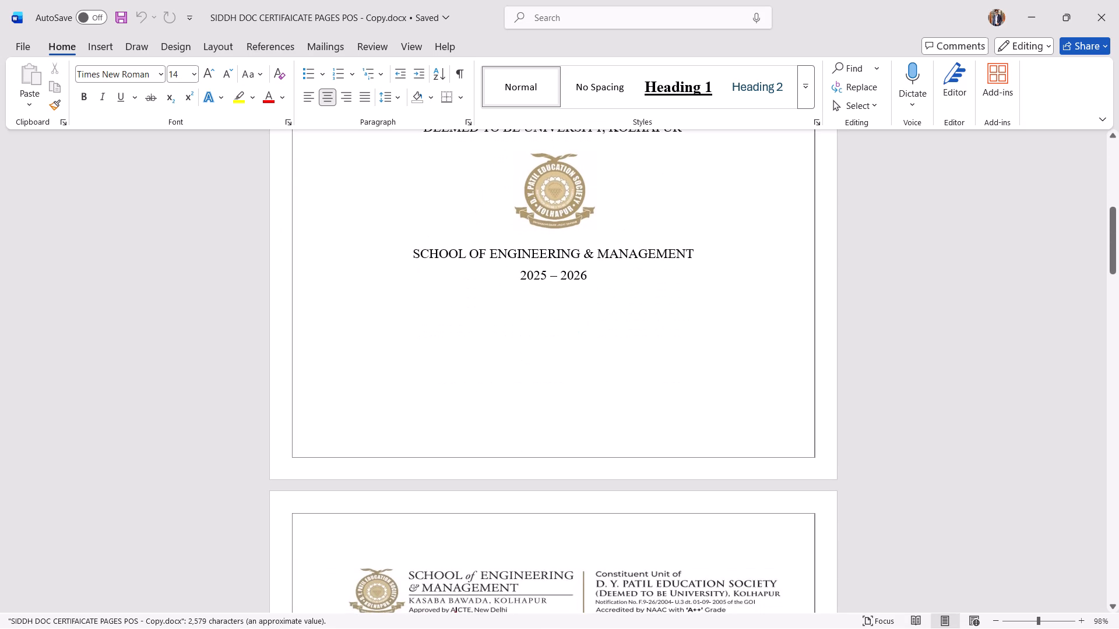
double_click(541, 275)
key("BackSpace")
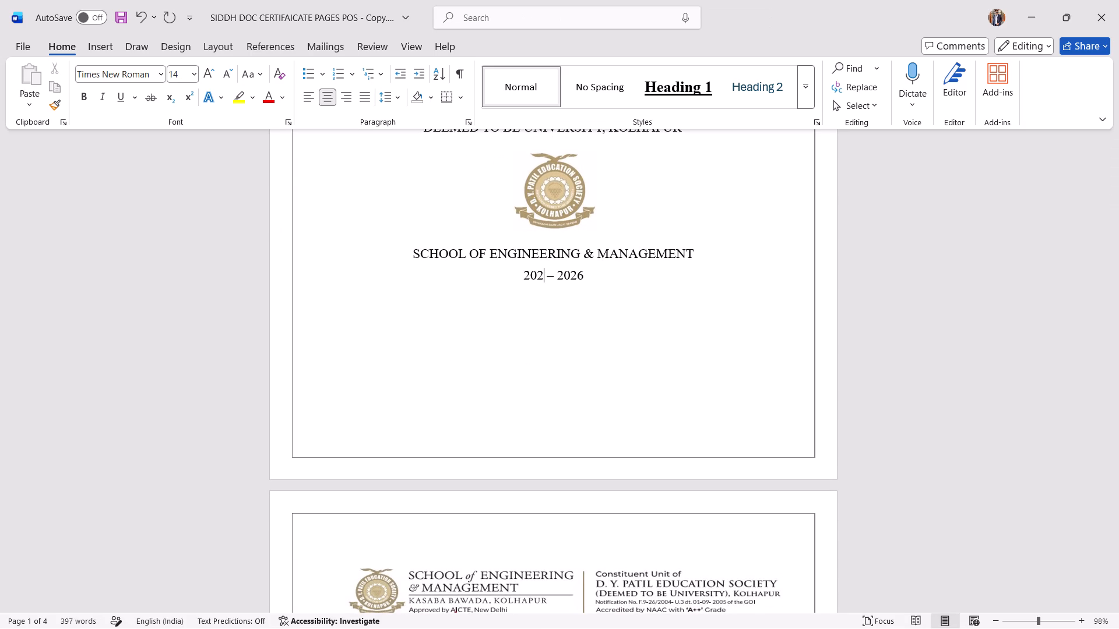
key("6")
key("Right")
key("Right")
key("Right")
key("Right")
key("Right")
key("Right")
key("Right")
key("BackSpace")
key("7")
Change the academic year at the end of the Certificate page's paragraph to 2026-2027.
scroll(544, 278, "down", 11)
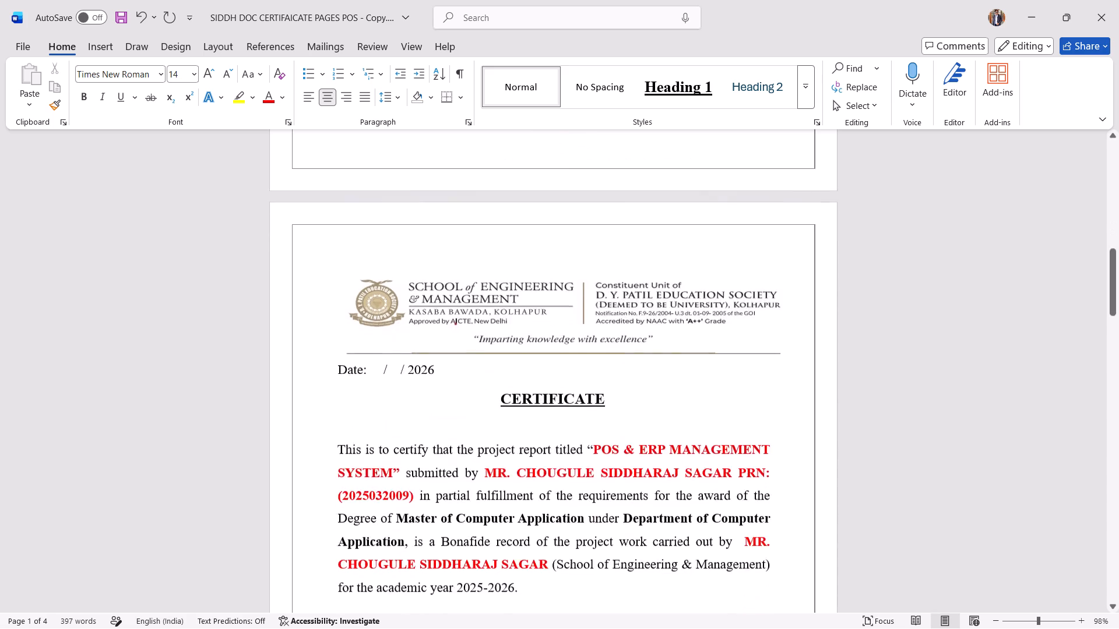
scroll(544, 288, "down", 4)
left_click(483, 382)
key("BackSpace")
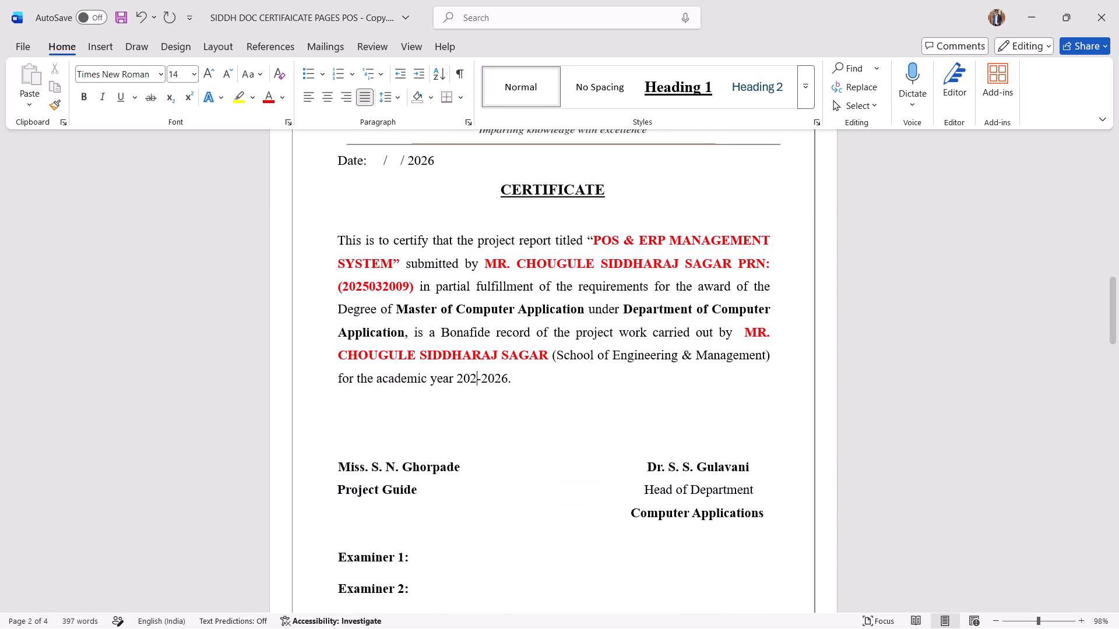
key("6")
key("Right")
key("Right")
key("Right")
key("Right")
key("Right")
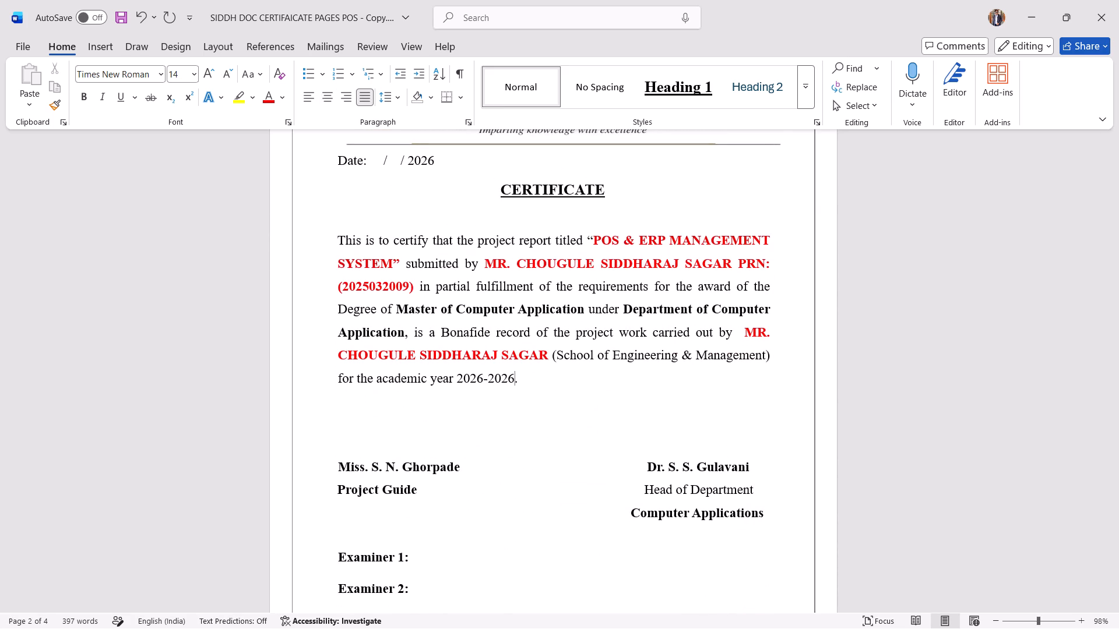
key("BackSpace")
key("7")
Examine the Declaration and Acknowledgement pages for any remaining year references and layout problems.
scroll(483, 382, "down", 20)
scroll(483, 382, "down", 6)
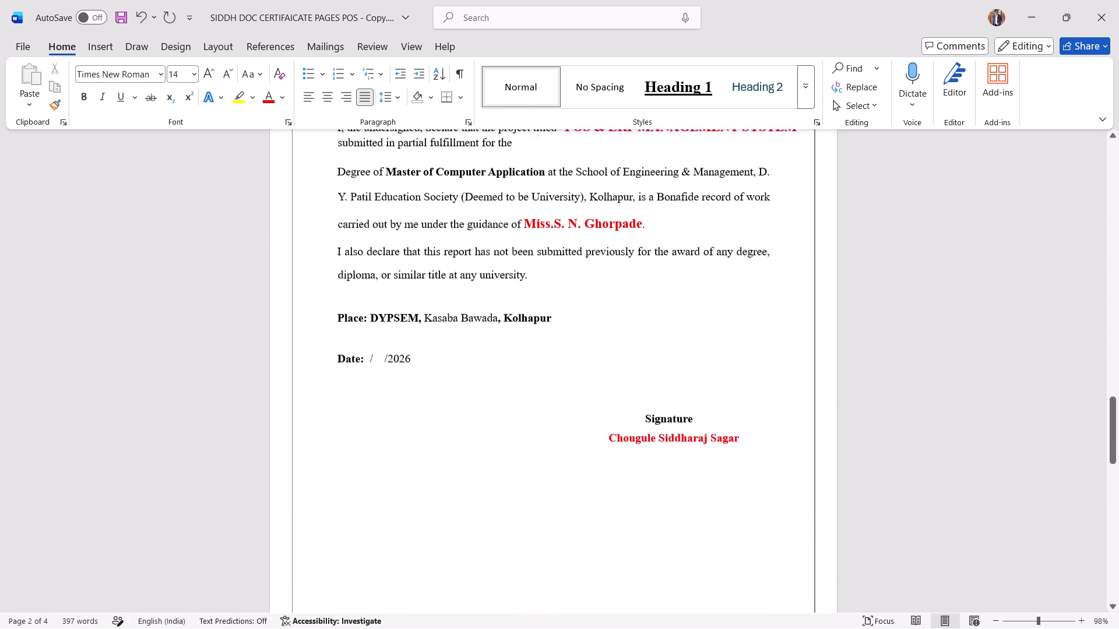
scroll(515, 388, "up", 4)
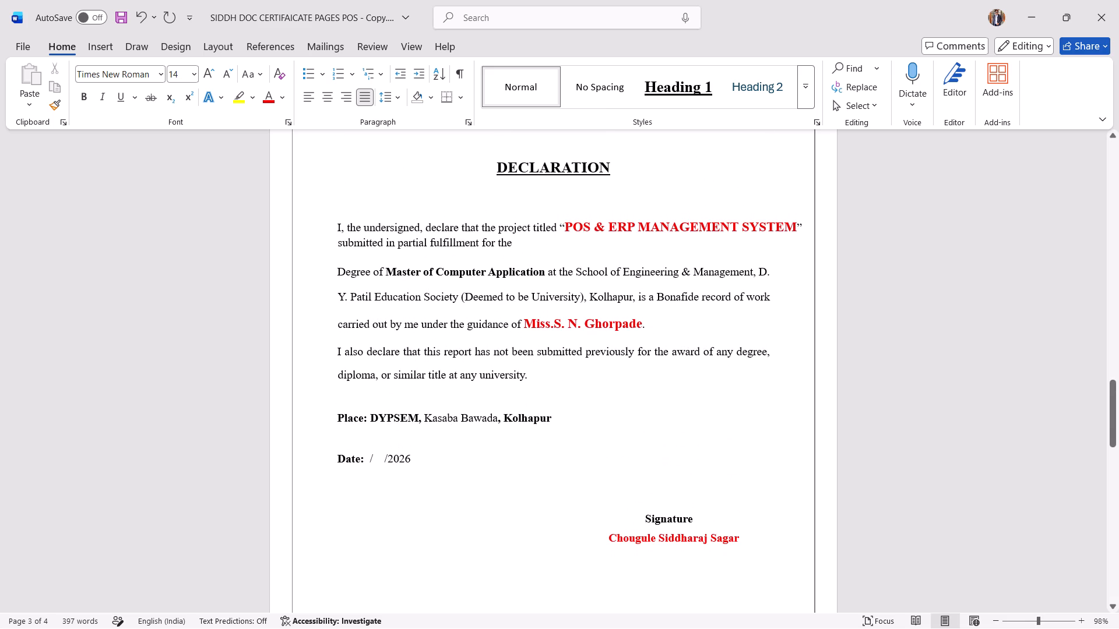
scroll(523, 327, "down", 20)
scroll(523, 327, "down", 10)
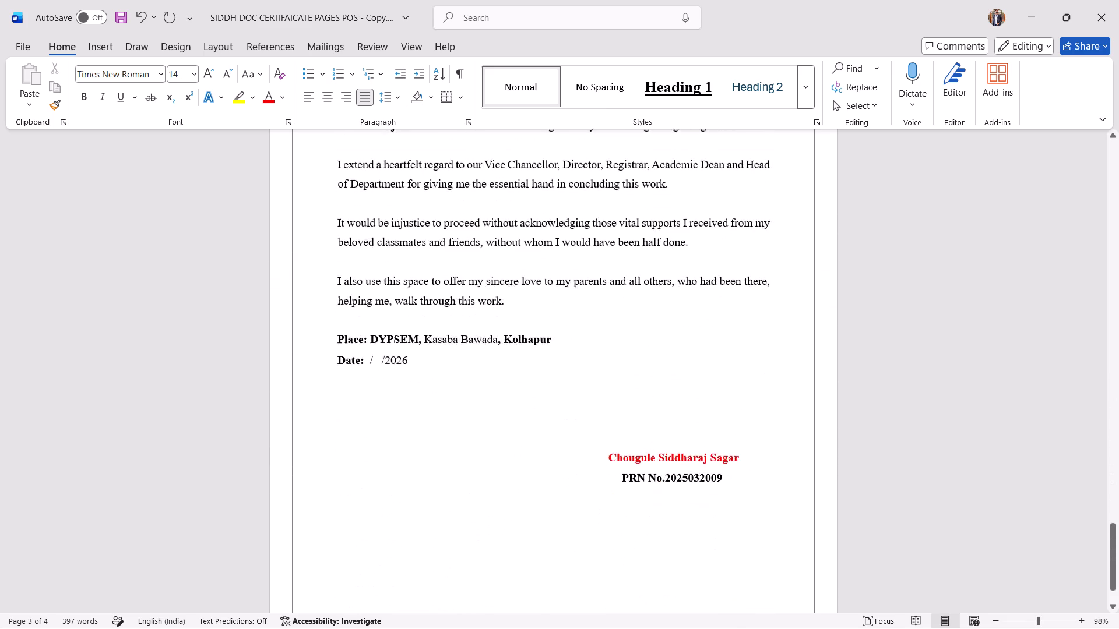
scroll(523, 331, "down", 6)
scroll(524, 331, "up", 6)
key("ctrl+s")
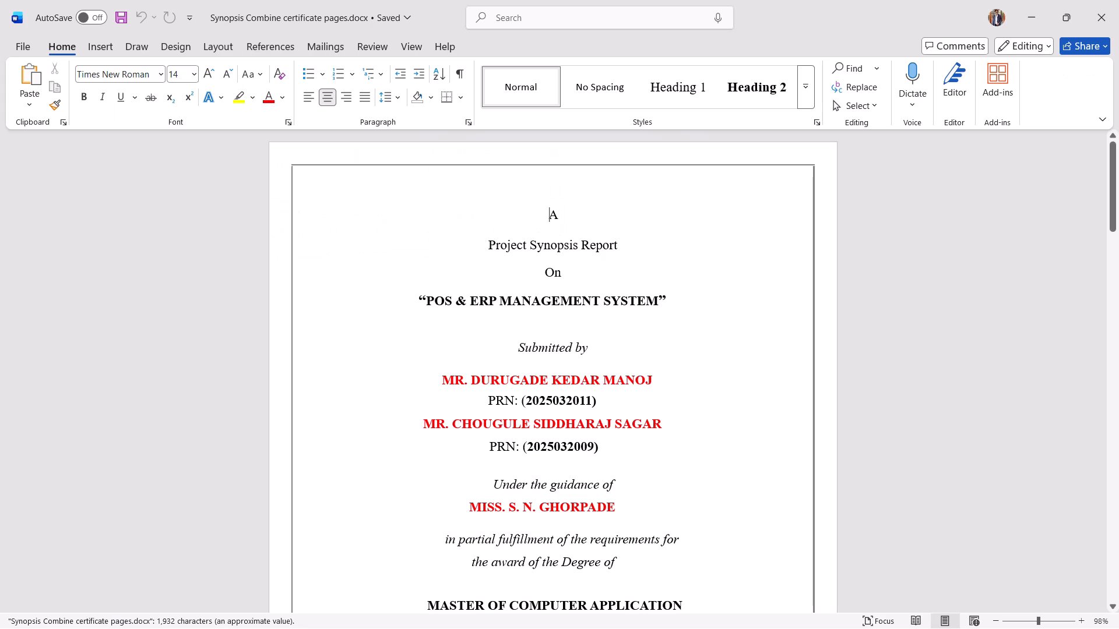
Examine the synopsis document from the cover page through the index for academic year references and layout.
scroll(495, 380, "down", 9)
scroll(563, 380, "down", 1)
scroll(564, 380, "up", 7)
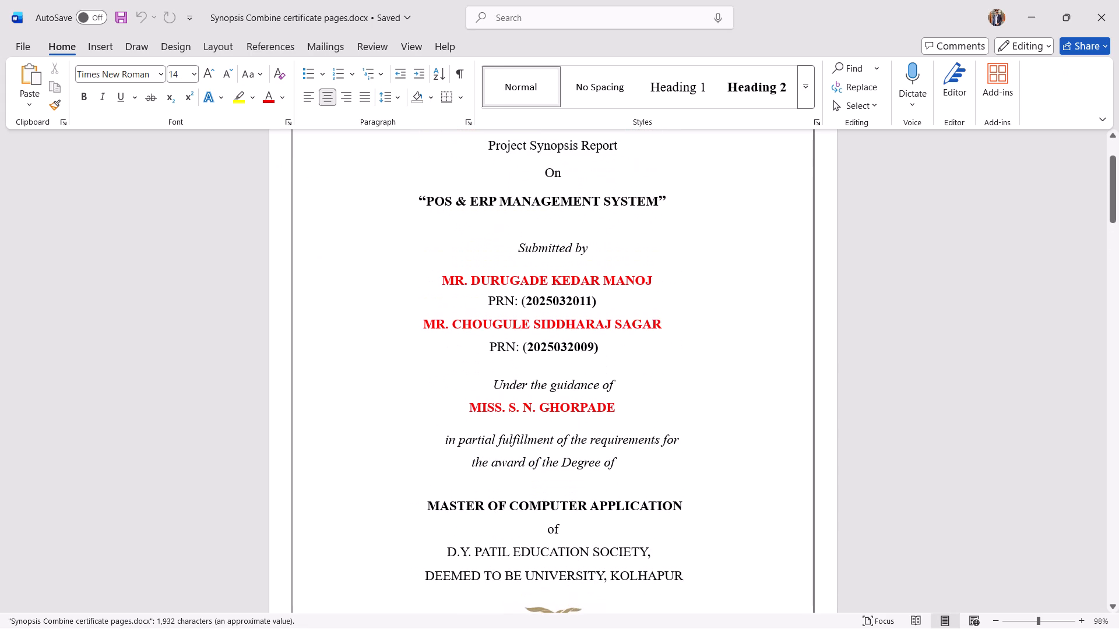
scroll(564, 380, "down", 14)
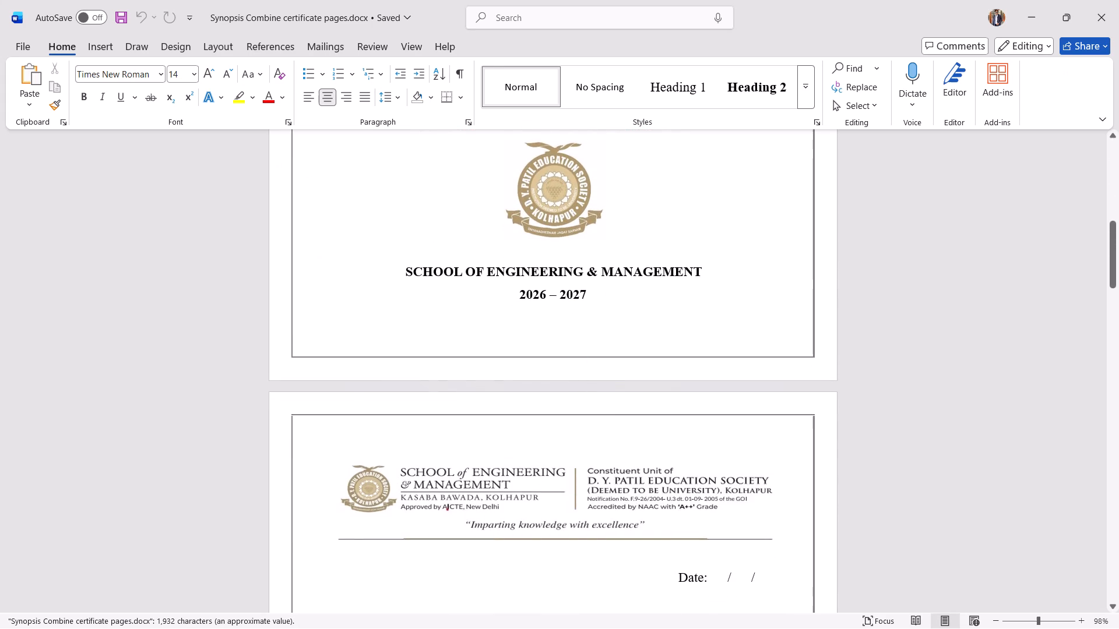
scroll(562, 328, "down", 13)
scroll(564, 338, "down", 18)
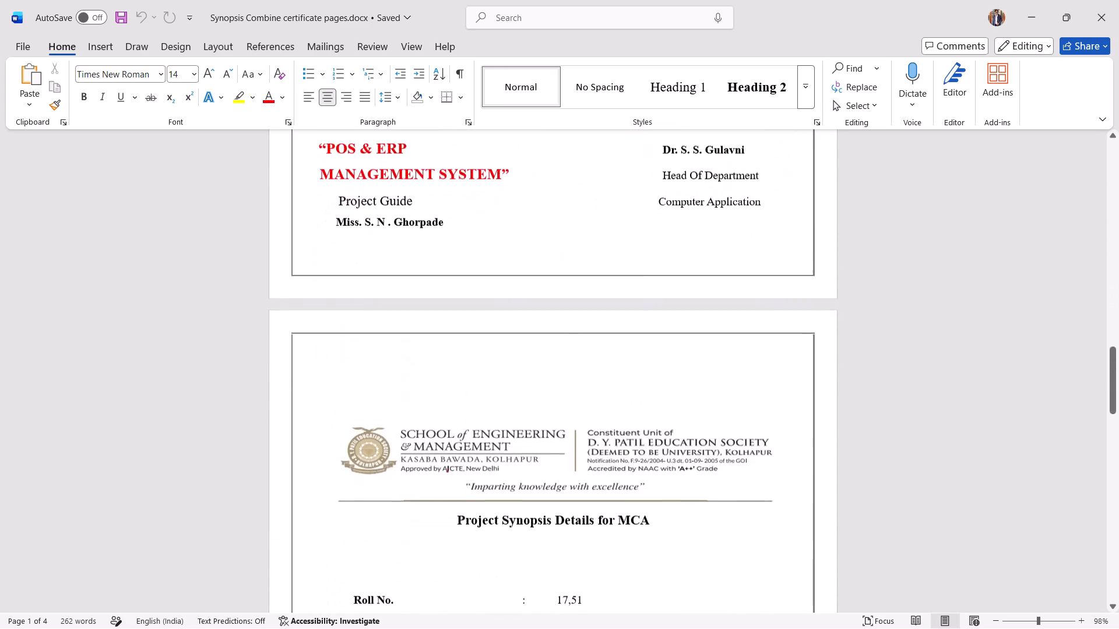
scroll(564, 340, "down", 9)
scroll(565, 340, "up", 2)
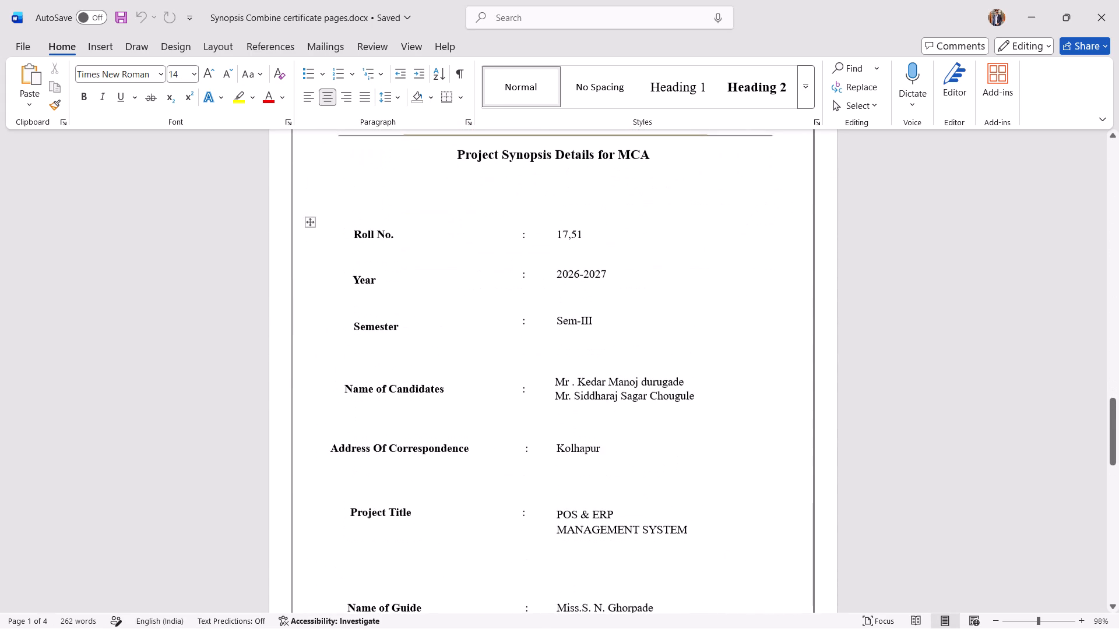
scroll(565, 340, "down", 20)
scroll(565, 340, "down", 6)
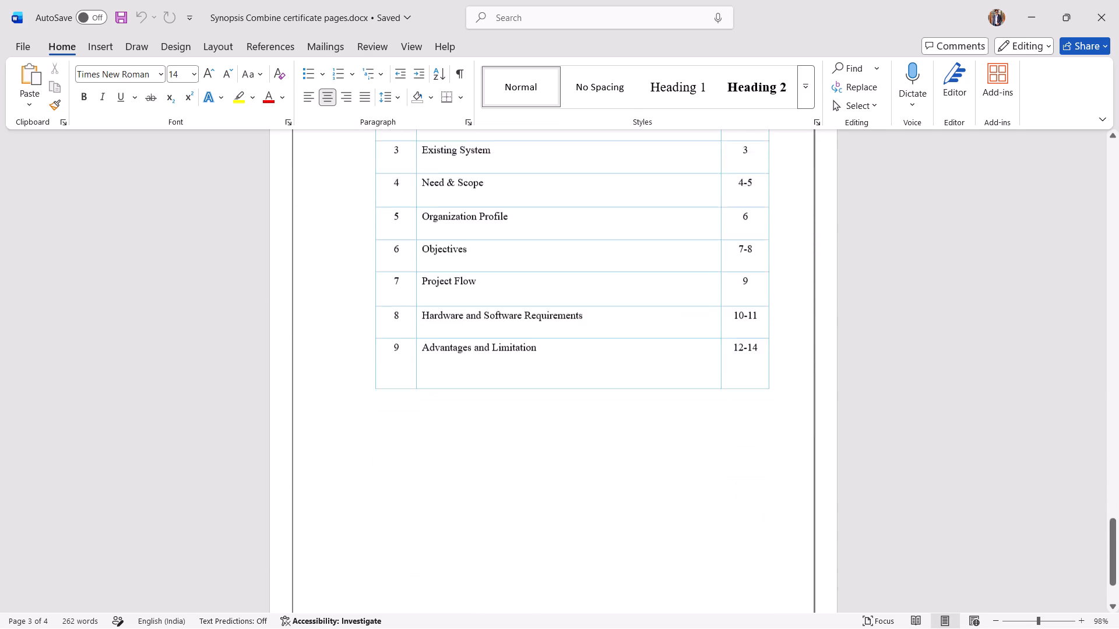
scroll(565, 342, "down", 7)
Recheck the synopsis details and Certificate page, including the certificate paragraph, date line and signature block.
scroll(565, 345, "up", 20)
scroll(565, 345, "up", 8)
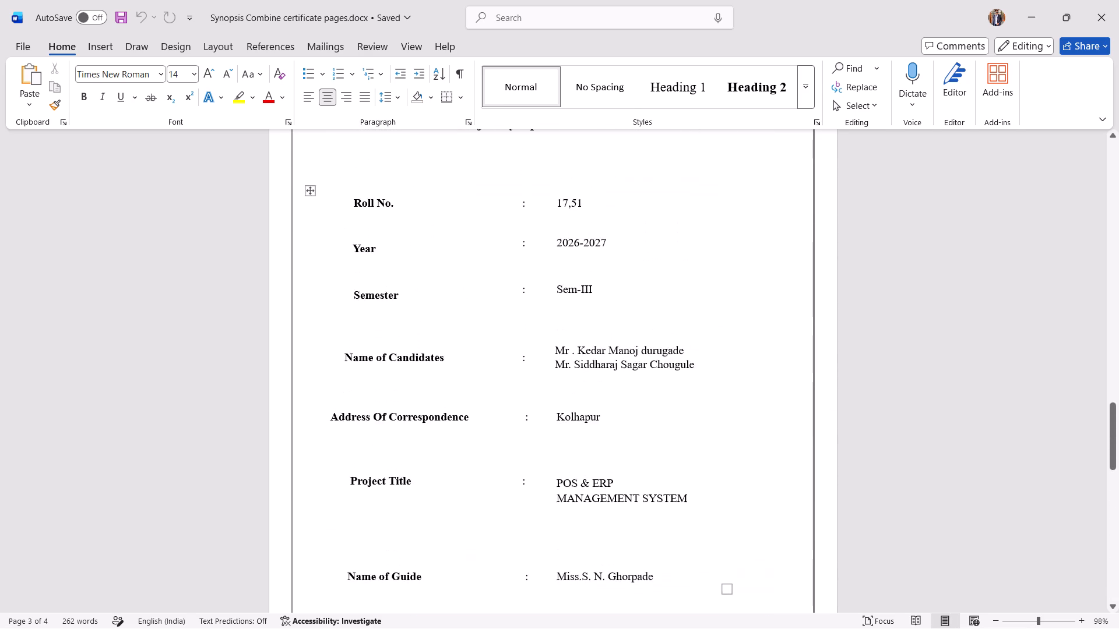
scroll(565, 345, "up", 8)
scroll(565, 345, "up", 17)
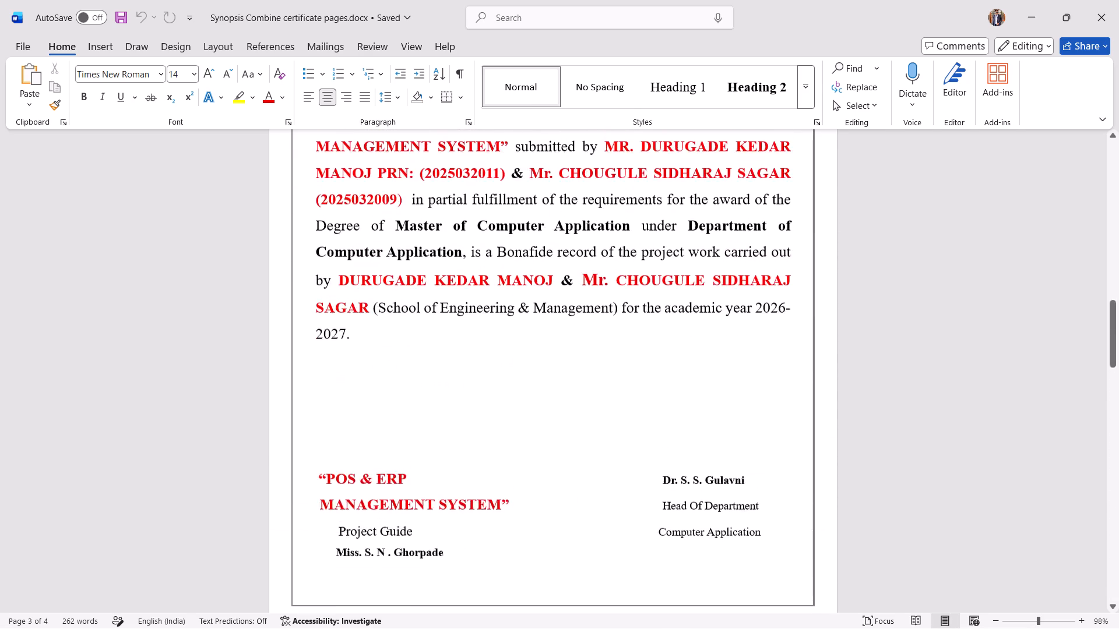
scroll(565, 345, "up", 11)
scroll(565, 345, "down", 11)
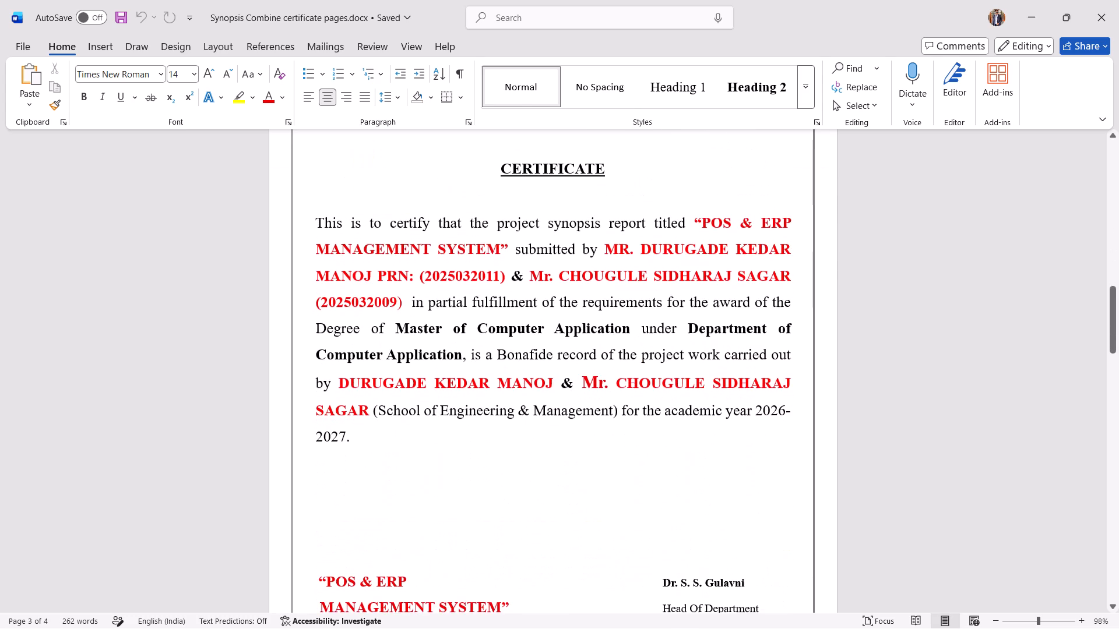
scroll(646, 474, "up", 4)
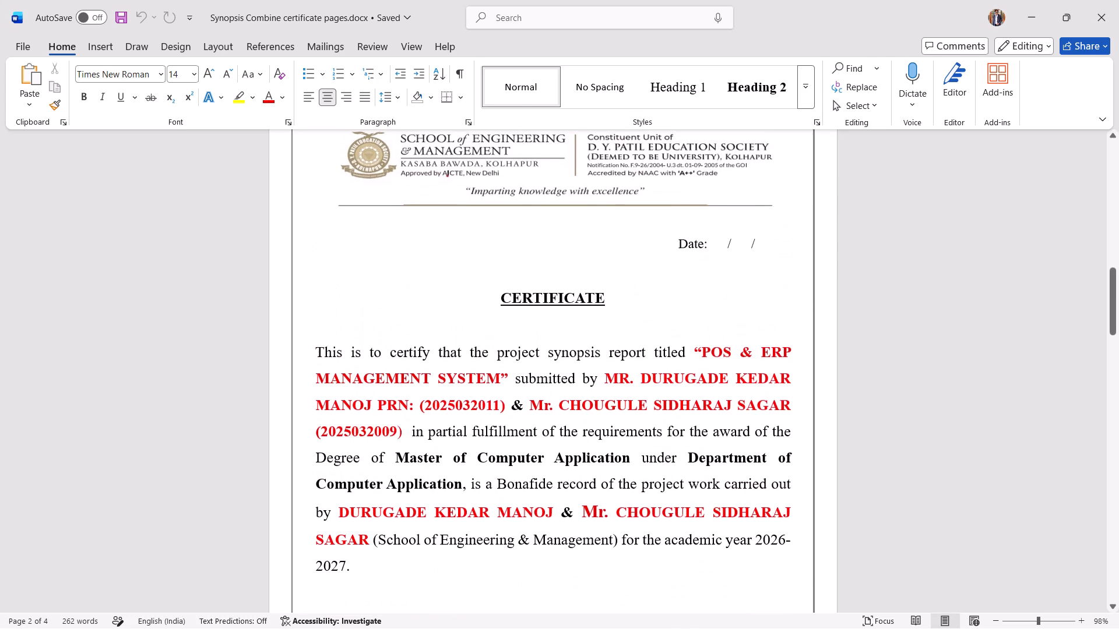
Open KEDAR DOC CERTIFAICATE PAGES POS .docx from the All certificate pages folder alongside the synopsis document.
key("alt+Tab")
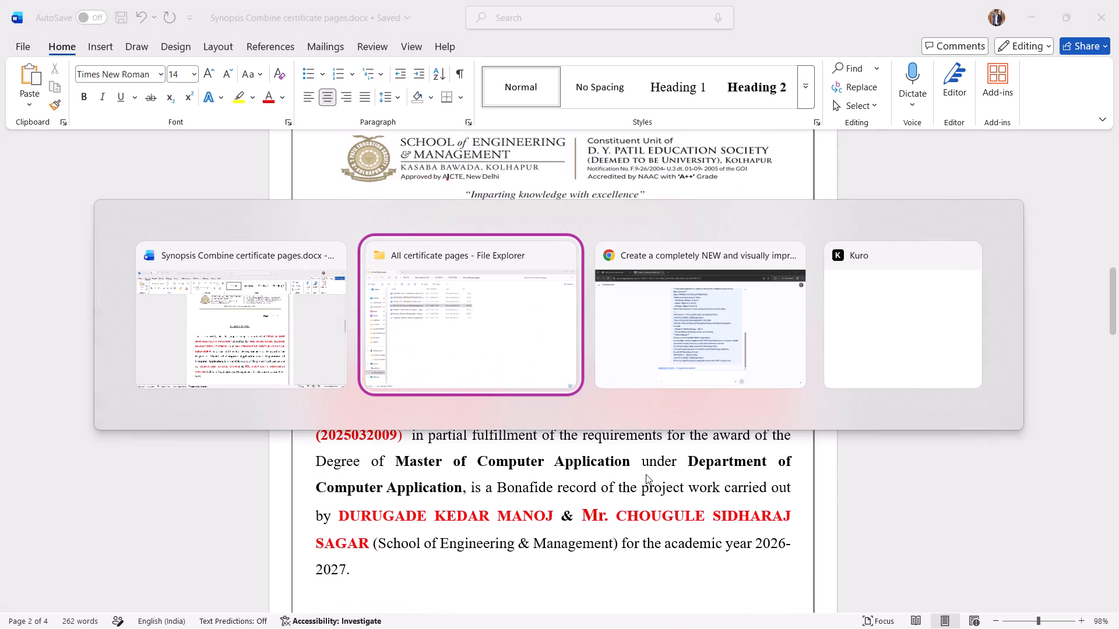
left_click(290, 366, "alt")
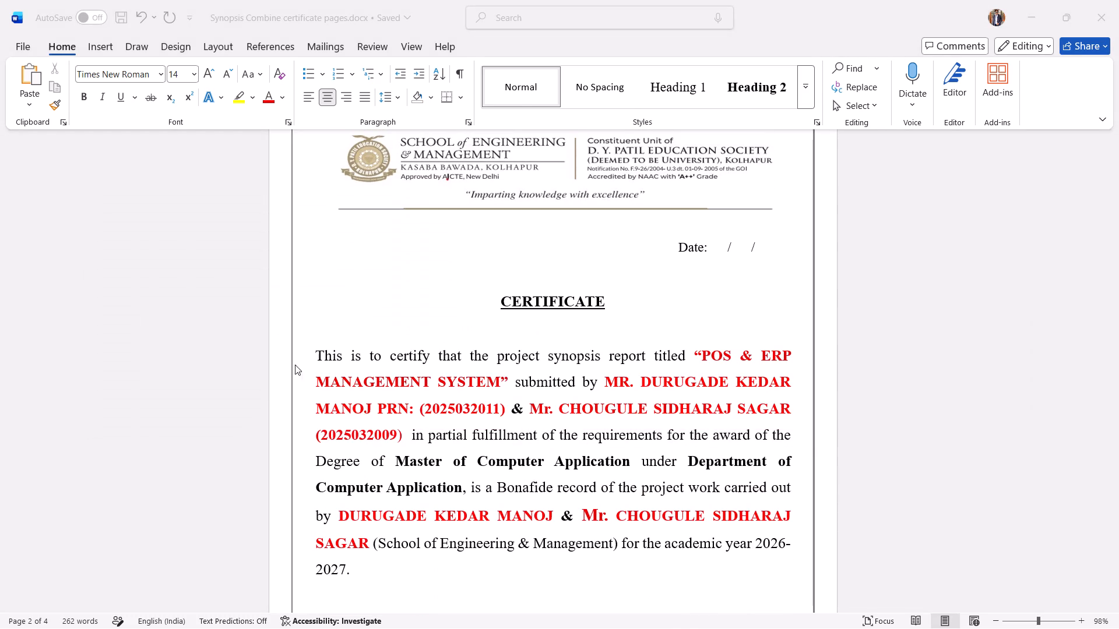
key("alt+Tab")
double_click(182, 150)
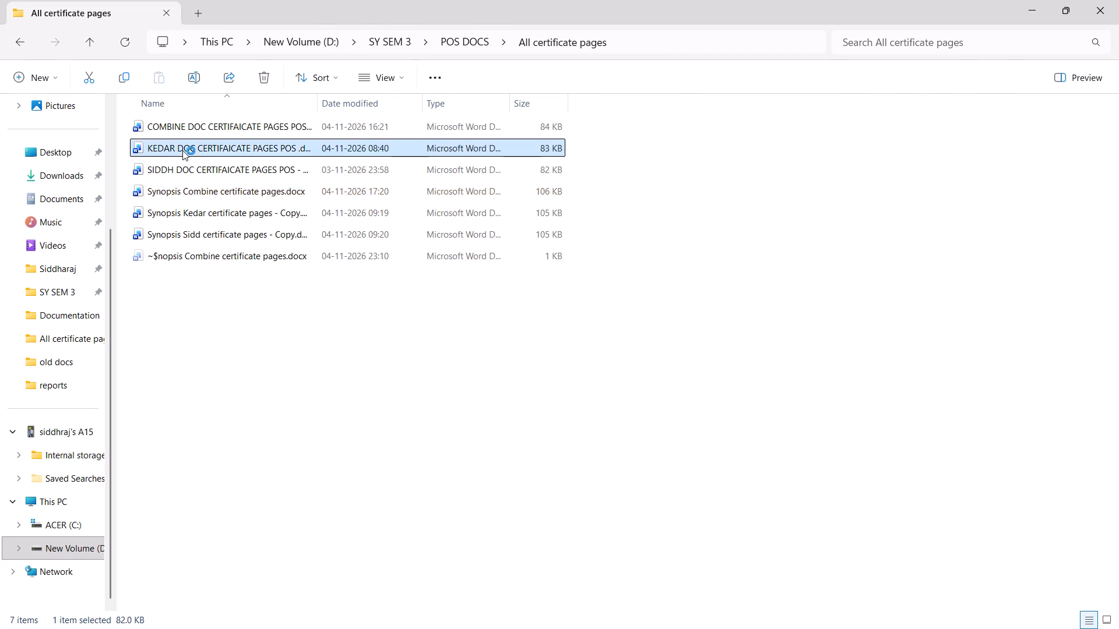
Compare the Certificate page's date line, paragraph and text formatting between the KEDAR document and the combined synopsis document.
scroll(579, 410, "down", 19)
scroll(575, 387, "down", 4)
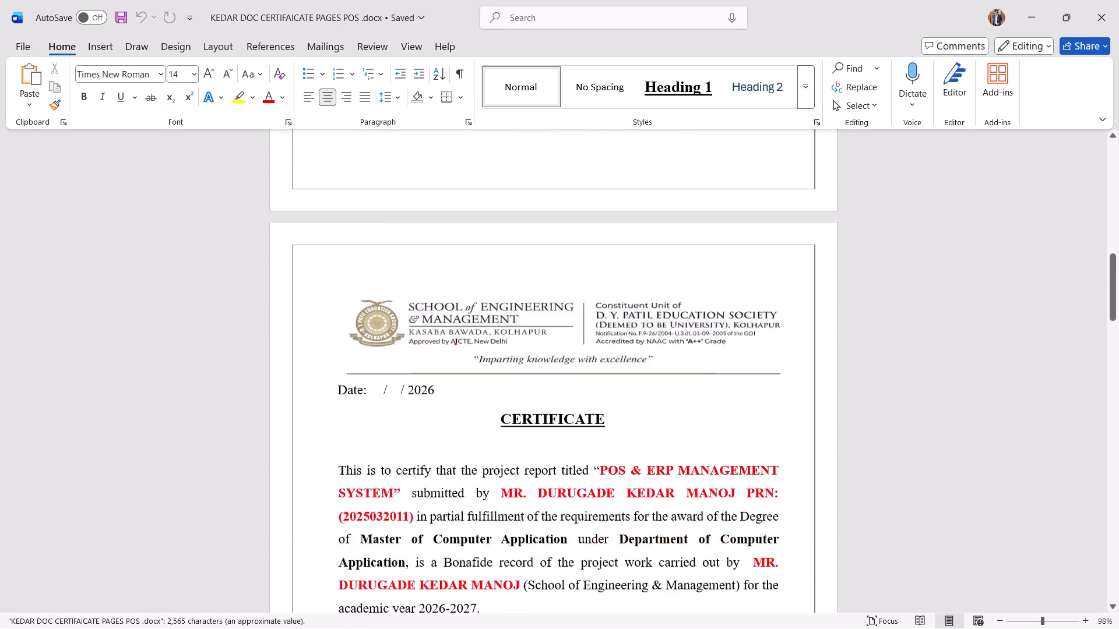
scroll(575, 387, "down", 4)
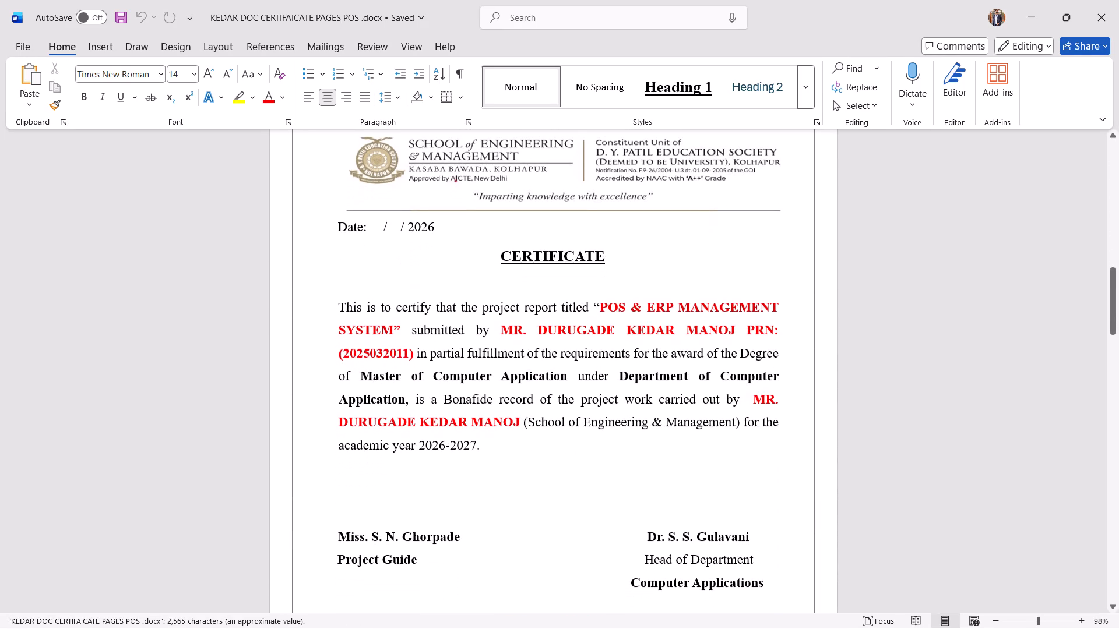
key("alt+Tab")
scroll(587, 402, "down", 3)
left_click(586, 402)
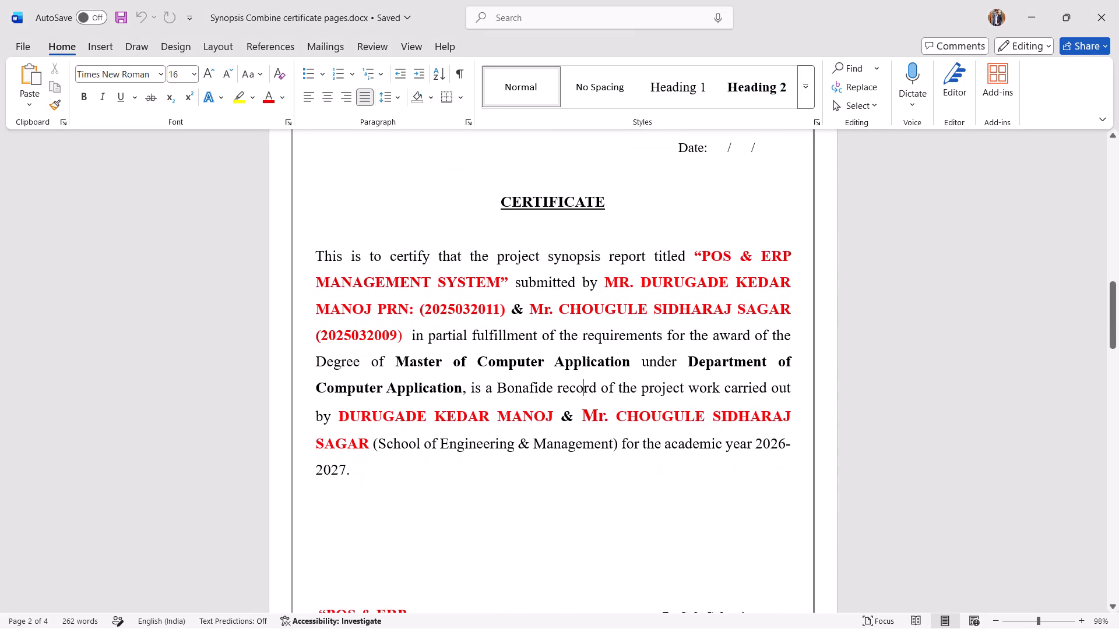
key("alt+Tab")
left_click(549, 356)
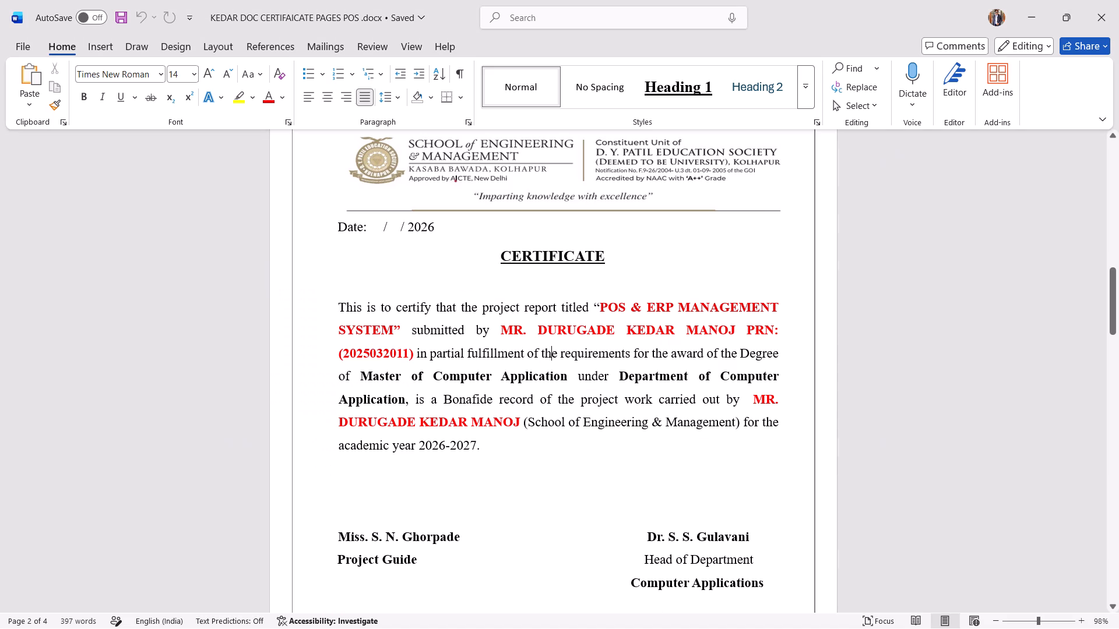
In the combined synopsis document, reduce the certificate paragraph's font size by one step, bringing its 16 pt text to 14 pt.
key("alt+Tab")
left_click(552, 365)
left_click_drag(365, 483, 295, 304)
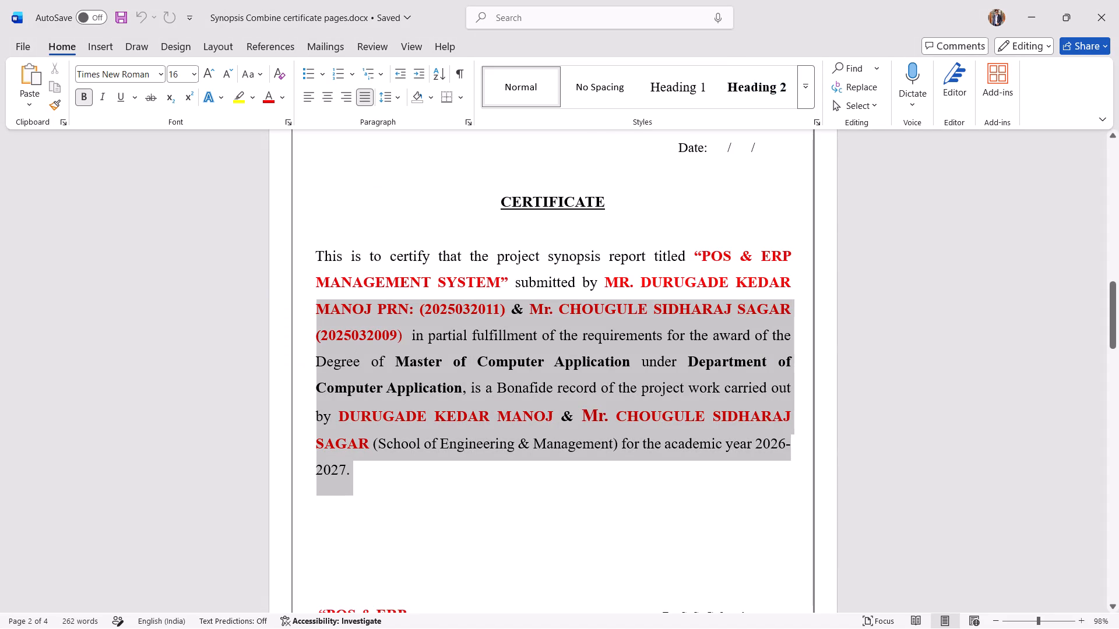
left_click_drag(295, 304, 294, 262)
left_click(223, 77)
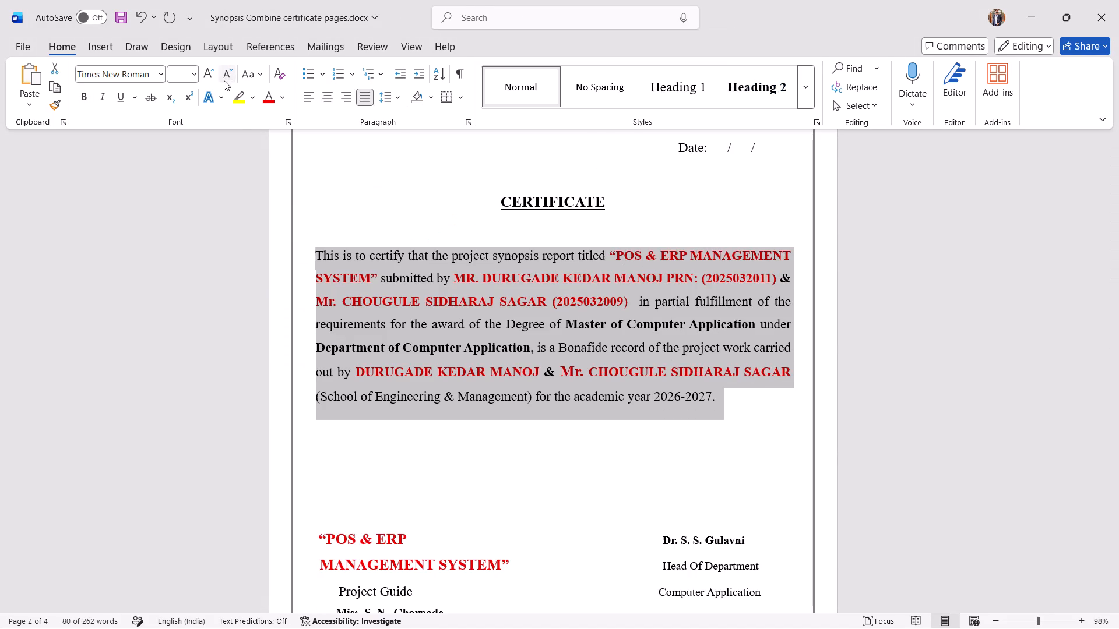
left_click(501, 384)
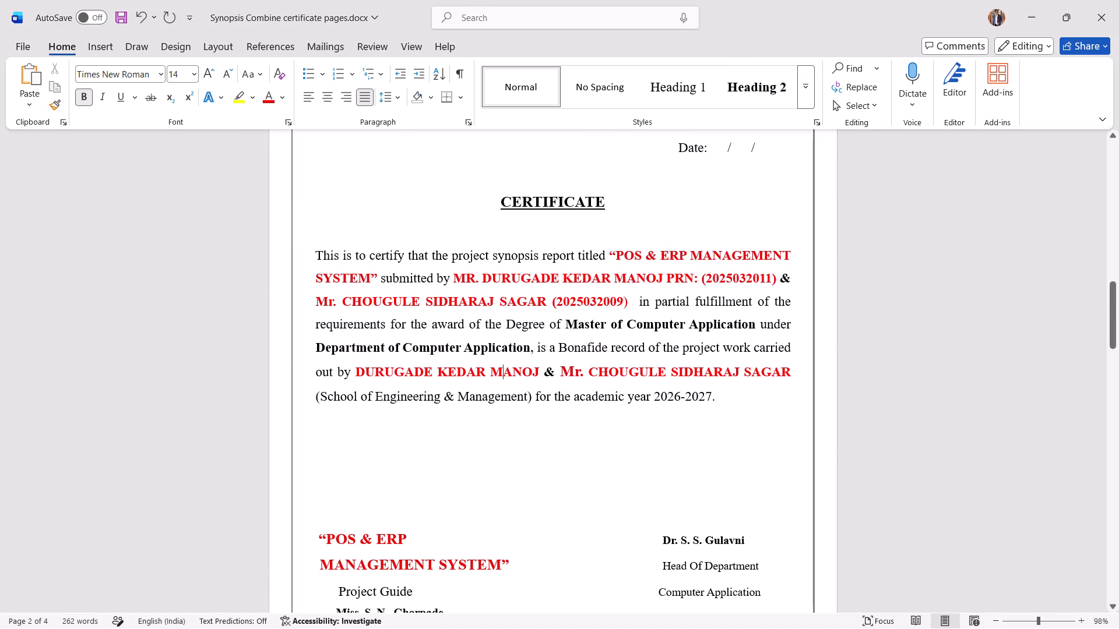
Examine the combined synopsis document from the Certificate page's signature block through the synopsis details and index.
scroll(632, 370, "down", 20)
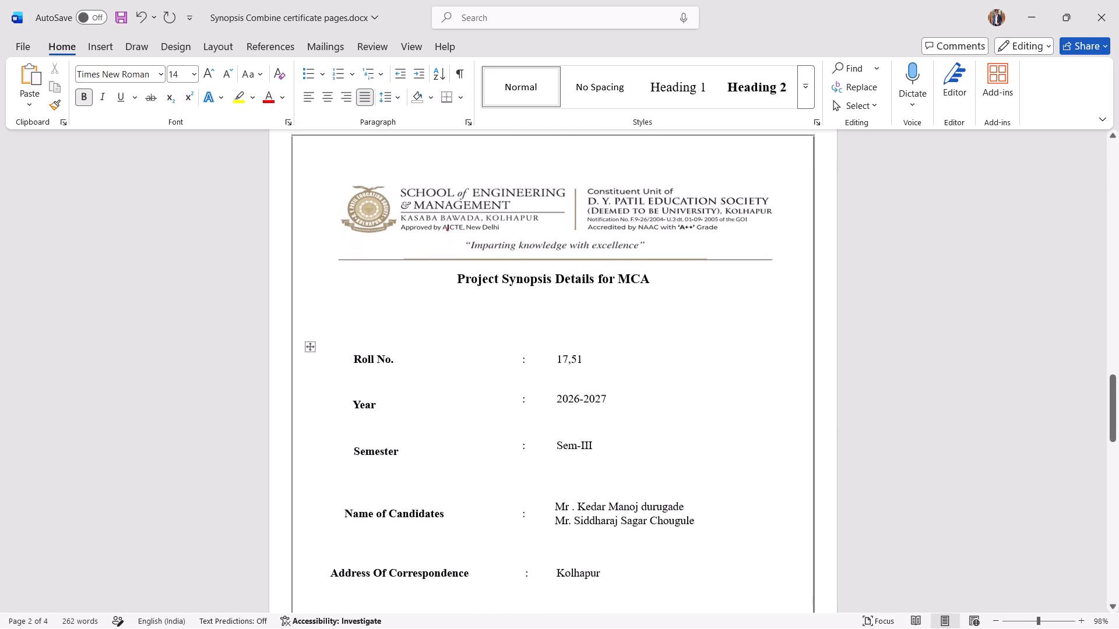
scroll(635, 370, "down", 4)
scroll(635, 370, "up", 12)
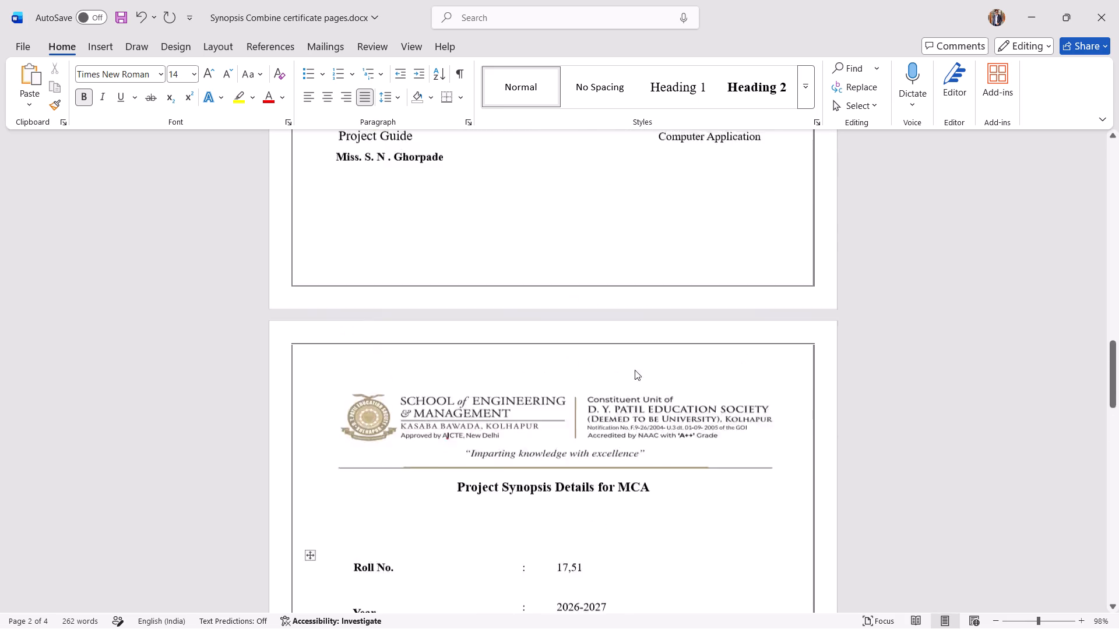
scroll(635, 370, "up", 9)
scroll(636, 370, "down", 12)
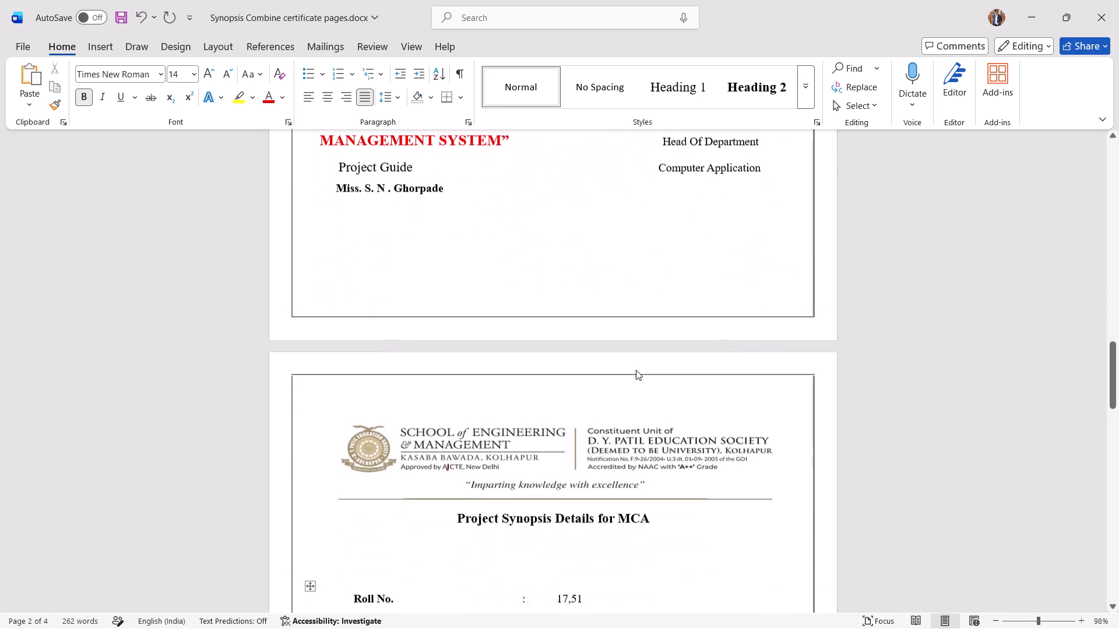
scroll(636, 370, "down", 17)
scroll(644, 360, "down", 18)
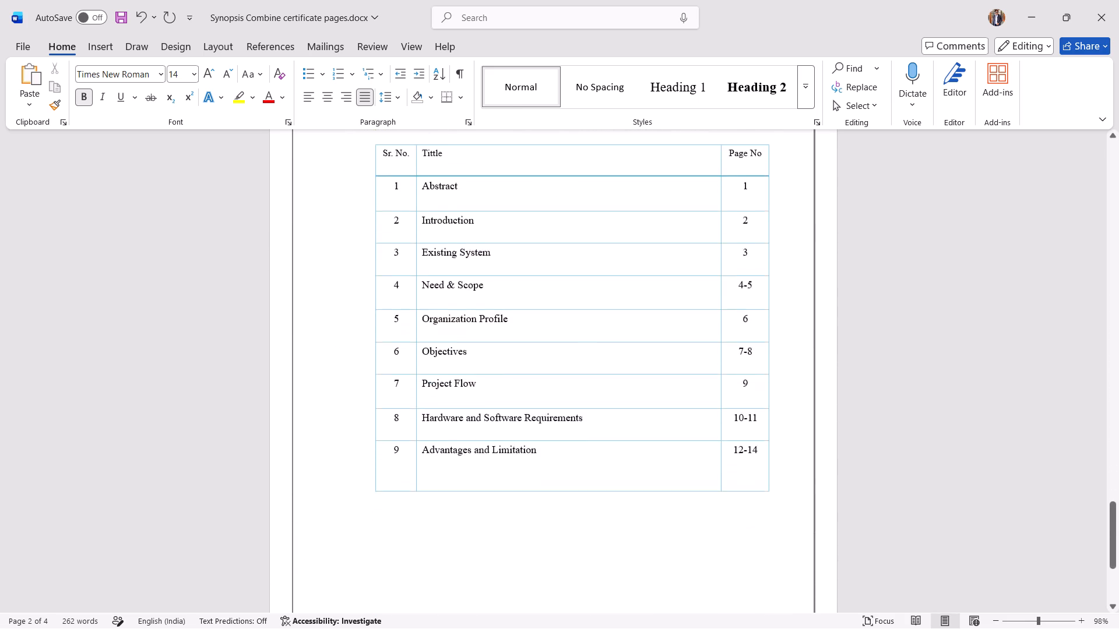
scroll(644, 359, "down", 9)
Save the combined synopsis document and close both it and the KEDAR certificate document.
key("ctrl+s")
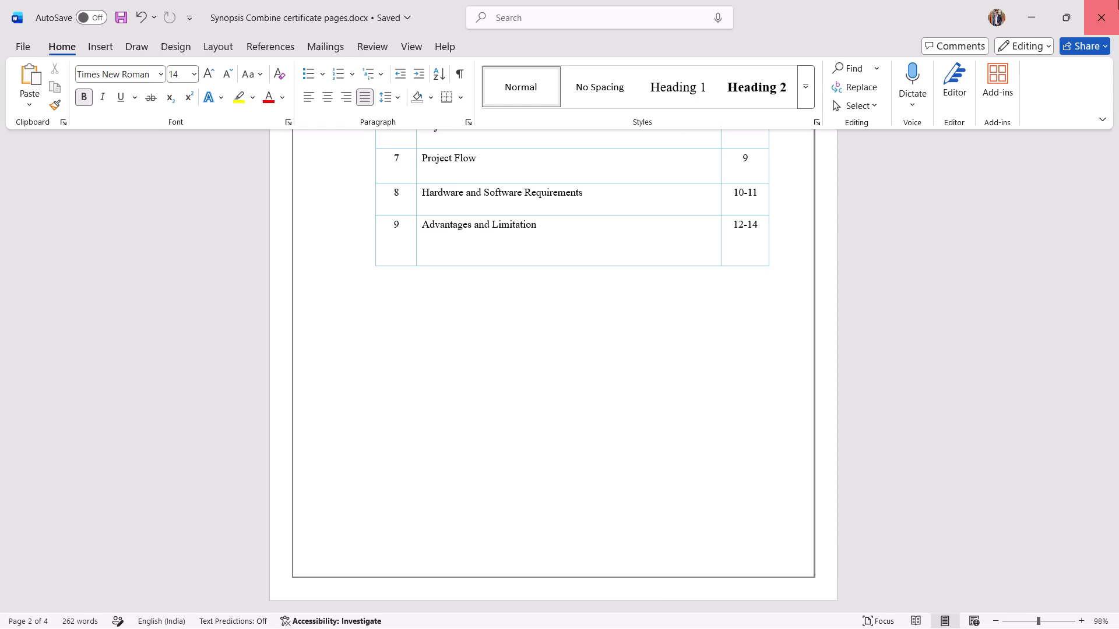
left_click(1118, 0)
left_click(1118, 0)
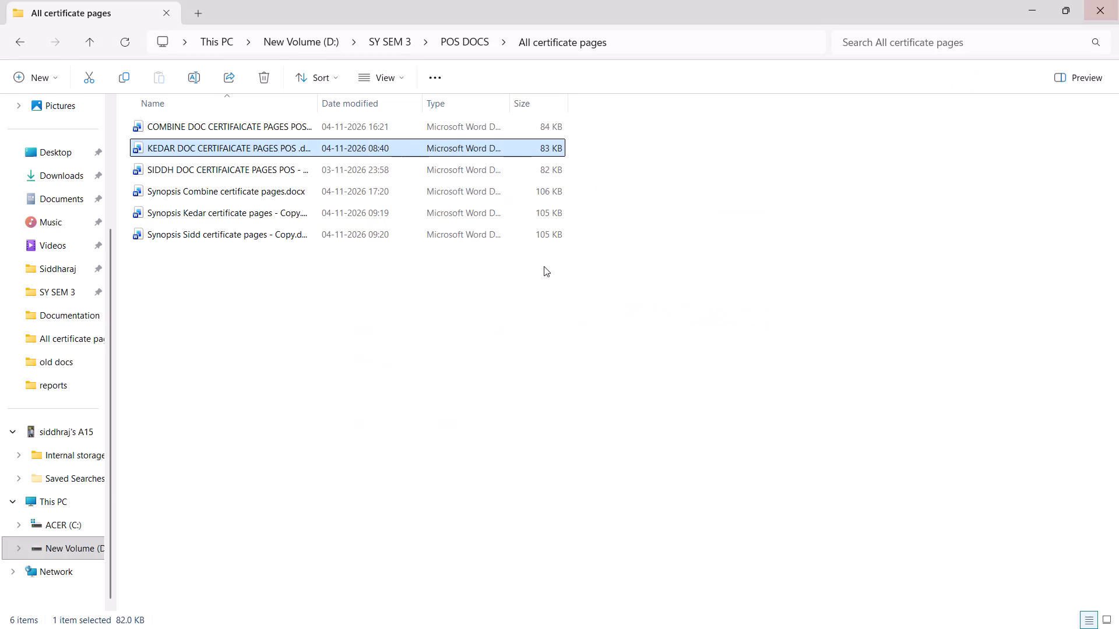
Open Synopsis Kedar certificate pages - Copy.docx from the All certificate pages folder.
left_click(396, 313)
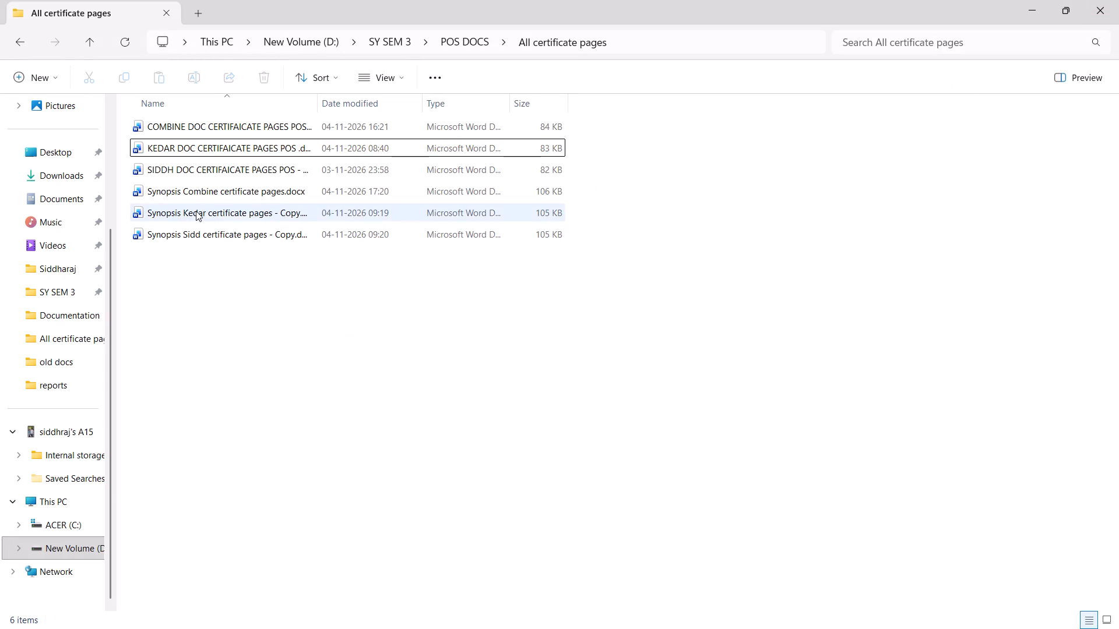
double_click(196, 211)
Reduce the whole certificate paragraph in the Kedar synopsis document to font size 14.
scroll(613, 374, "down", 12)
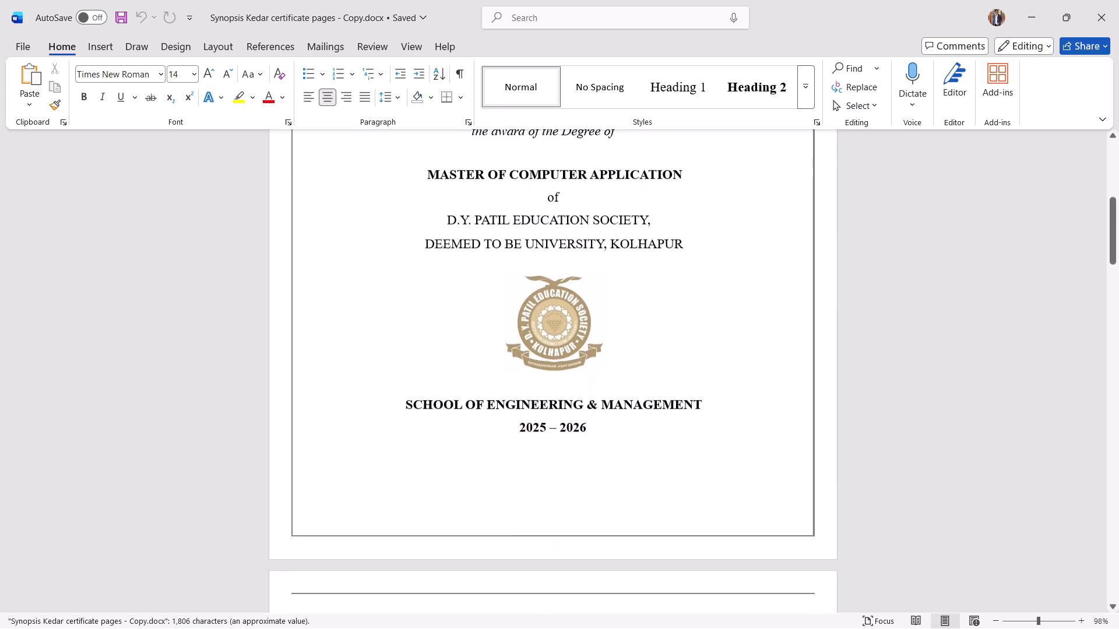
scroll(609, 368, "down", 18)
left_click_drag(609, 408, 414, 320)
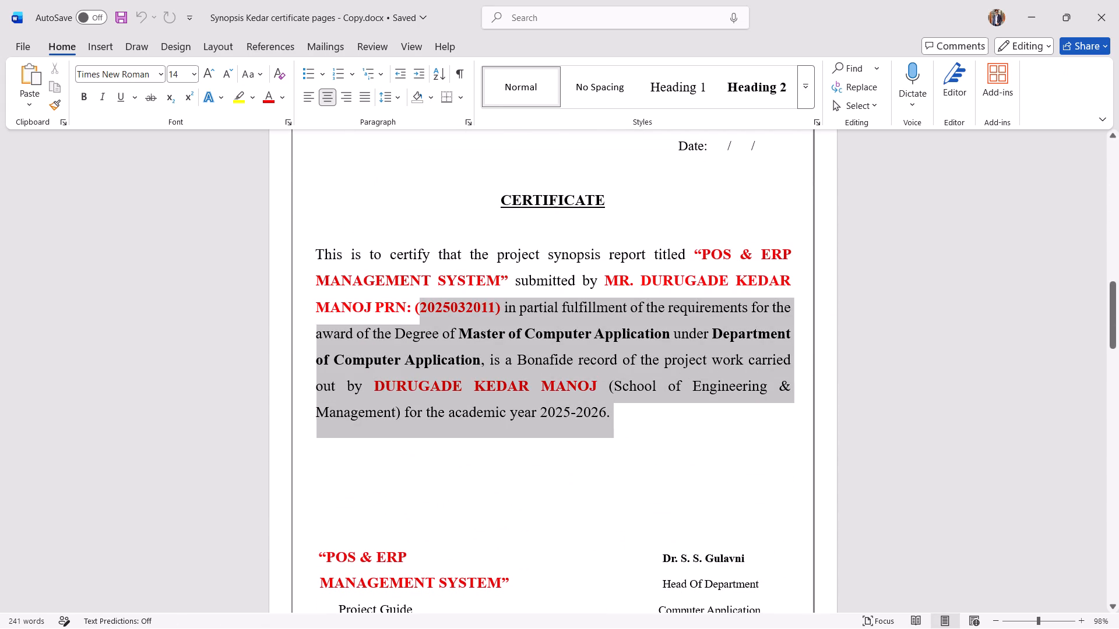
left_click_drag(414, 320, 294, 248)
left_click(218, 80)
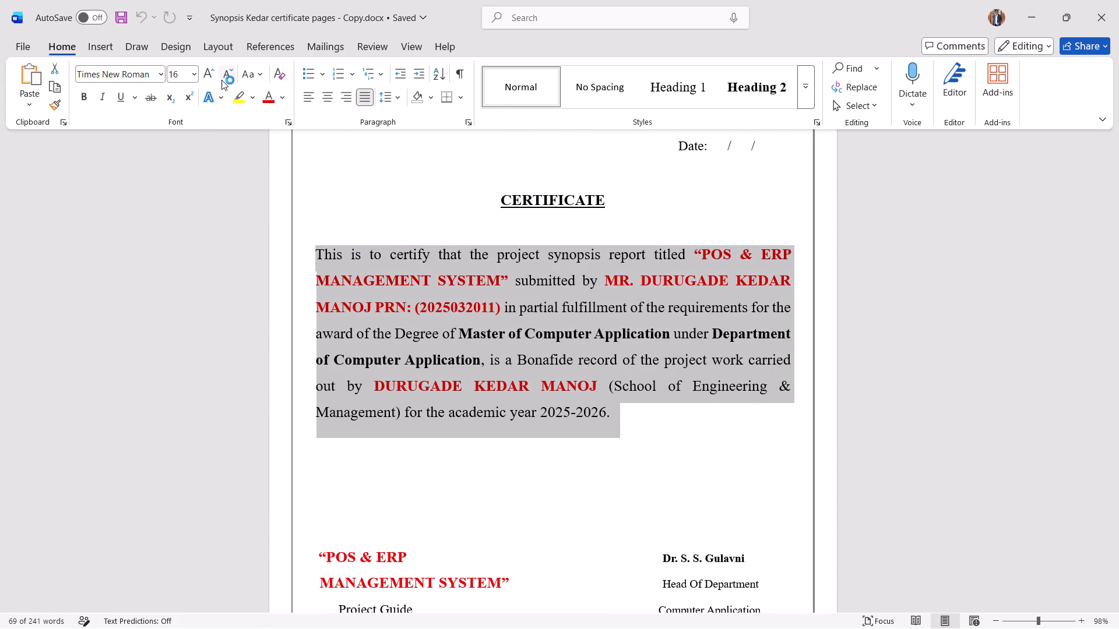
left_click(224, 79)
Insert one blank line above the signature block on the Kedar synopsis document's Certificate page and check the spacing.
left_click(616, 475)
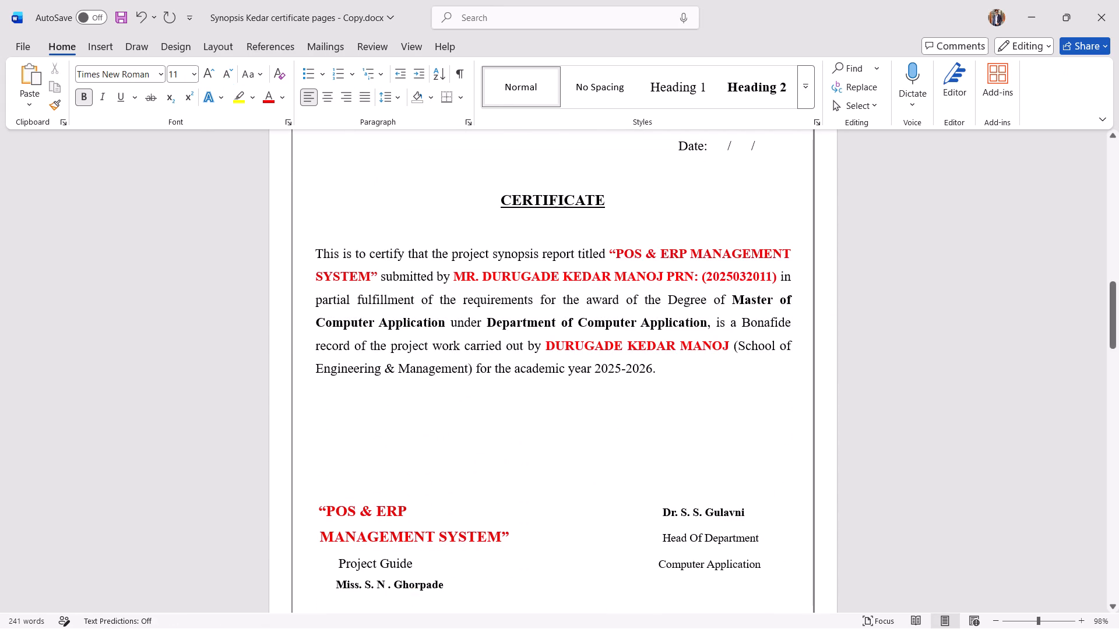
scroll(645, 434, "down", 6)
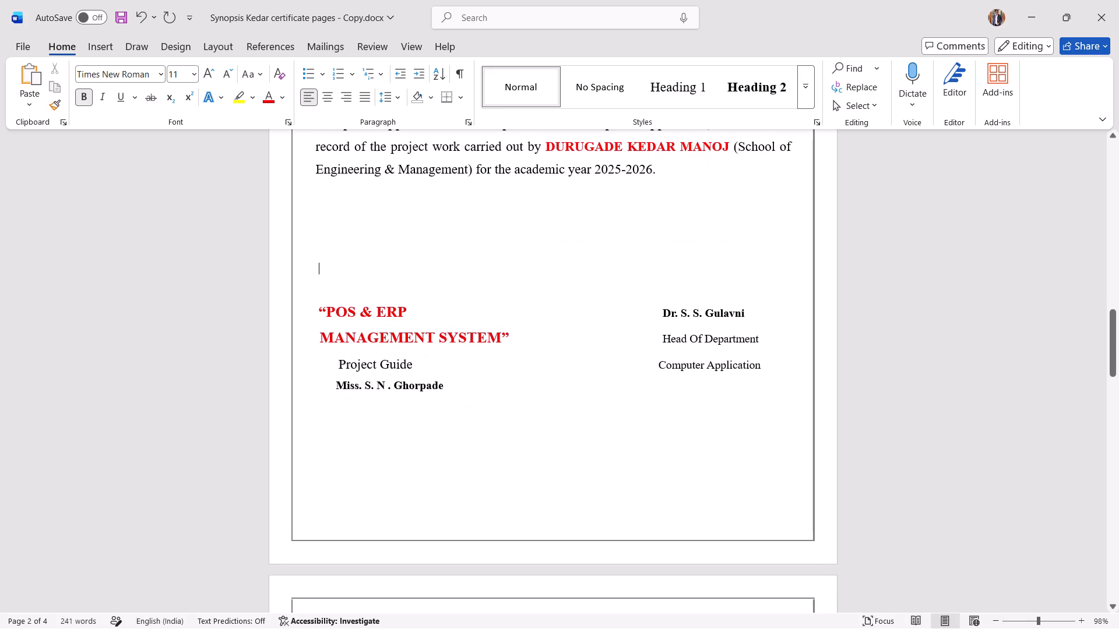
scroll(646, 434, "up", 2)
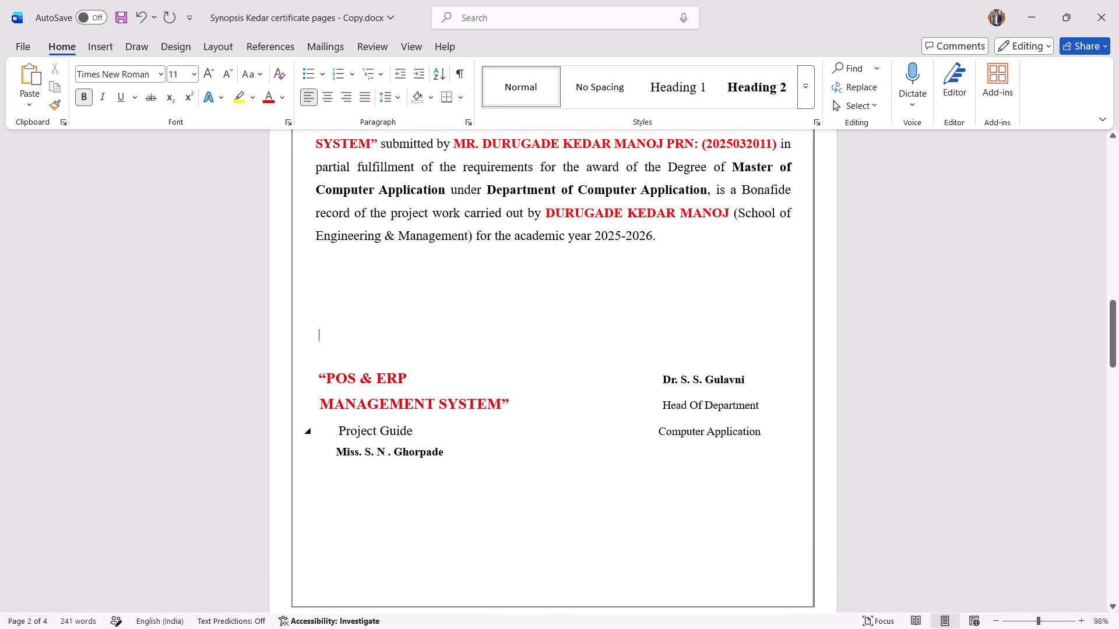
key("Return")
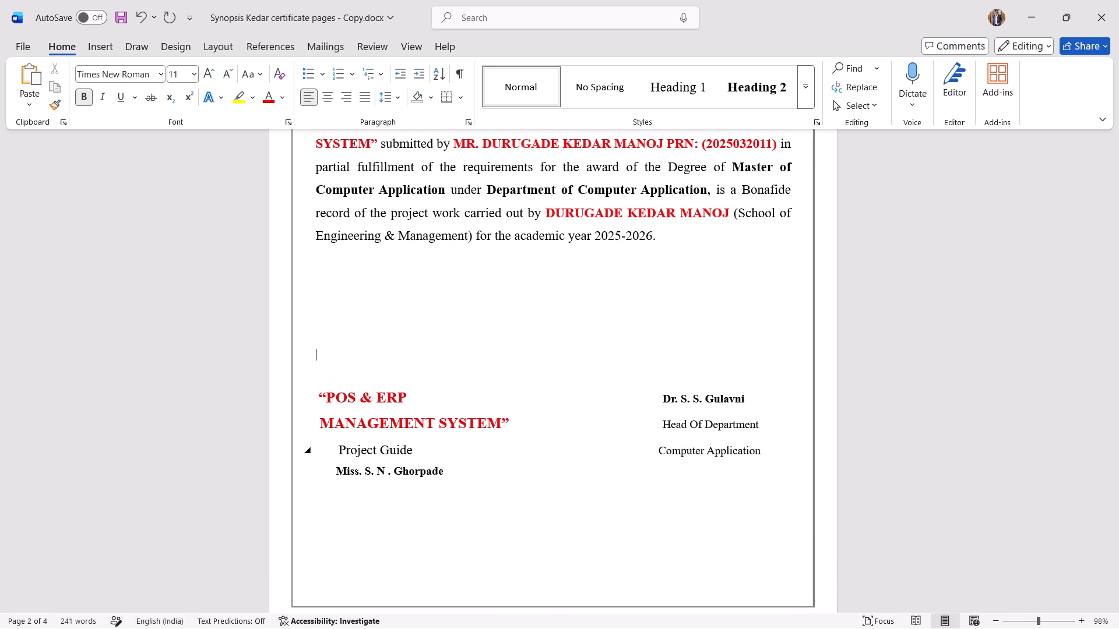
scroll(646, 434, "down", 7)
scroll(635, 408, "up", 5)
Reopen Synopsis Combine certificate pages.docx from the All certificate pages folder.
key("alt+Tab")
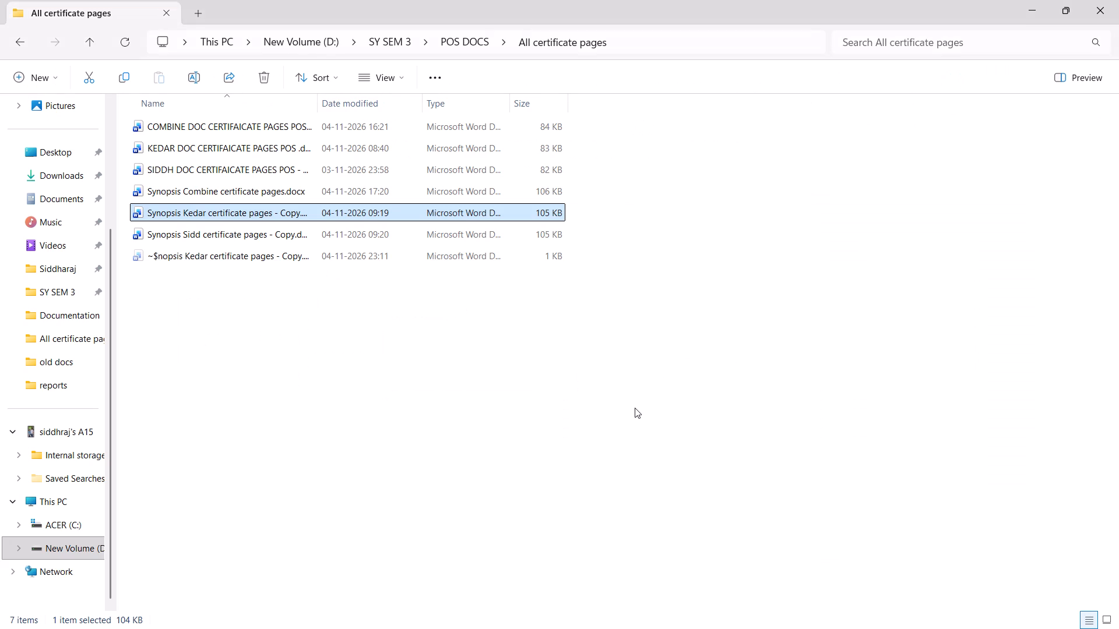
double_click(226, 187)
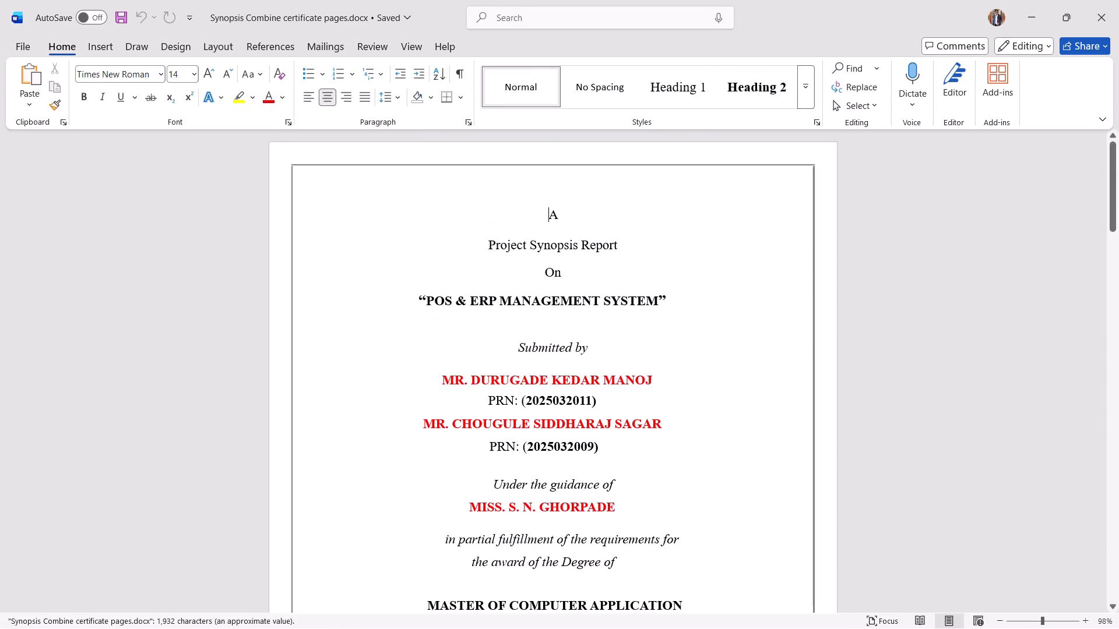
Examine the combined synopsis document's pages side by side, checking the Certificate page's border and signature block spacing.
scroll(625, 393, "down", 20)
scroll(625, 393, "down", 19)
scroll(630, 383, "up", 8)
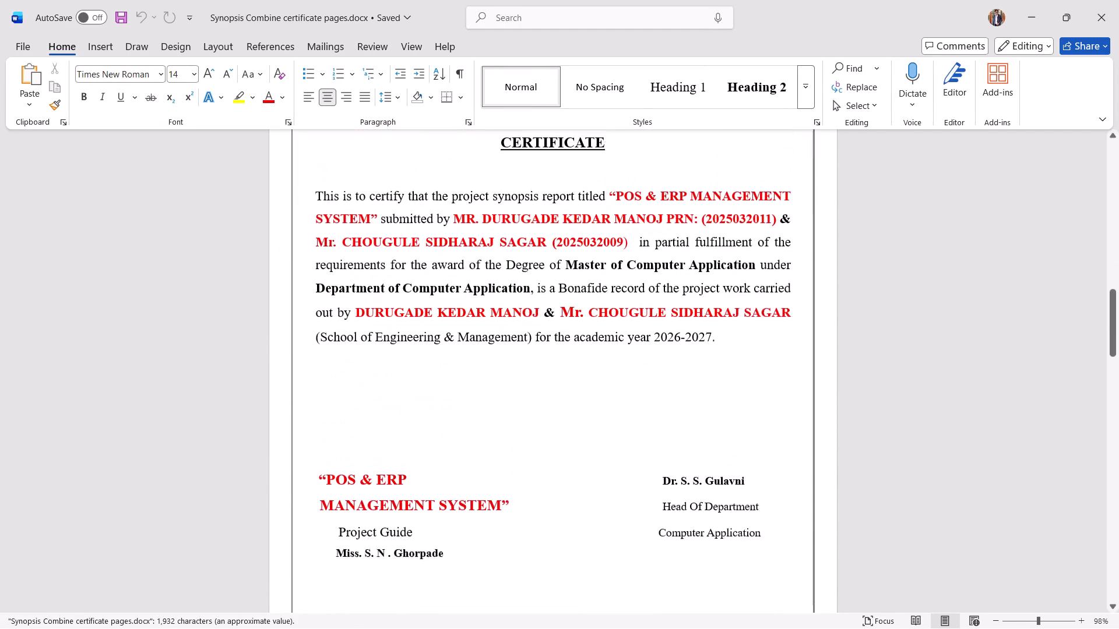
scroll(630, 383, "down", 5, "ctrl")
scroll(630, 383, "up", 4)
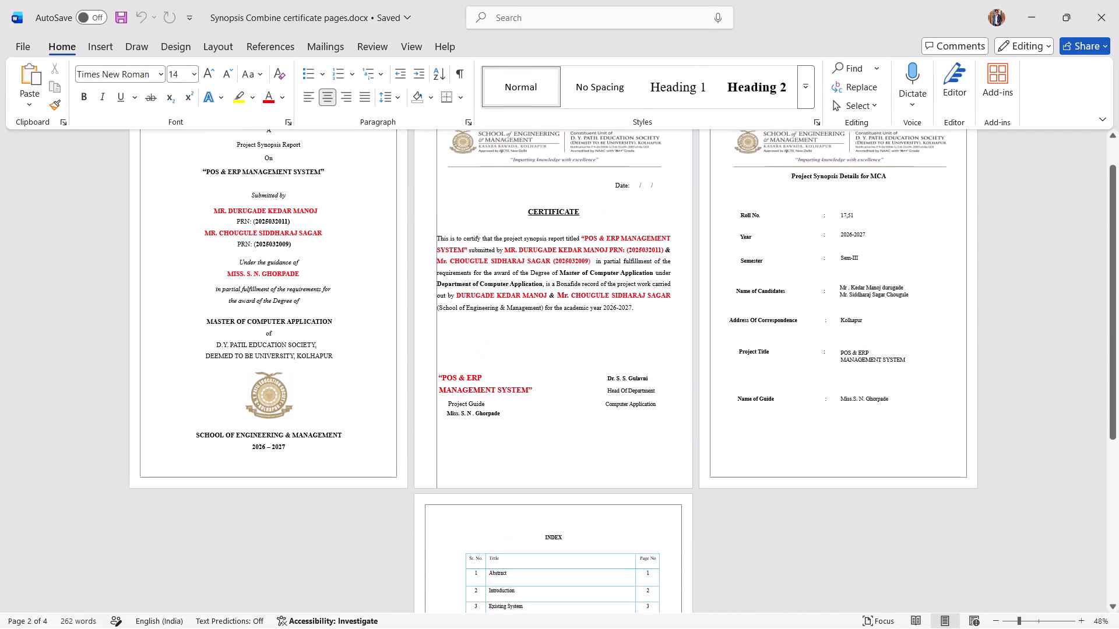
scroll(630, 383, "up", 4)
scroll(713, 456, "up", 1)
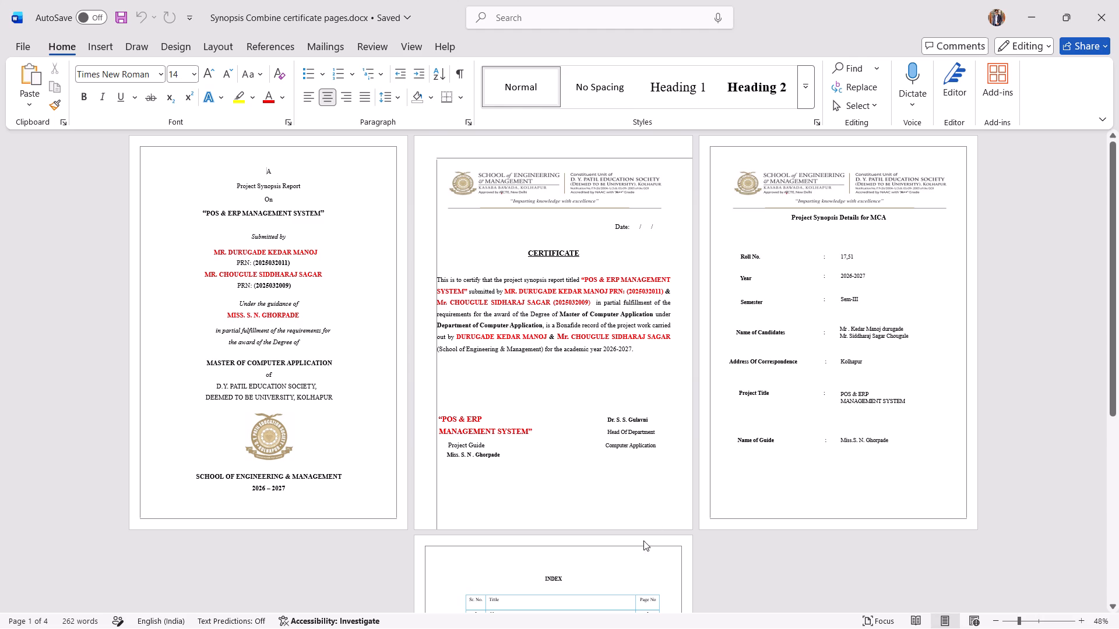
left_click(643, 540)
left_click(759, 540)
scroll(662, 352, "up", 5)
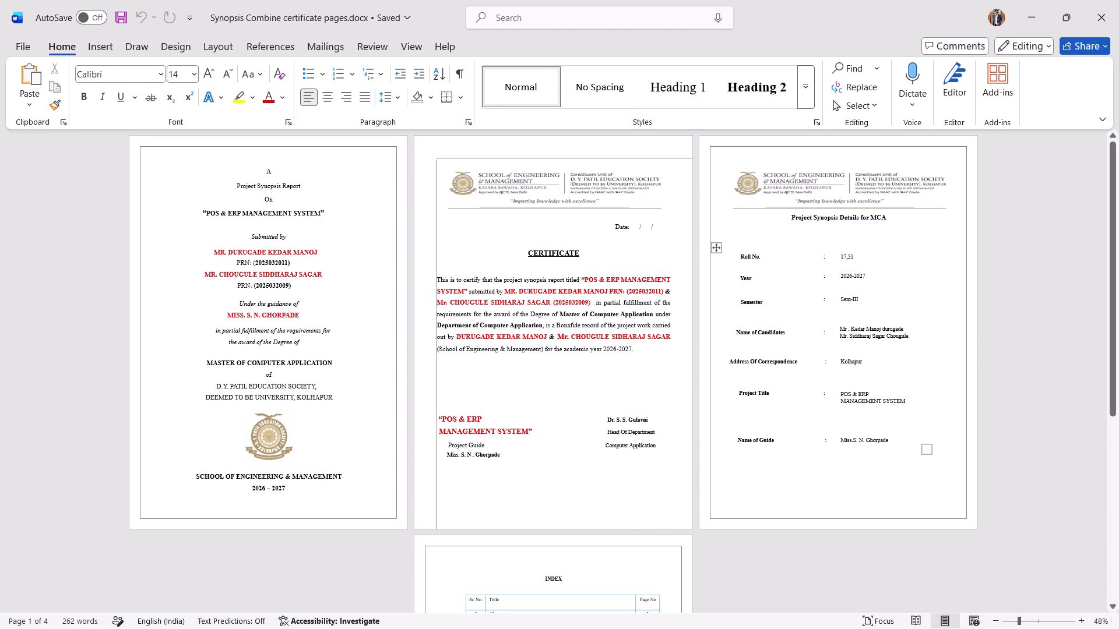
left_click(635, 146)
scroll(729, 298, "up", 5)
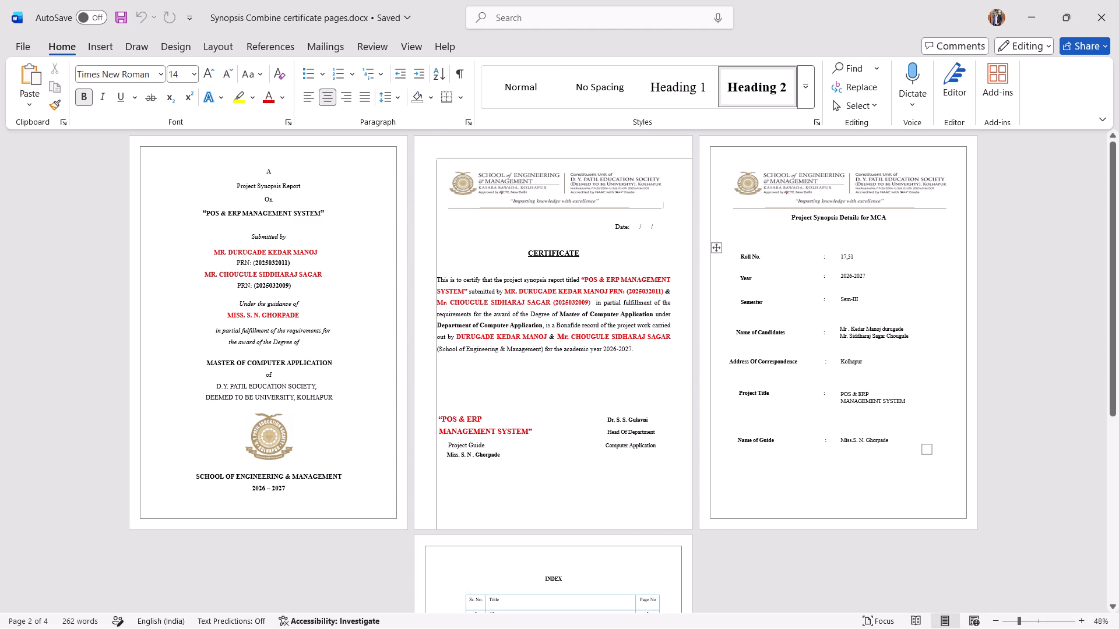
left_click(437, 164)
triple_click(437, 161)
left_click(512, 300)
double_click(540, 370)
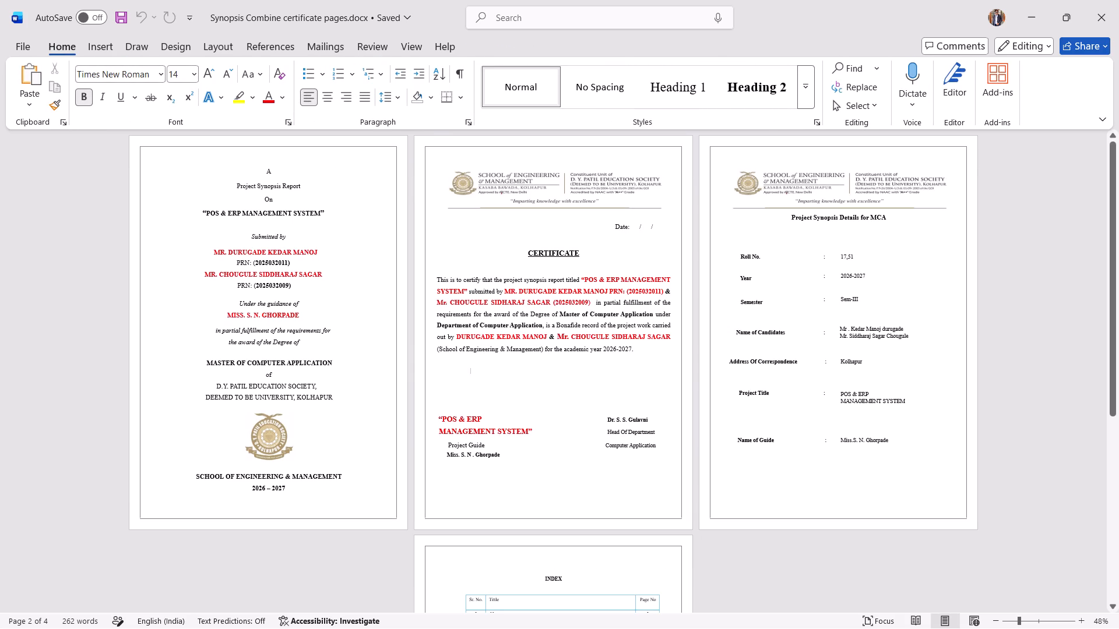
Insert three blank lines above the signature block on the combined synopsis document's Certificate page.
left_click(543, 405)
key("Return")
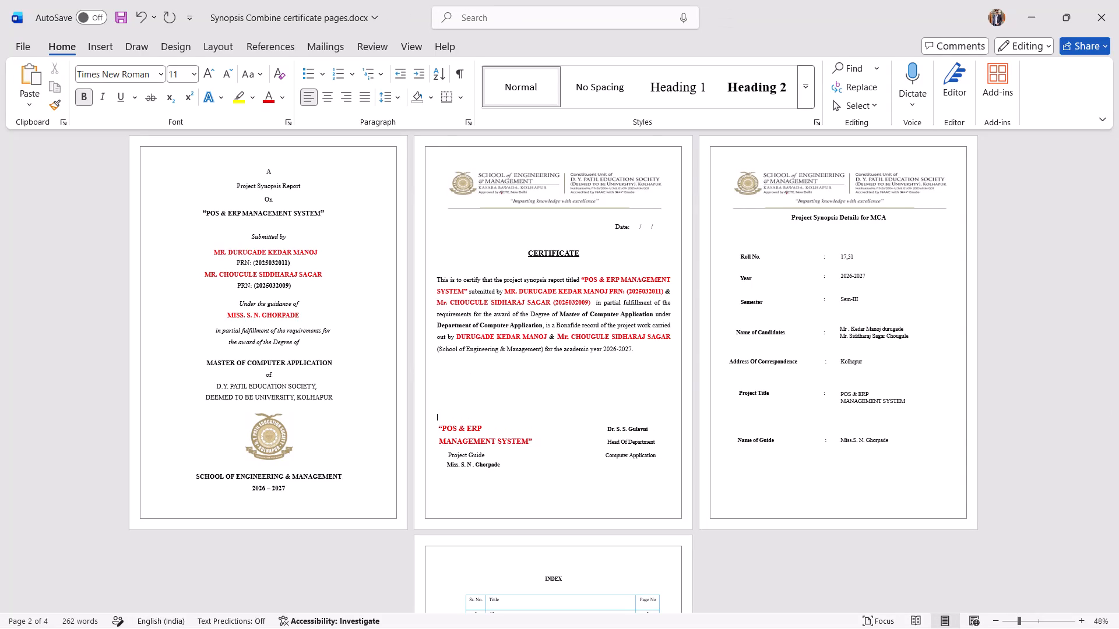
key("Return")
key("Return")
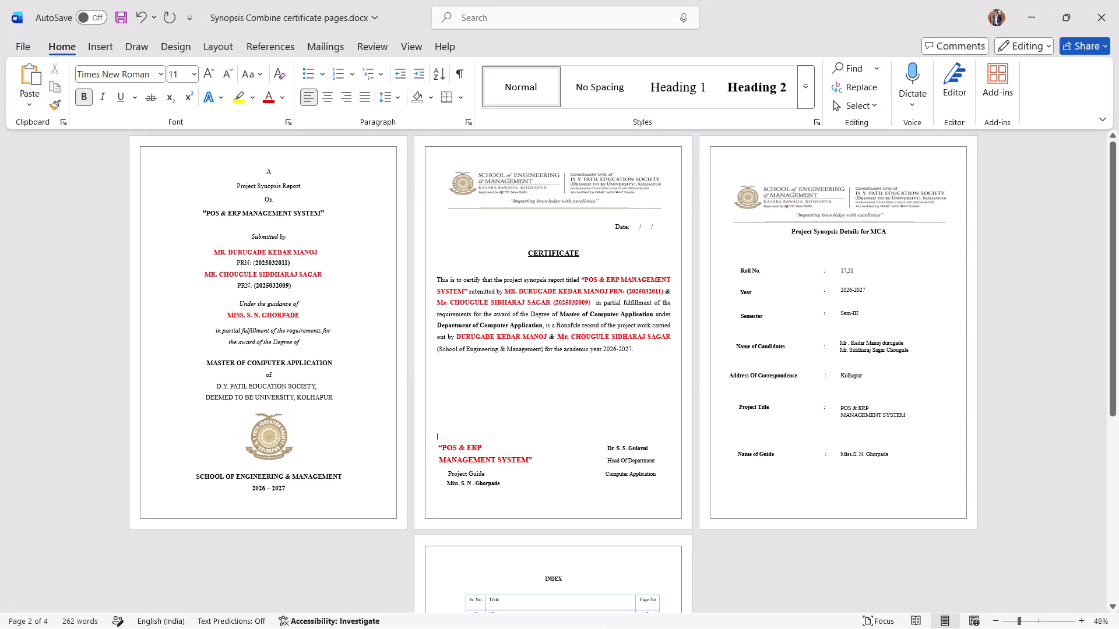
Delete the extra blank lines above the letterhead on the Project Synopsis Details page.
left_click(753, 171)
key("BackSpace")
key("BackSpace")
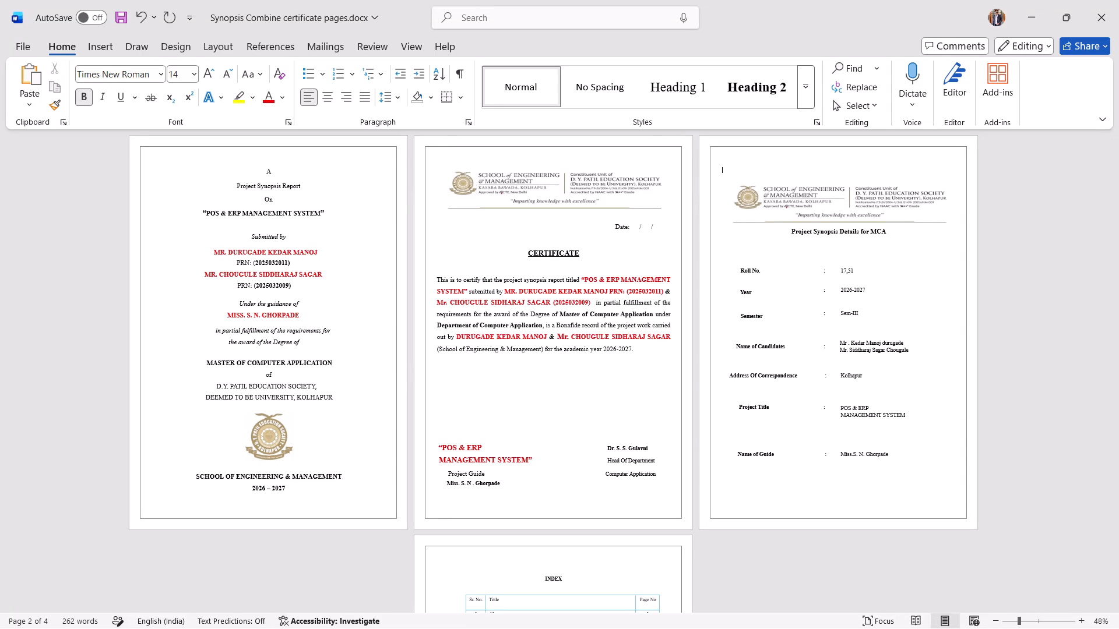
key("BackSpace")
key("BackSpace")
left_click(738, 165)
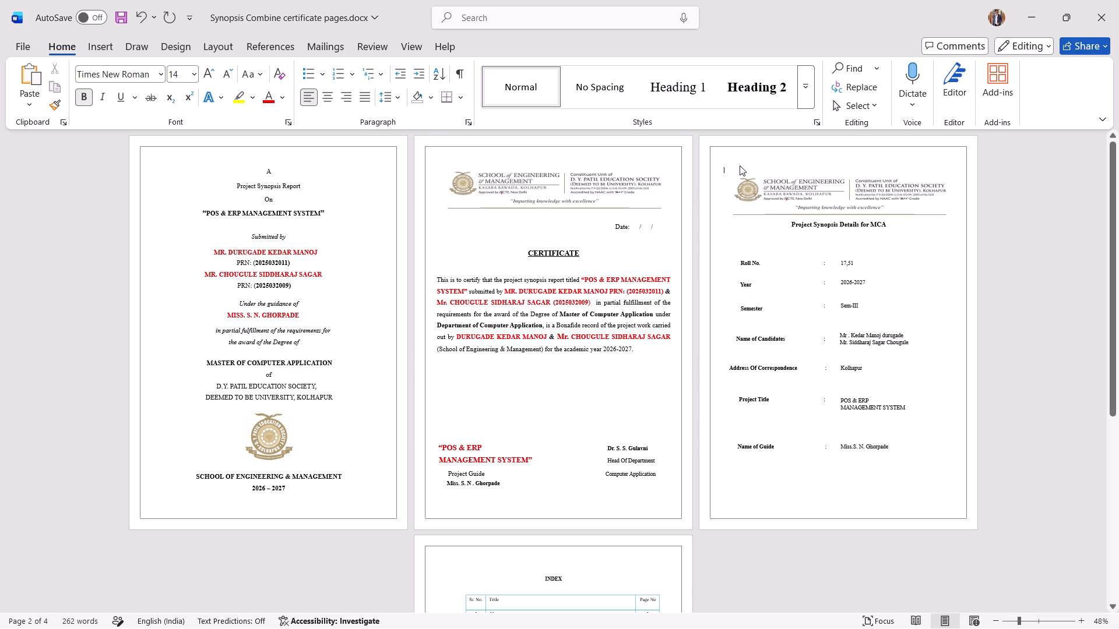
key("BackSpace")
key("BackSpace")
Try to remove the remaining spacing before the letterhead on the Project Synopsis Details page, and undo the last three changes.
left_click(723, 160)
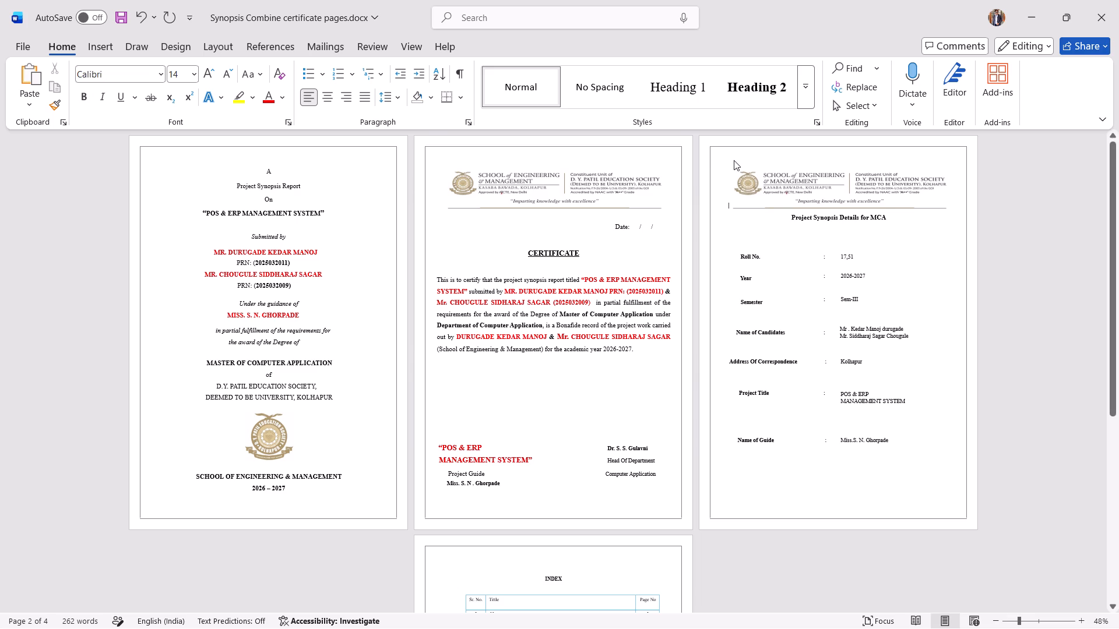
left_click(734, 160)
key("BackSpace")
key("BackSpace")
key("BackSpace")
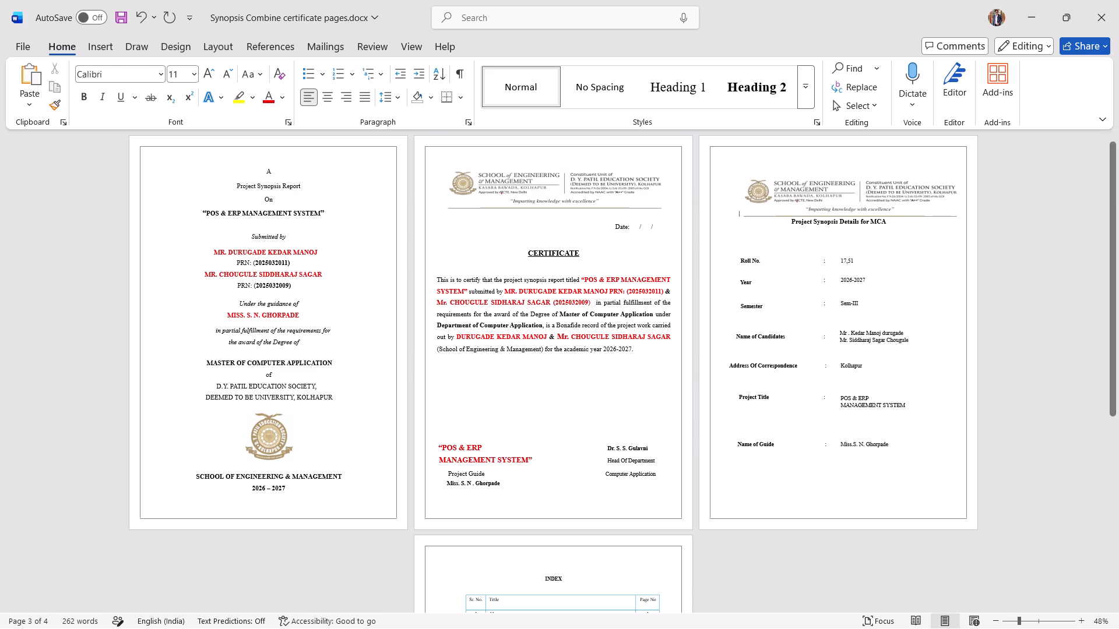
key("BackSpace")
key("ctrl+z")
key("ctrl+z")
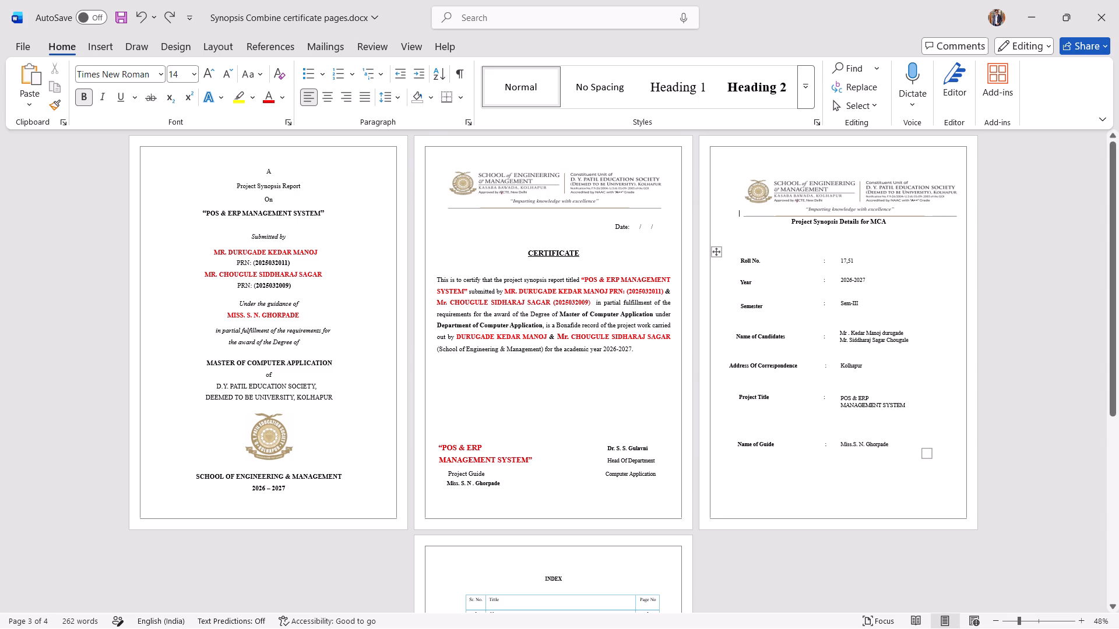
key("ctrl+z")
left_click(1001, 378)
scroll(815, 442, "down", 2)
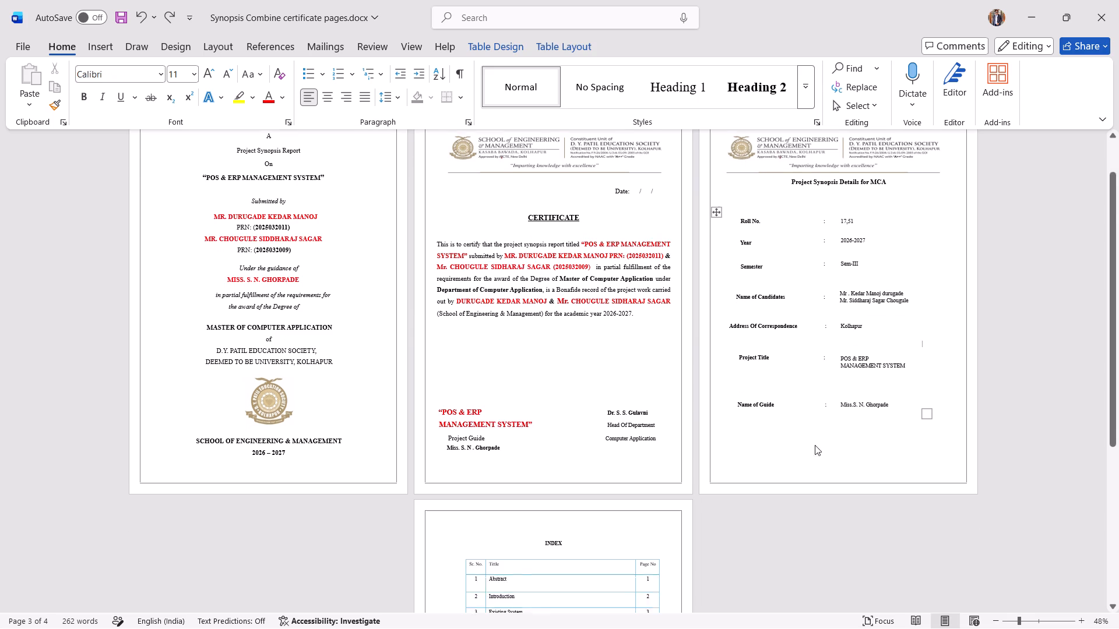
Save the combined synopsis document and close it.
scroll(815, 445, "down", 6)
scroll(801, 450, "up", 10)
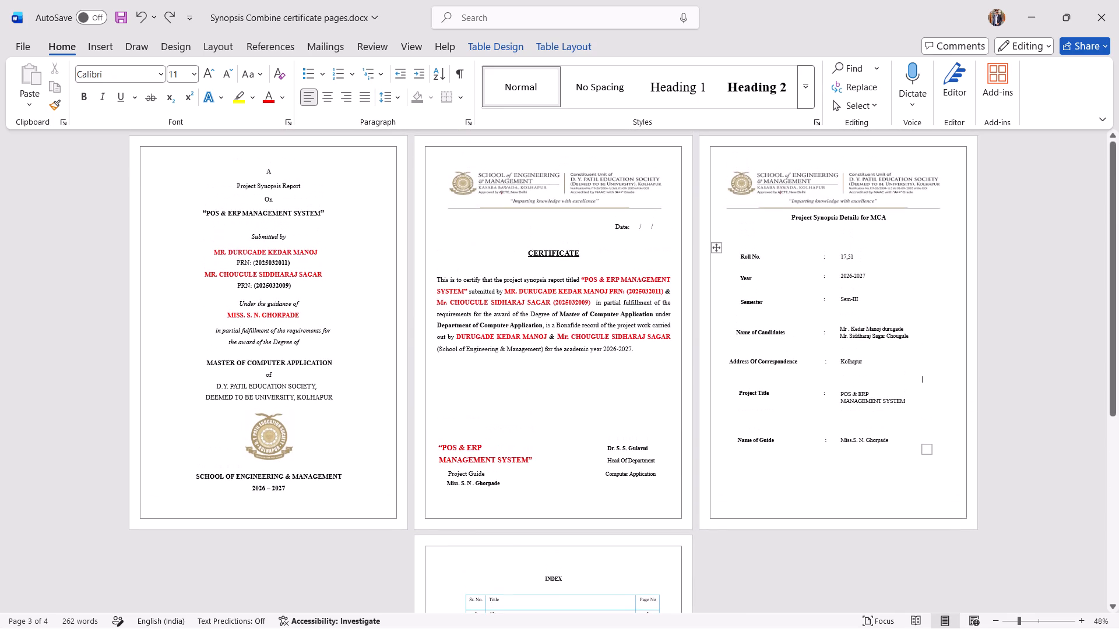
key("ctrl+s")
key("ctrl+s")
key("ctrl+s")
key("ctrl+s")
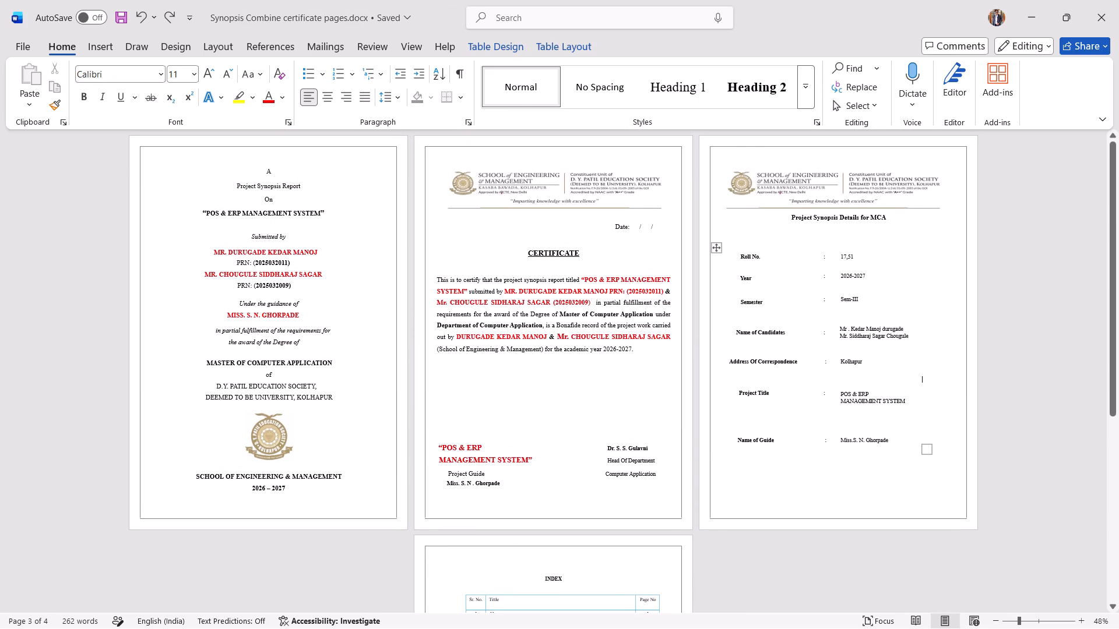
key("ctrl+s")
key("ctrl+s")
key("ctrl+s")
key("ctrl+s")
left_click(1113, 17)
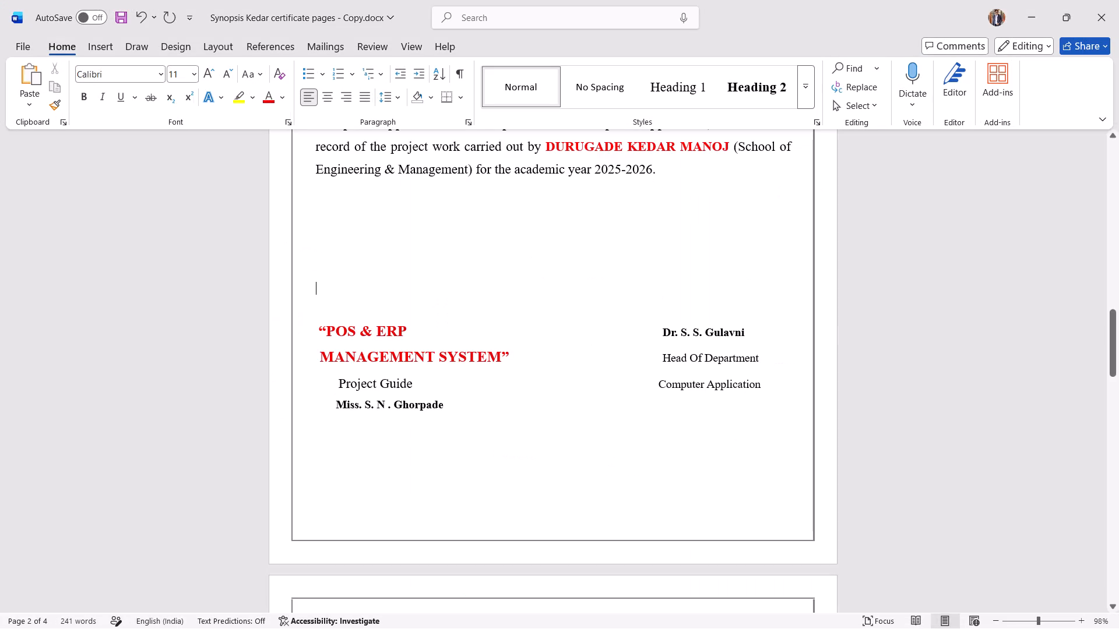
Insert two blank lines above the signature block on the Synopsis Kedar document's Certificate page, then save and close the document.
scroll(578, 440, "up", 5)
scroll(578, 440, "down", 5, "ctrl")
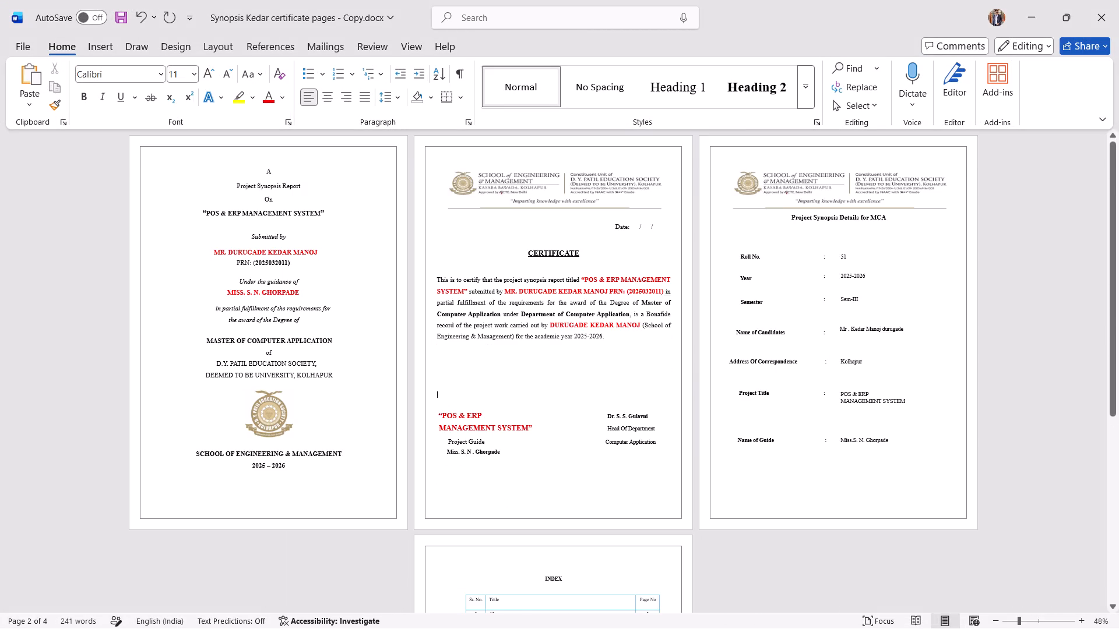
scroll(578, 440, "down", 5)
scroll(572, 425, "up", 2)
key("Return")
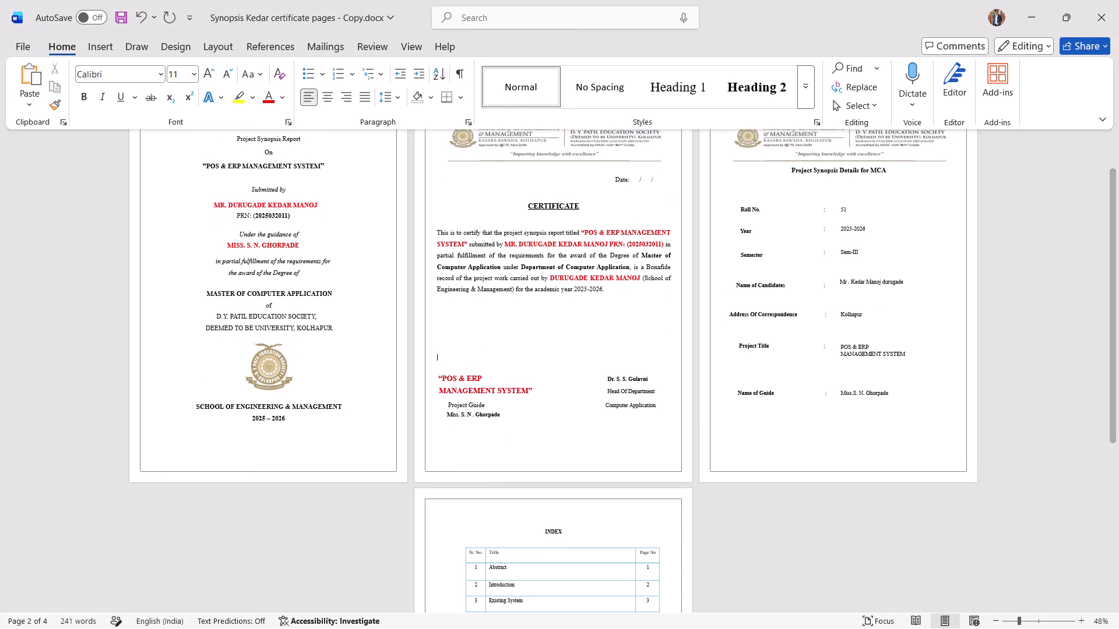
key("Return")
scroll(571, 383, "up", 6)
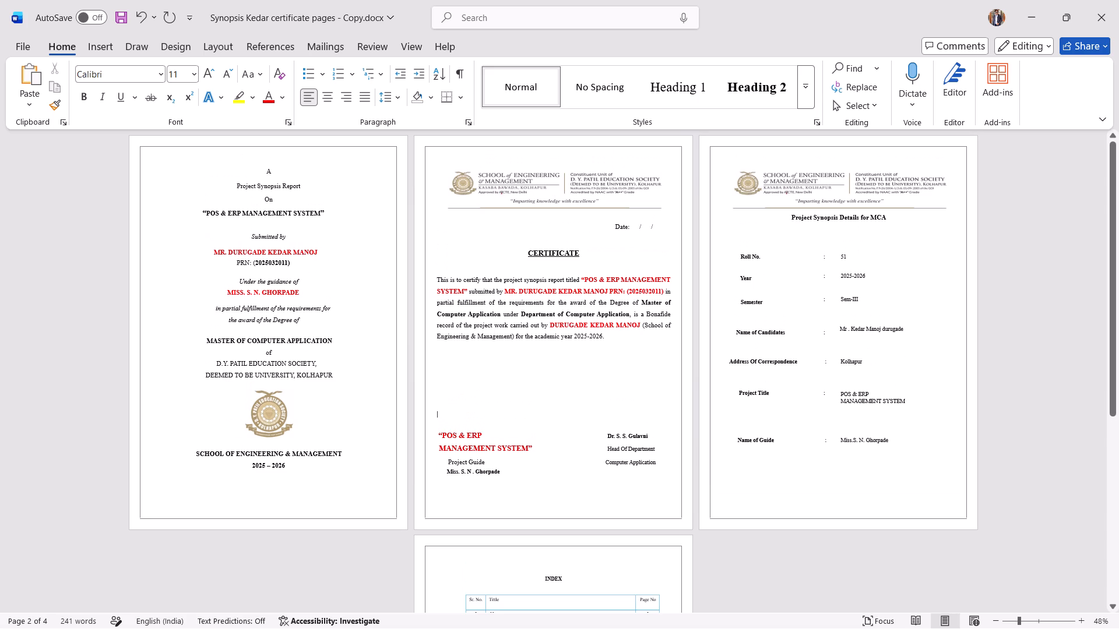
key("ctrl+s")
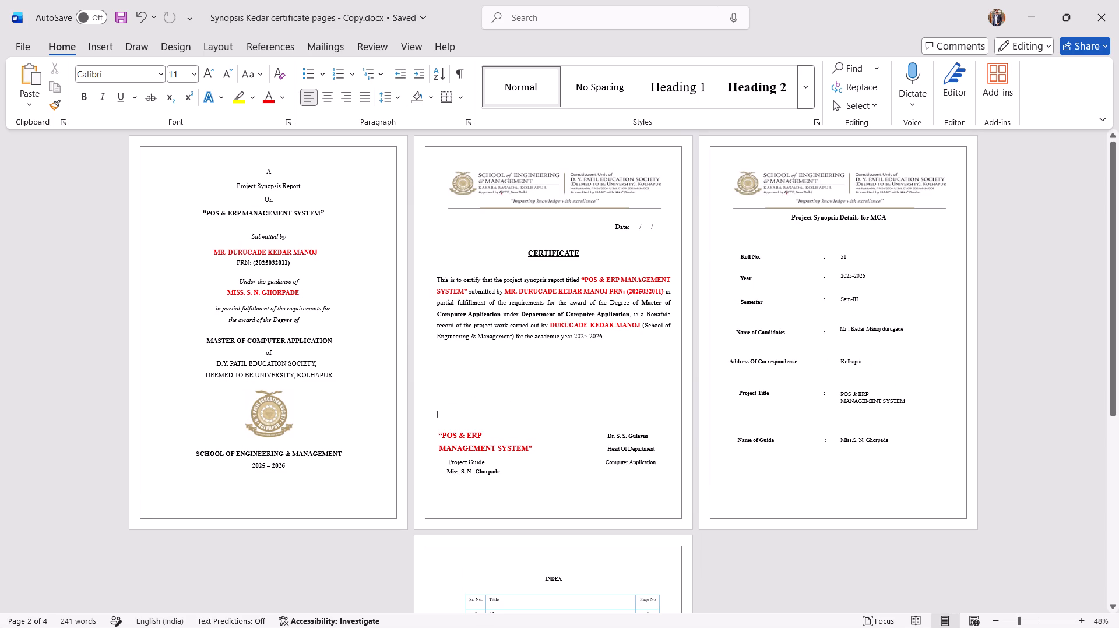
left_click(1118, 13)
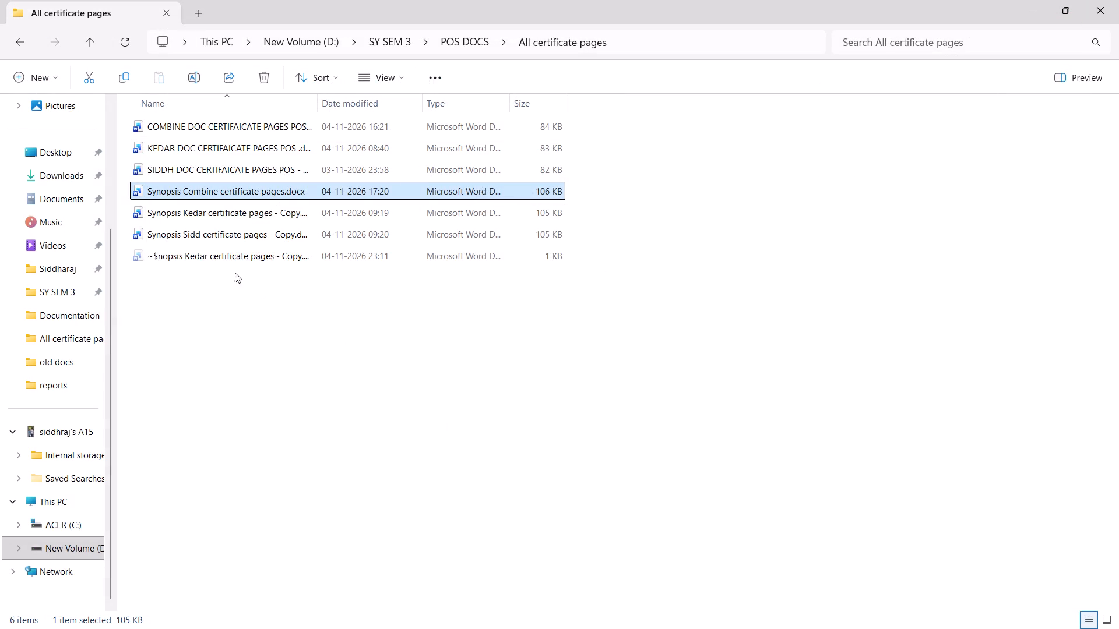
Open the Synopsis Sidd certificate pages document, reduce the Certificate page's body paragraph to 14 pt text, and save.
double_click(231, 240)
scroll(648, 359, "down", 3)
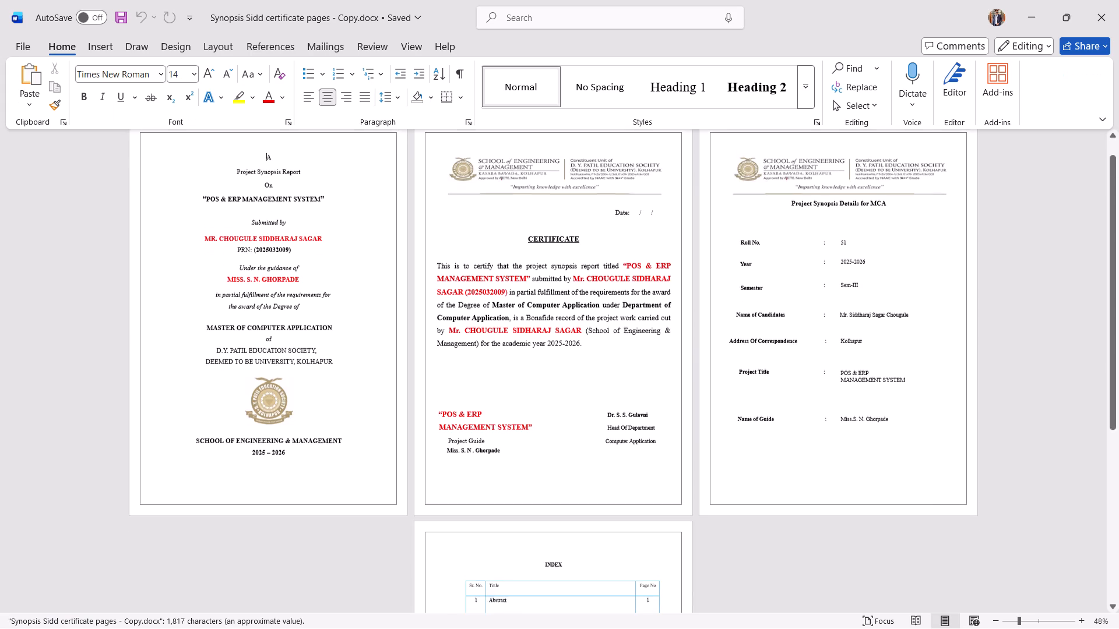
scroll(648, 359, "down", 1)
scroll(646, 359, "up", 5)
left_click(605, 359)
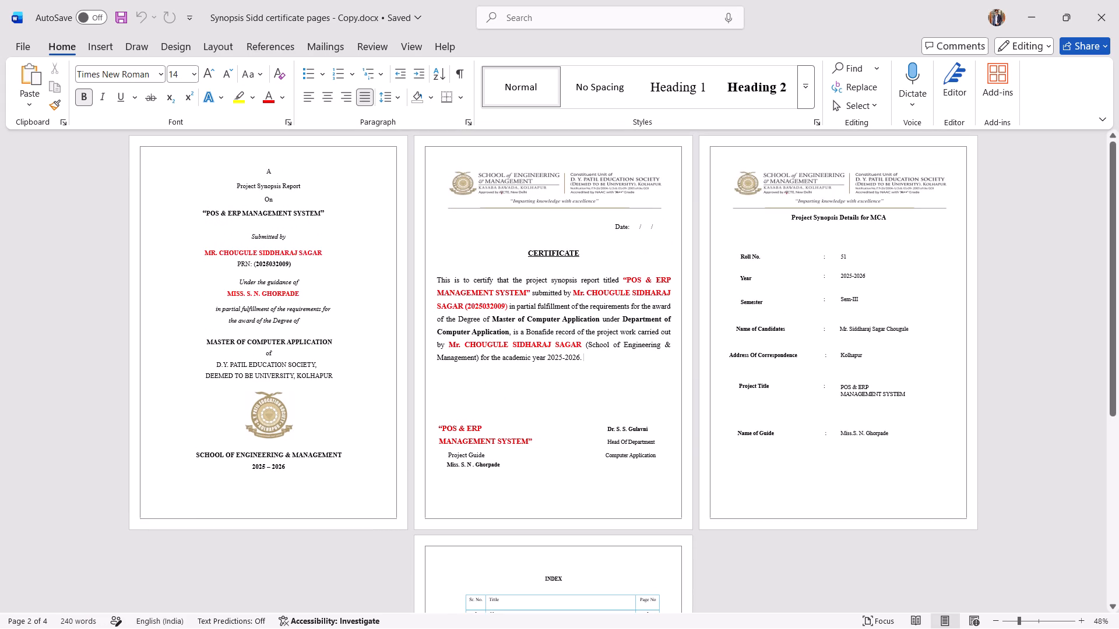
scroll(600, 363, "up", 13, "ctrl")
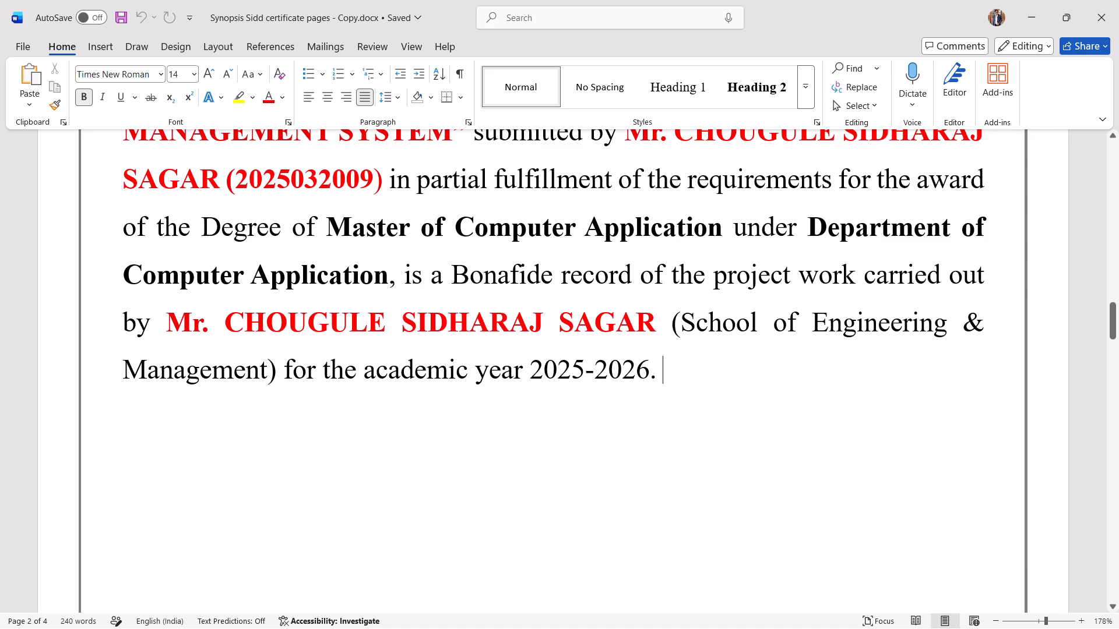
scroll(600, 363, "down", 1)
scroll(600, 363, "down", 5, "ctrl")
scroll(600, 363, "up", 5)
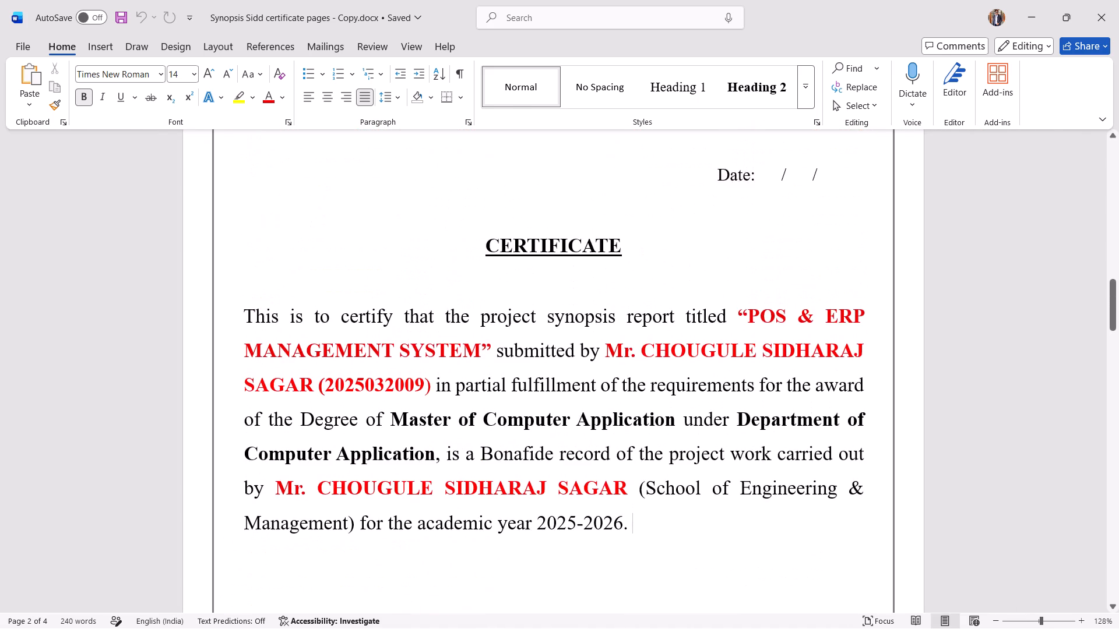
scroll(600, 363, "down", 3, "ctrl")
left_click(619, 419)
scroll(619, 421, "down", 3)
left_click_drag(620, 436, 511, 376)
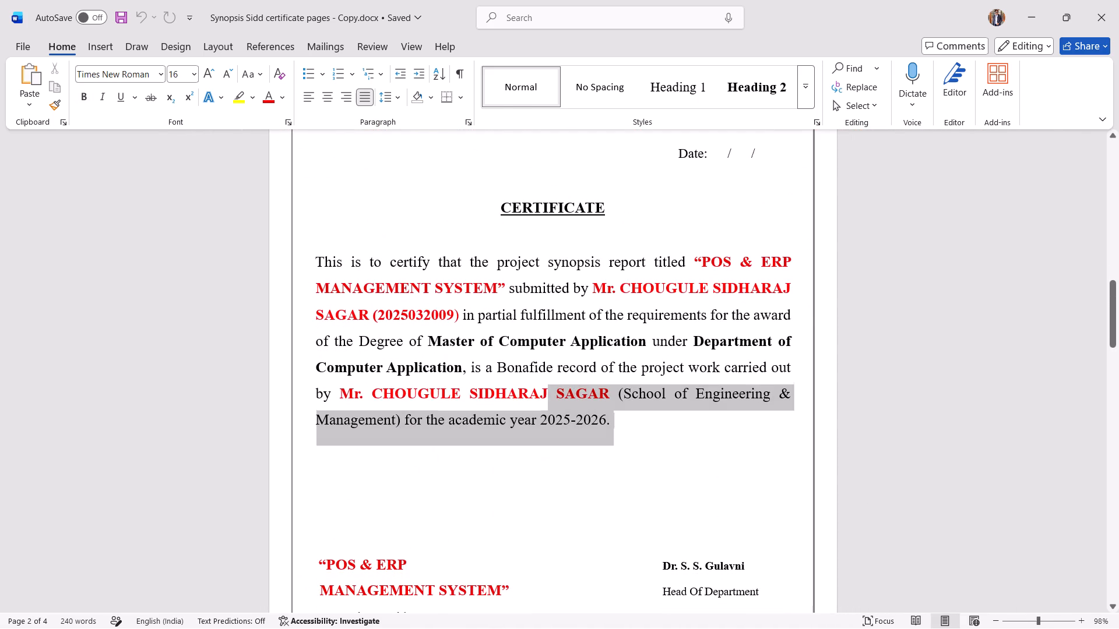
left_click_drag(511, 376, 340, 265)
left_click(486, 221)
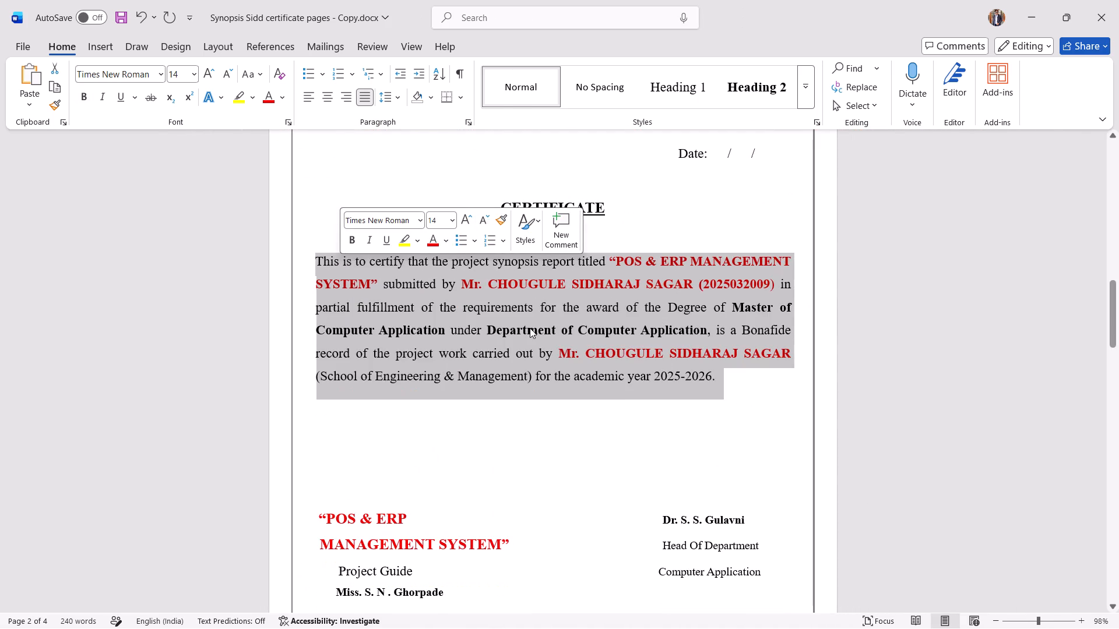
left_click(530, 328)
key("ctrl+s")
key("ctrl+s")
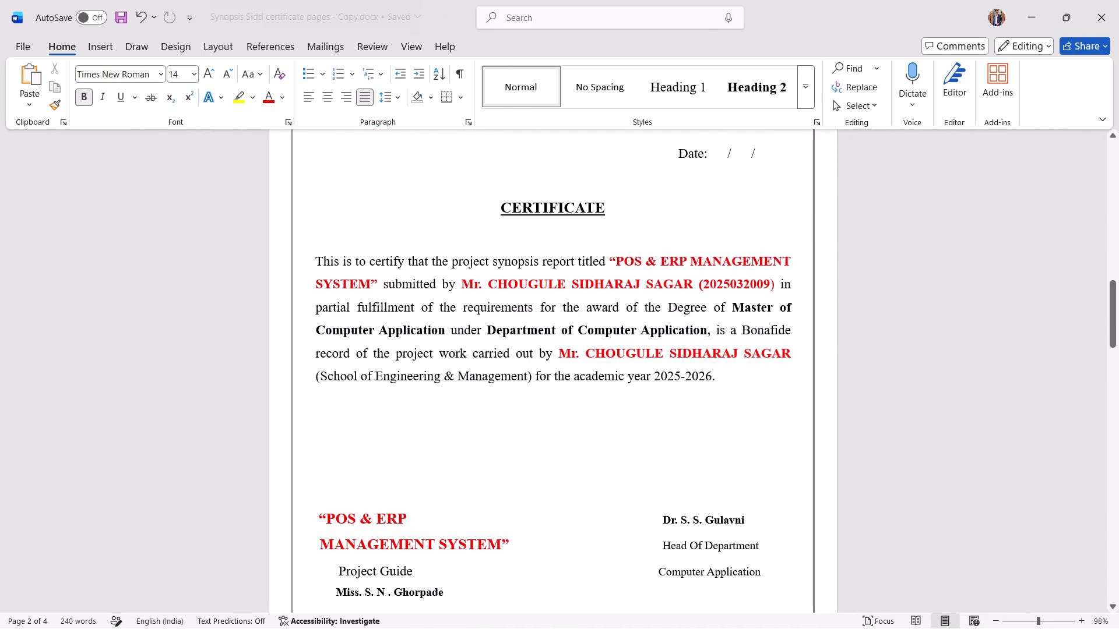
key("ctrl+s")
Change the academic year in the Certificate paragraph to 2026-2027 and save the document.
left_click(681, 376)
key("BackSpace")
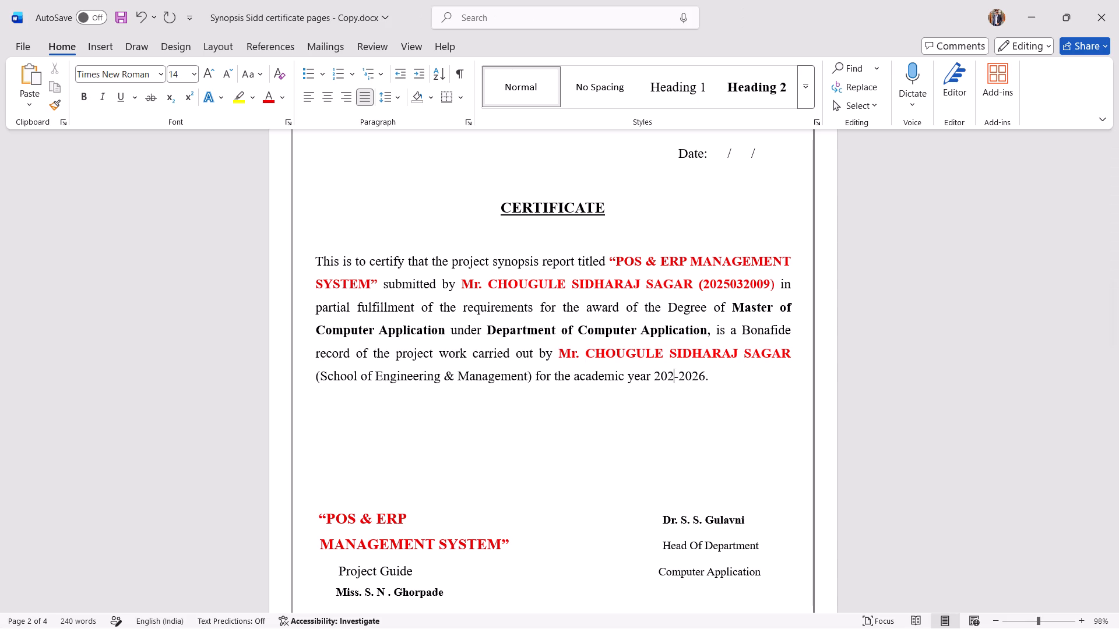
key("6")
key("Right")
key("Down")
key("Left")
key("Left")
key("Left")
key("Left")
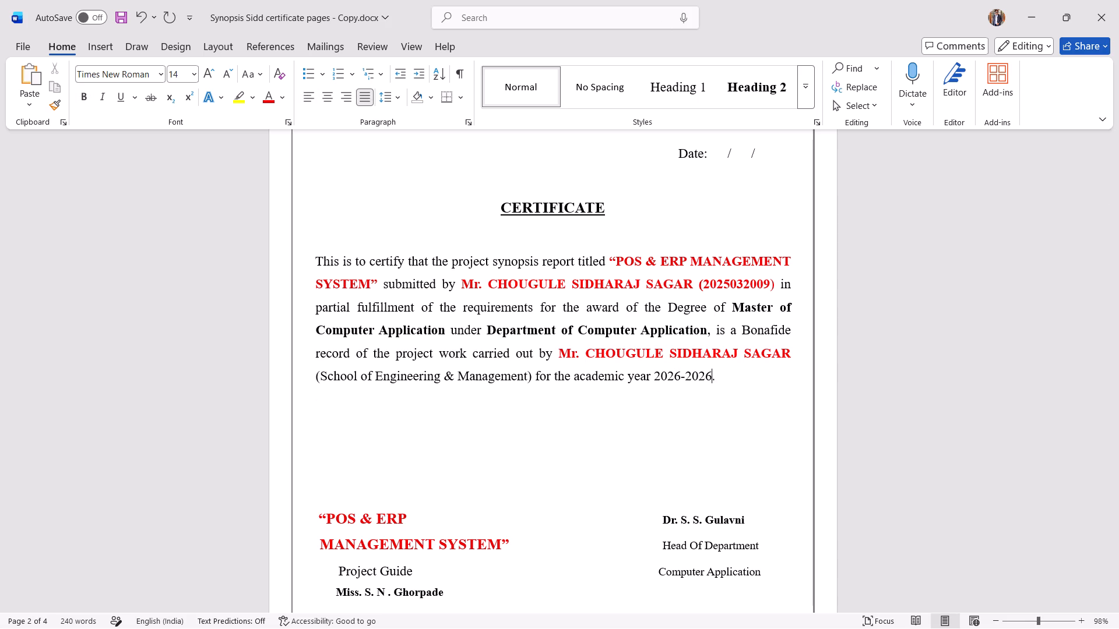
key("BackSpace")
key("7")
key("ctrl+s")
Change the Year entry on the Project Synopsis Details page to 2026-2027 and save the document.
scroll(694, 381, "down", 13)
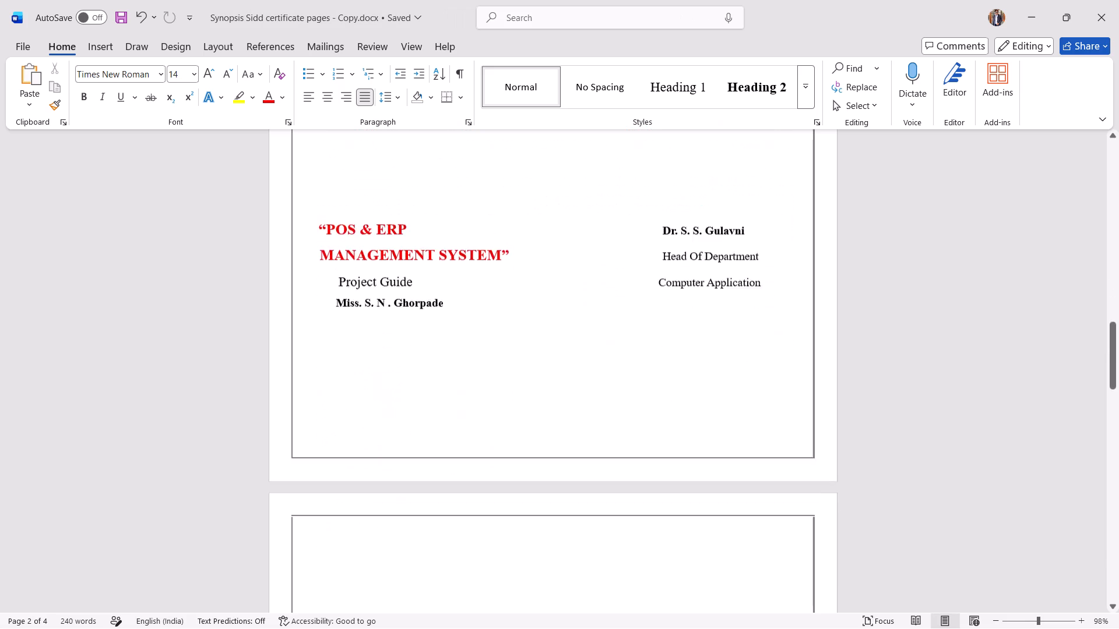
scroll(709, 379, "down", 6)
scroll(598, 405, "down", 2)
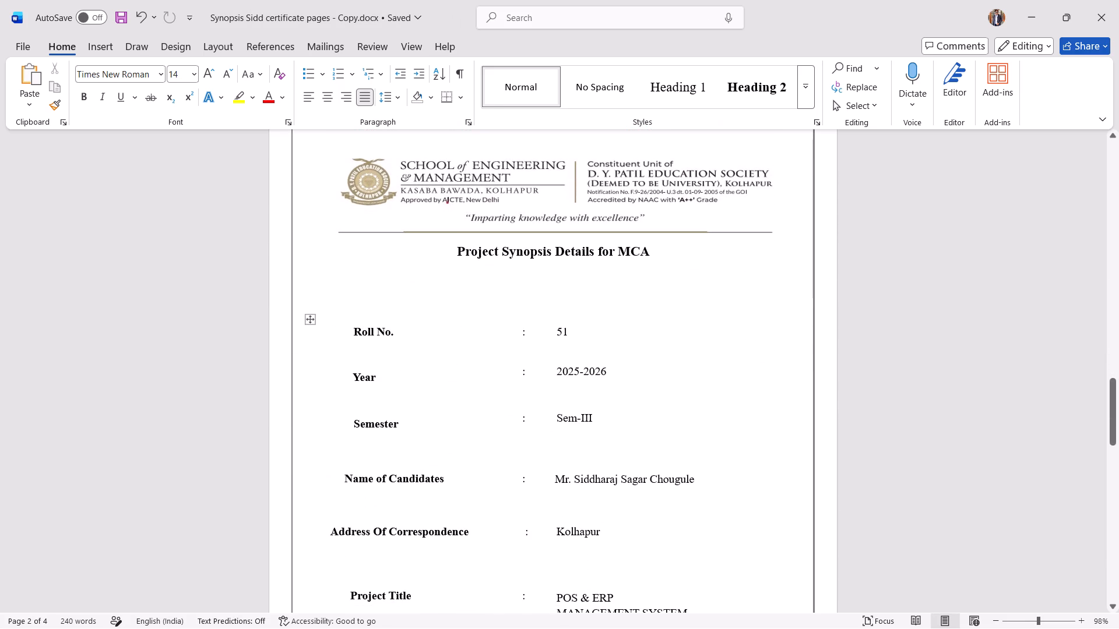
left_click(580, 370)
key("BackSpace")
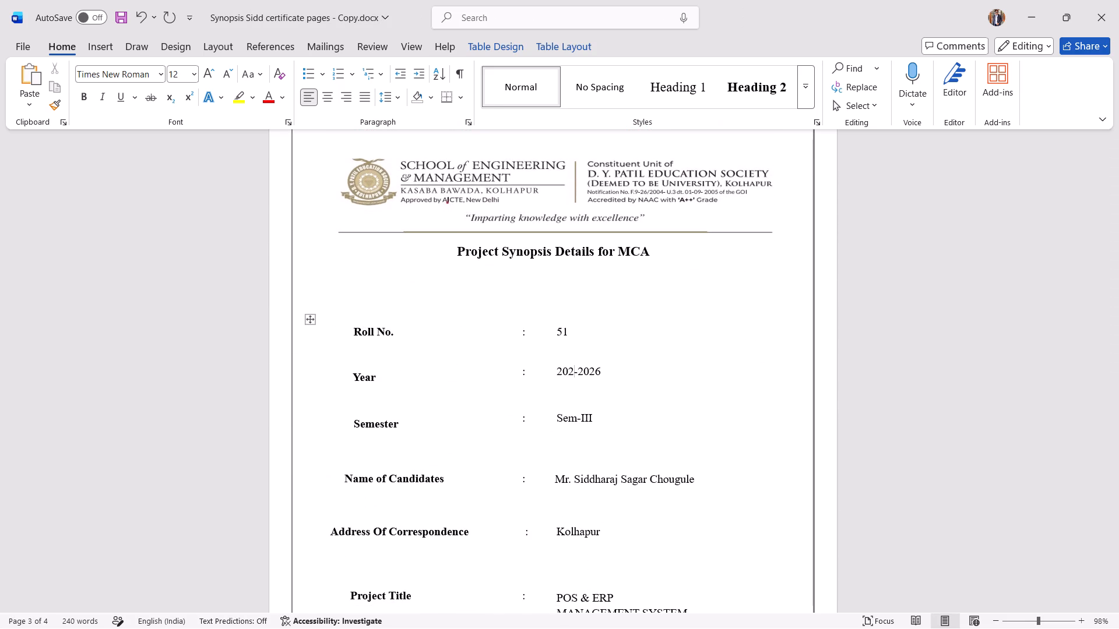
key("6")
key("Right")
key("Right")
key("Right")
key("Right")
key("Right")
key("Right")
key("Left")
key("BackSpace")
key("7")
key("ctrl+s")
scroll(580, 370, "down", 13)
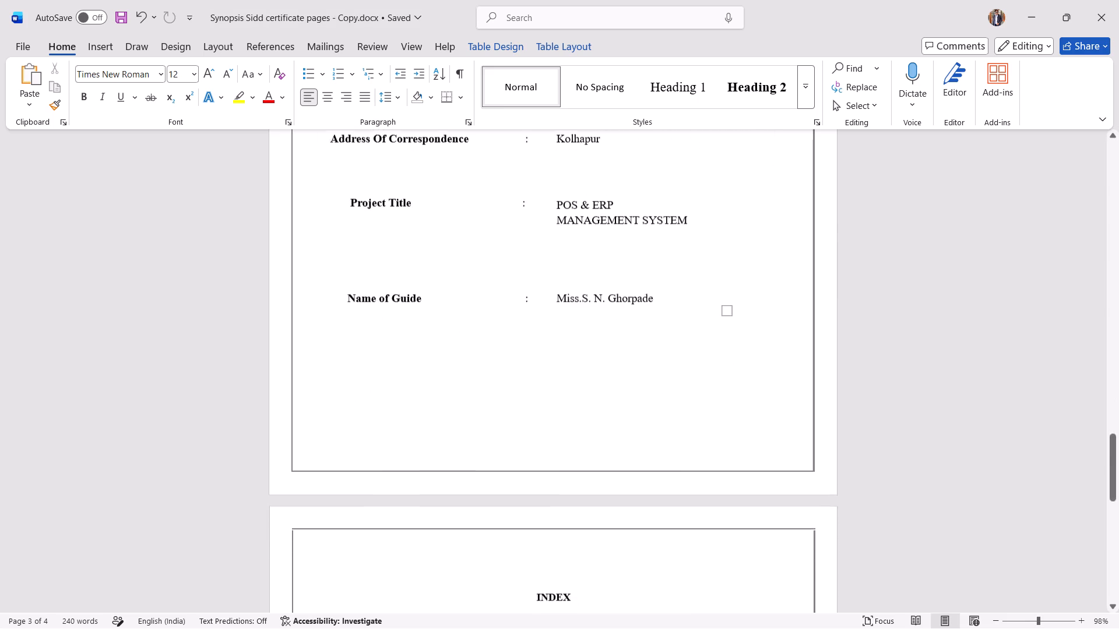
scroll(585, 370, "down", 8)
scroll(585, 370, "down", 17)
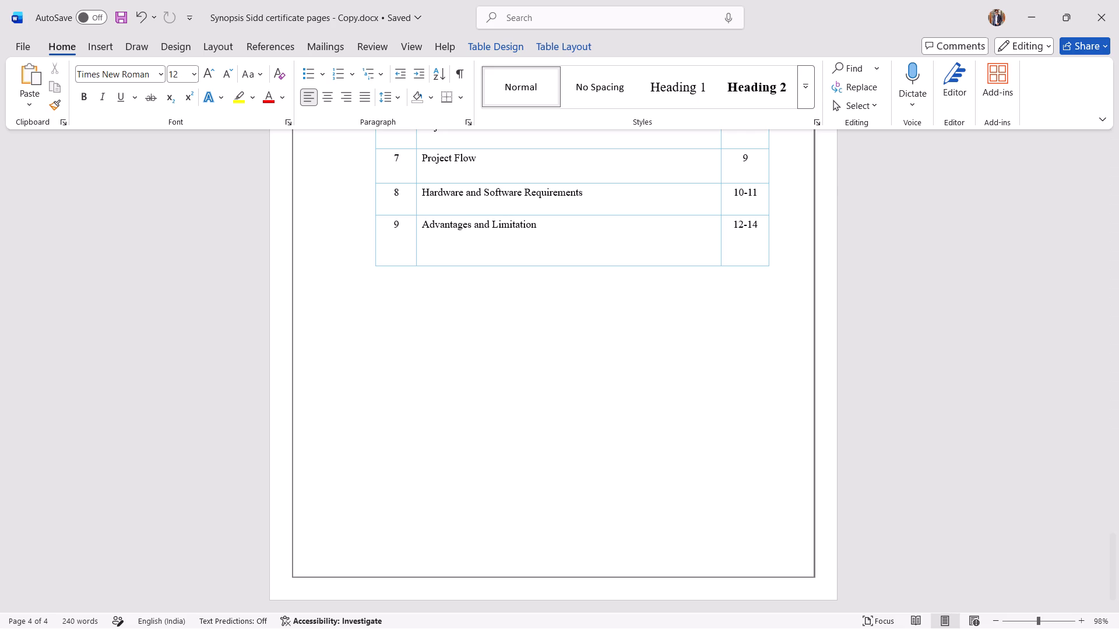
scroll(592, 385, "down", 5)
scroll(596, 385, "up", 12)
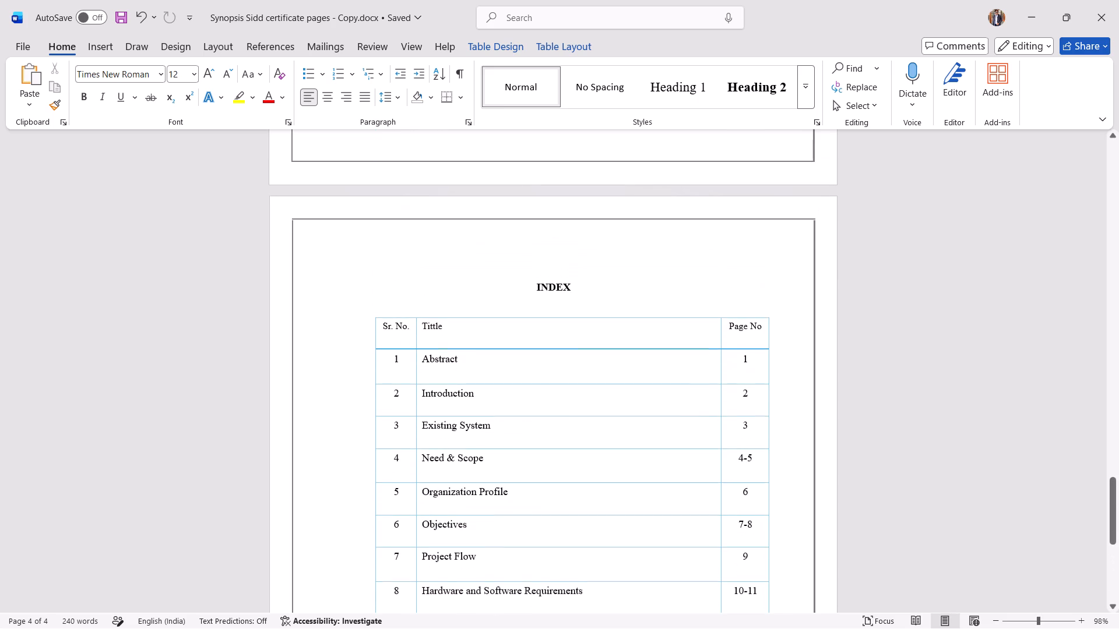
key("ctrl+s")
key("ctrl+s")
key("ctrl+s")
scroll(821, 314, "up", 5)
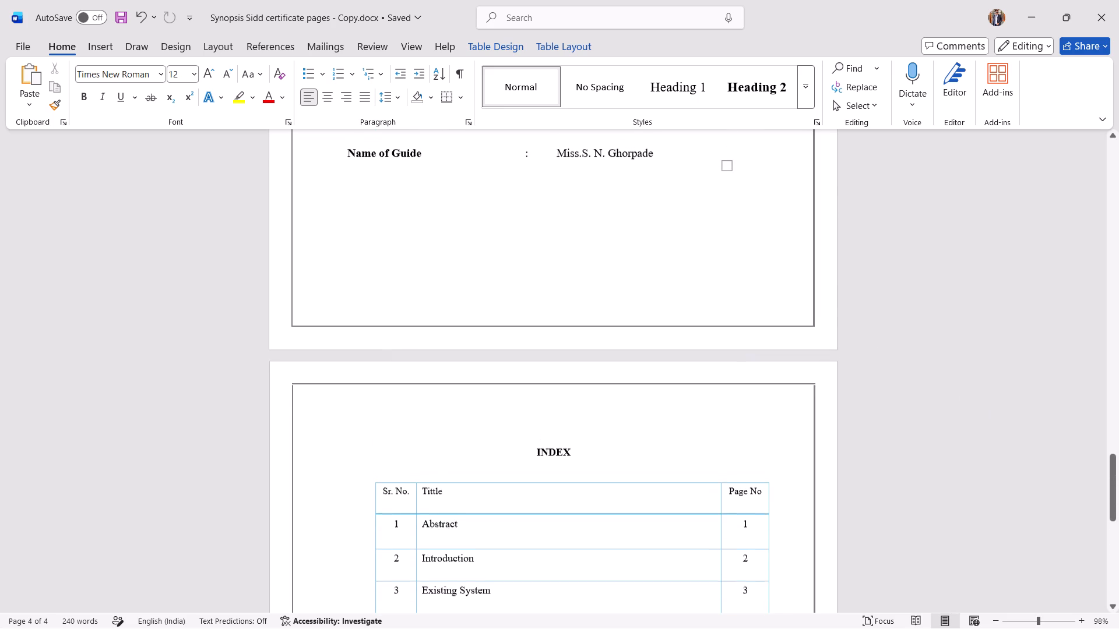
left_click_drag(1118, 487, 1118, 232)
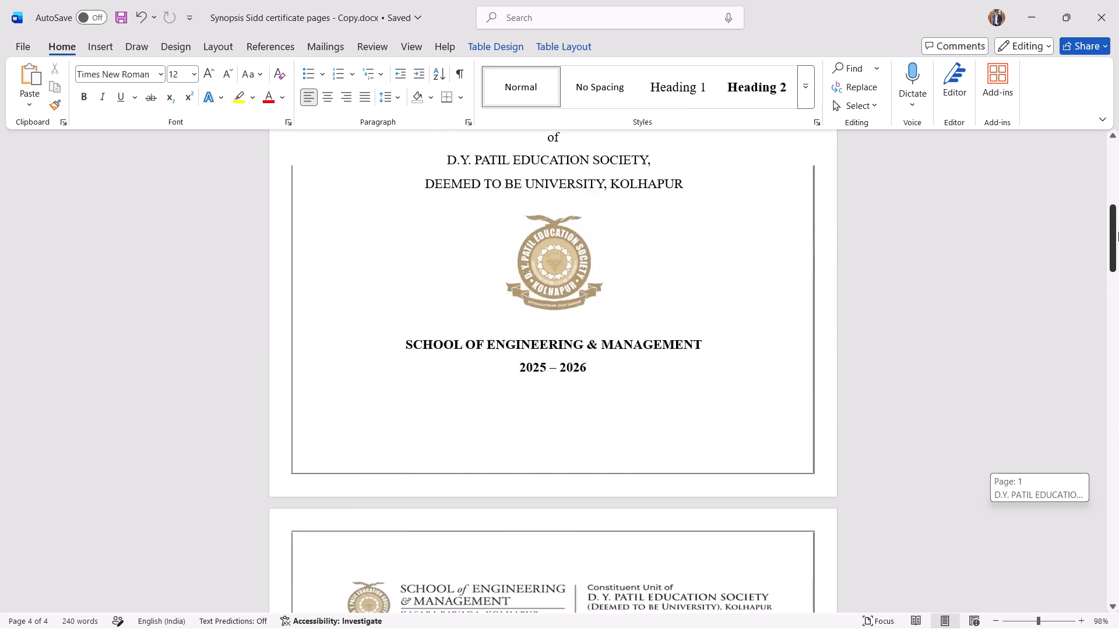
left_click_drag(1118, 232, 1118, 94)
scroll(754, 333, "down", 3)
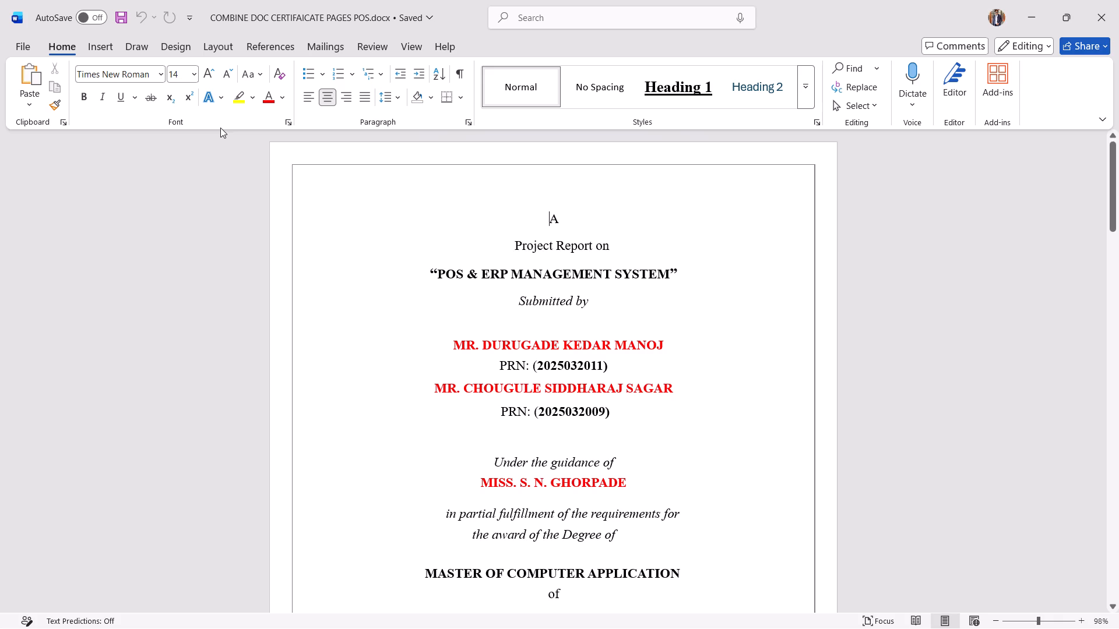
Review the title, certificate, declaration and acknowledgement pages of the combined document together at a reduced zoom.
scroll(657, 446, "down", 1)
scroll(803, 401, "down", 4, "ctrl")
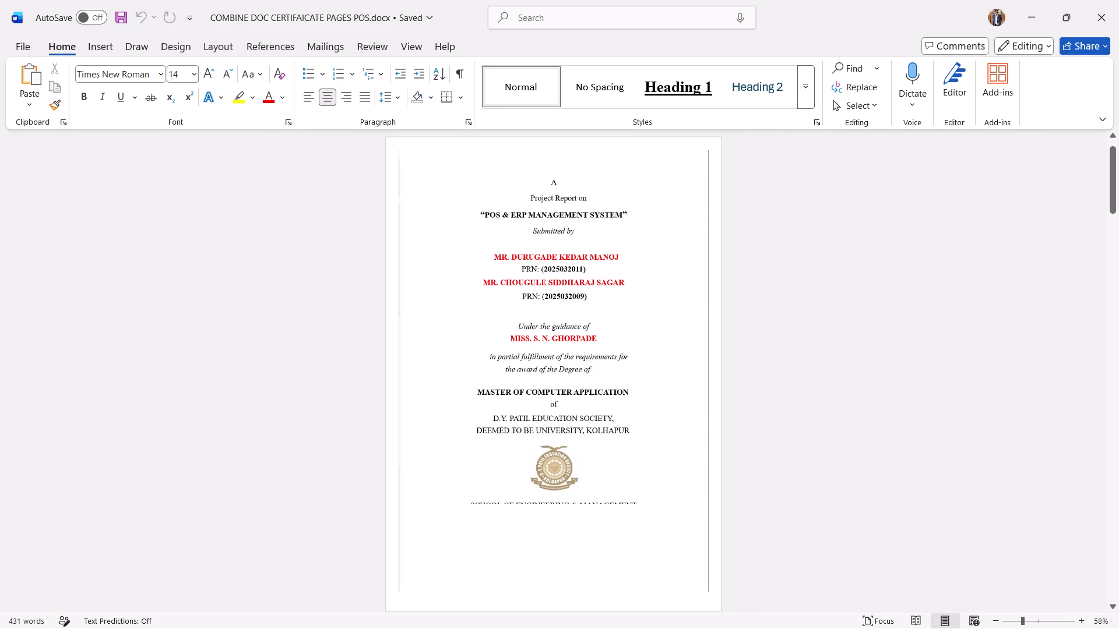
scroll(798, 412, "down", 18)
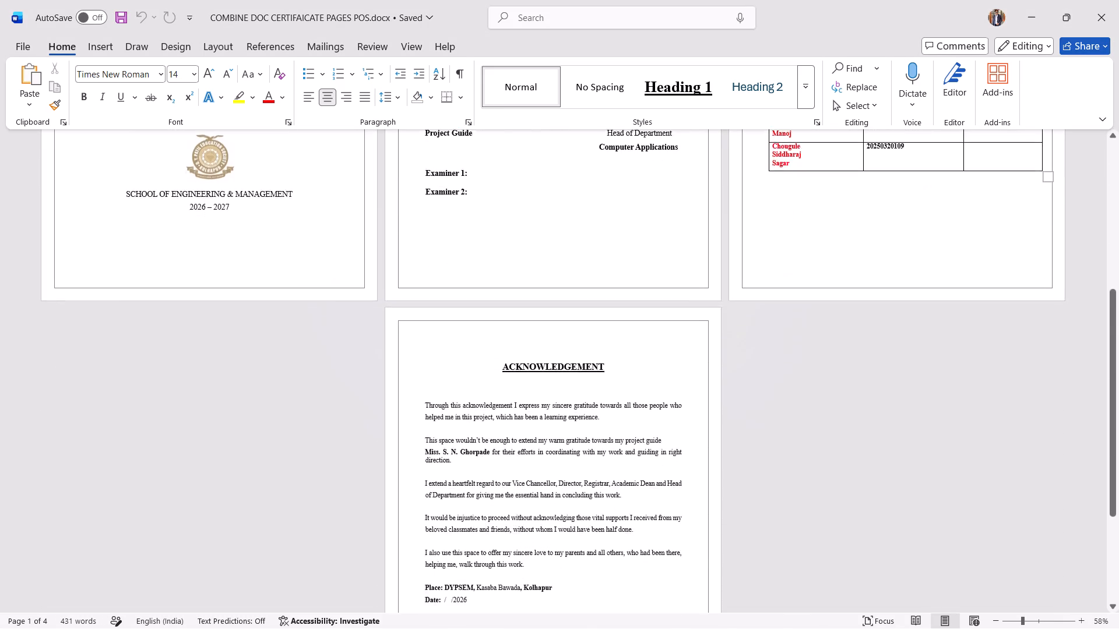
scroll(790, 442, "down", 13)
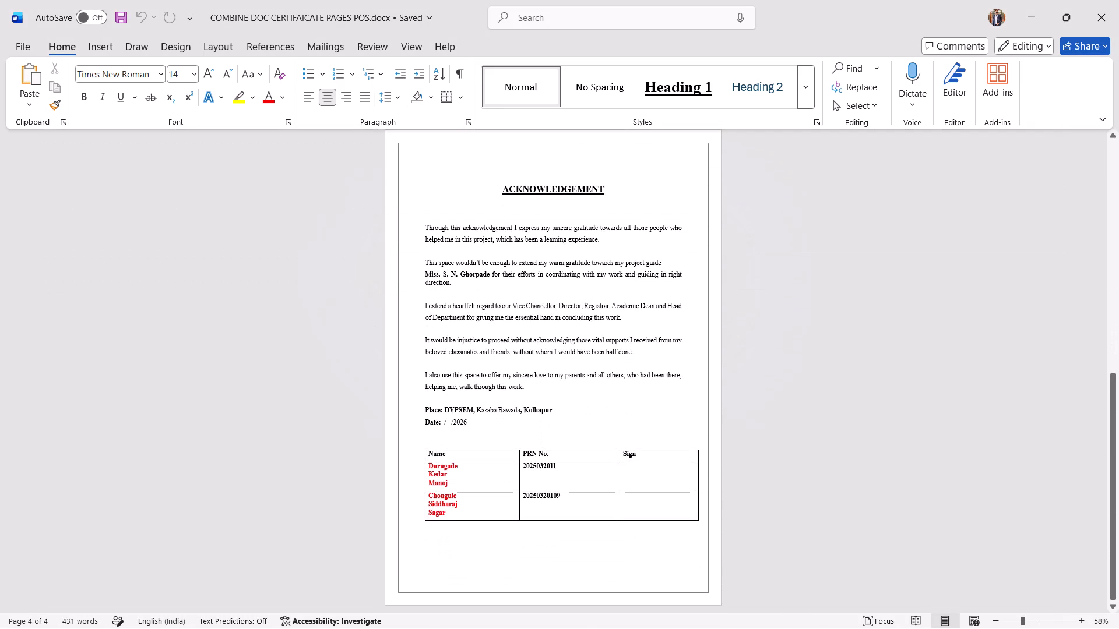
scroll(790, 442, "up", 10)
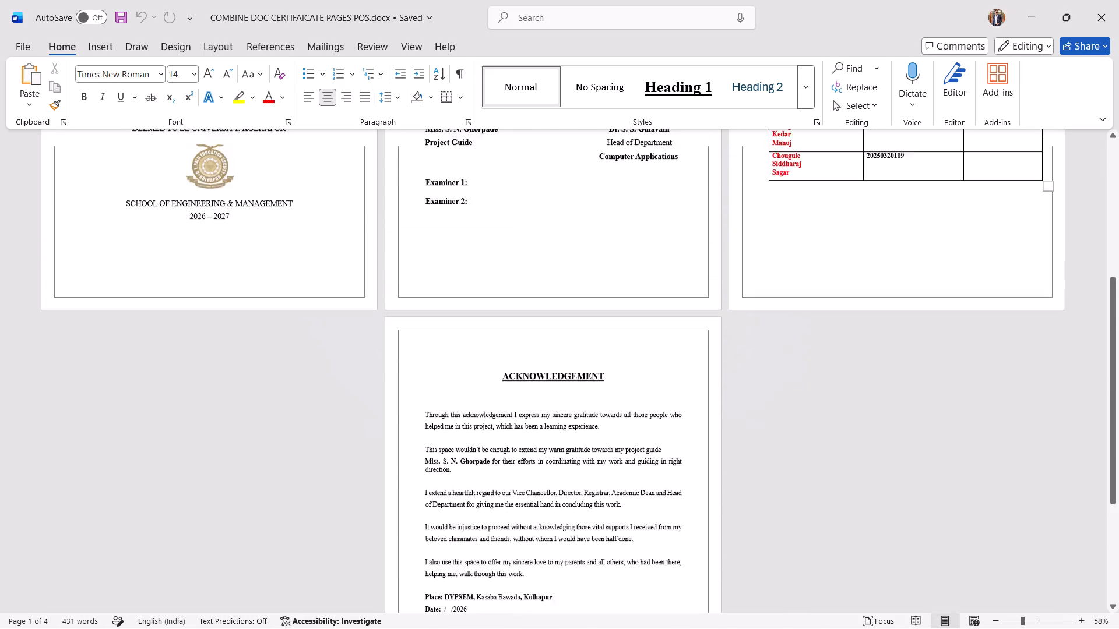
scroll(790, 442, "up", 17)
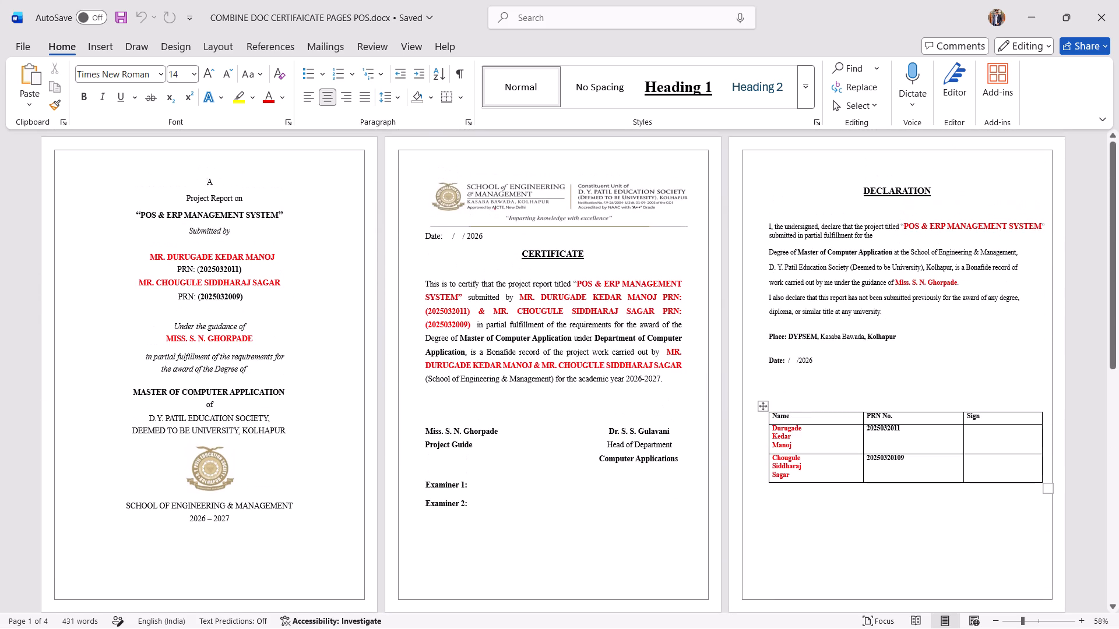
scroll(689, 464, "up", 1)
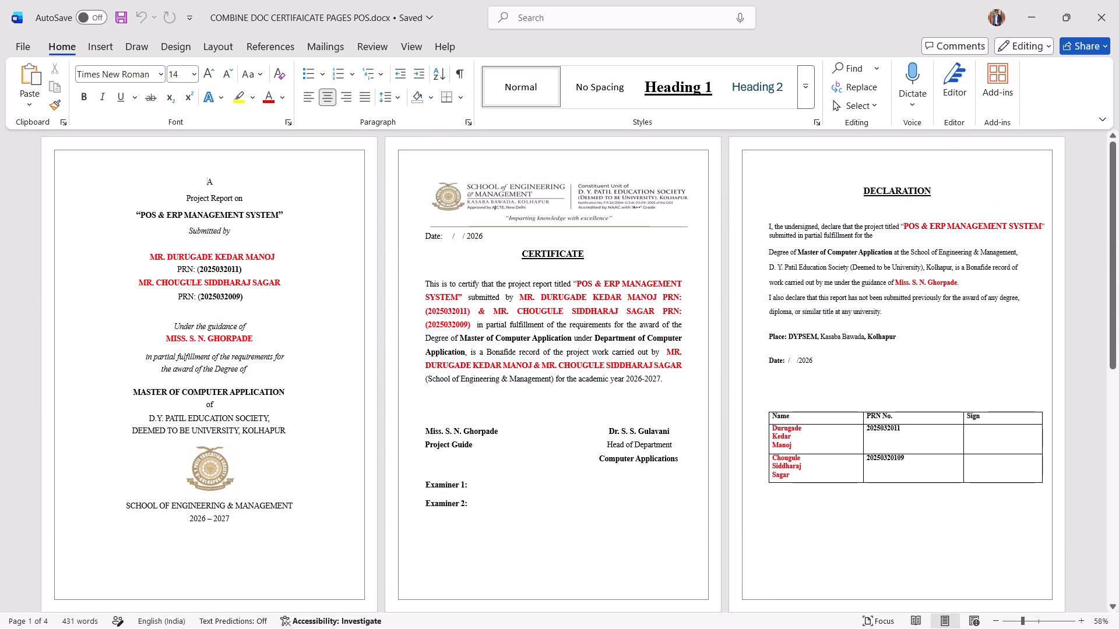
Insert three blank lines above the project guide and head of department signature block on the certificate page.
left_click(502, 417)
key("Return")
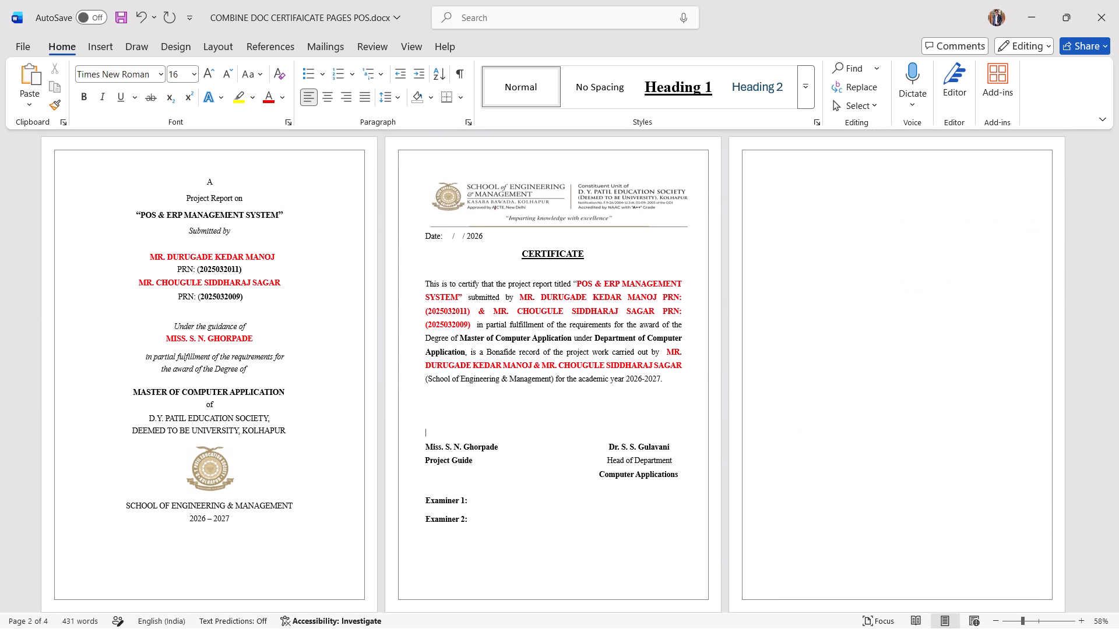
key("Return")
key("Return")
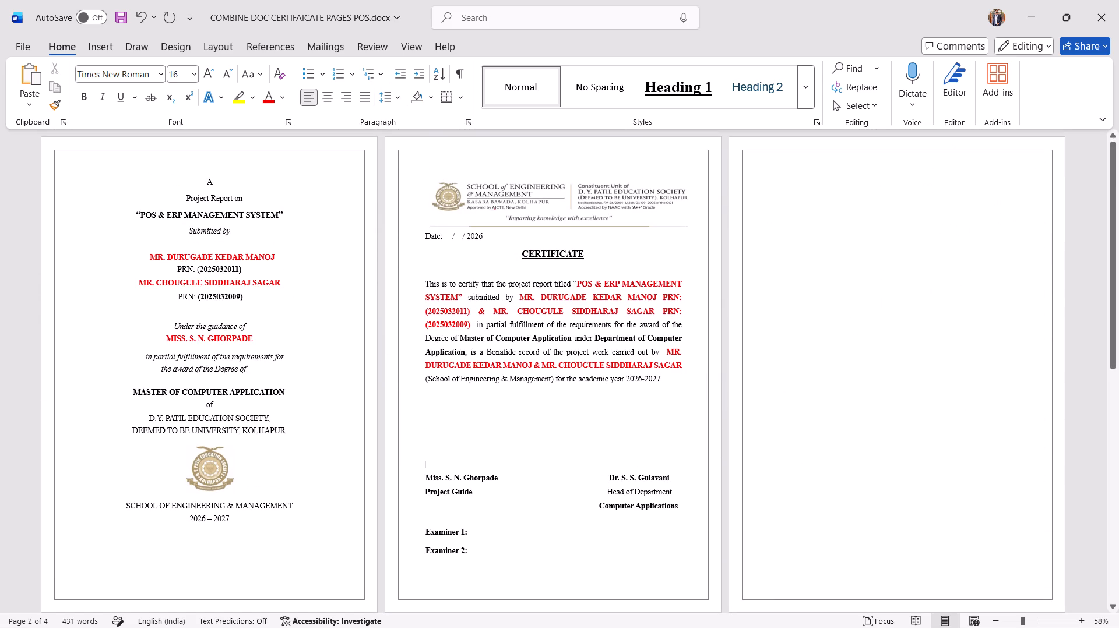
Delete empty paragraphs between the blank third page and the DECLARATION heading.
left_click(558, 551)
left_click(766, 475)
key("Delete")
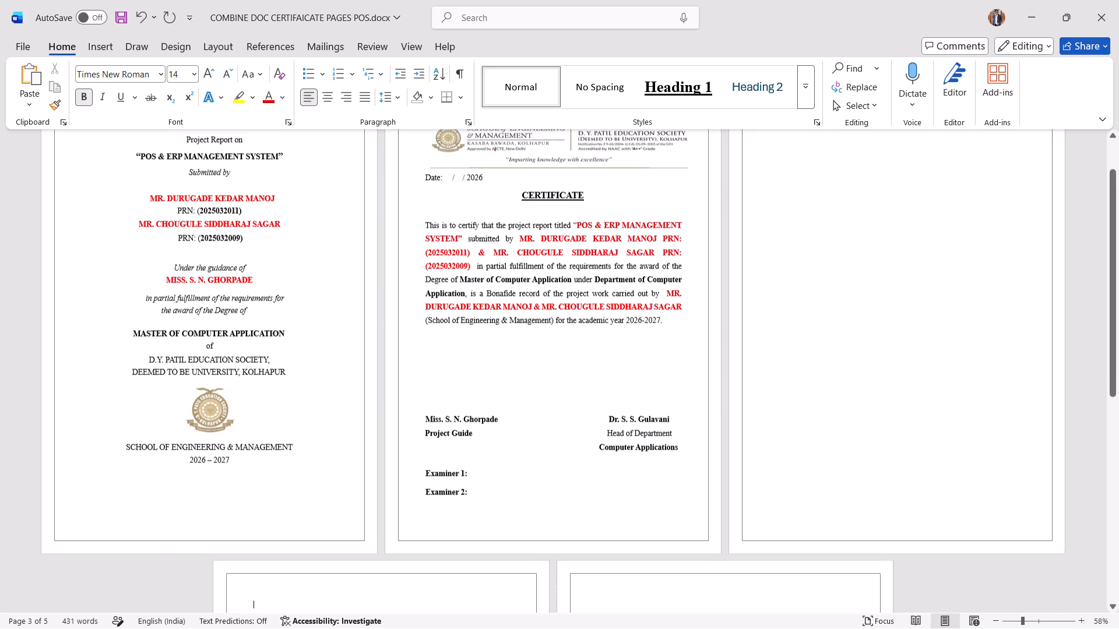
scroll(893, 473, "up", 6)
scroll(883, 473, "down", 11)
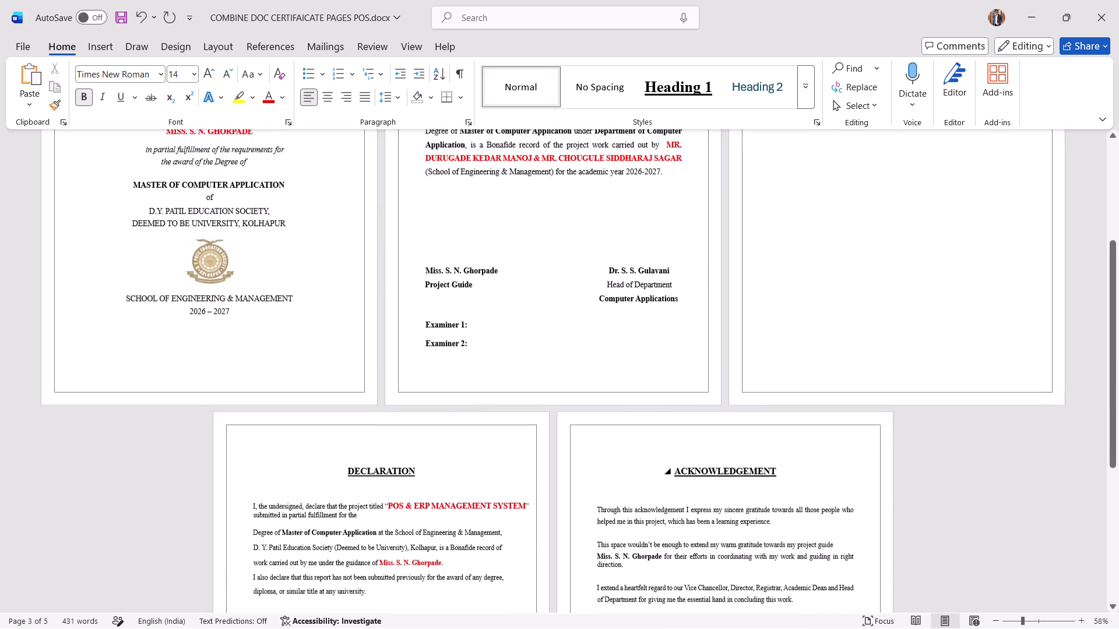
key("Delete")
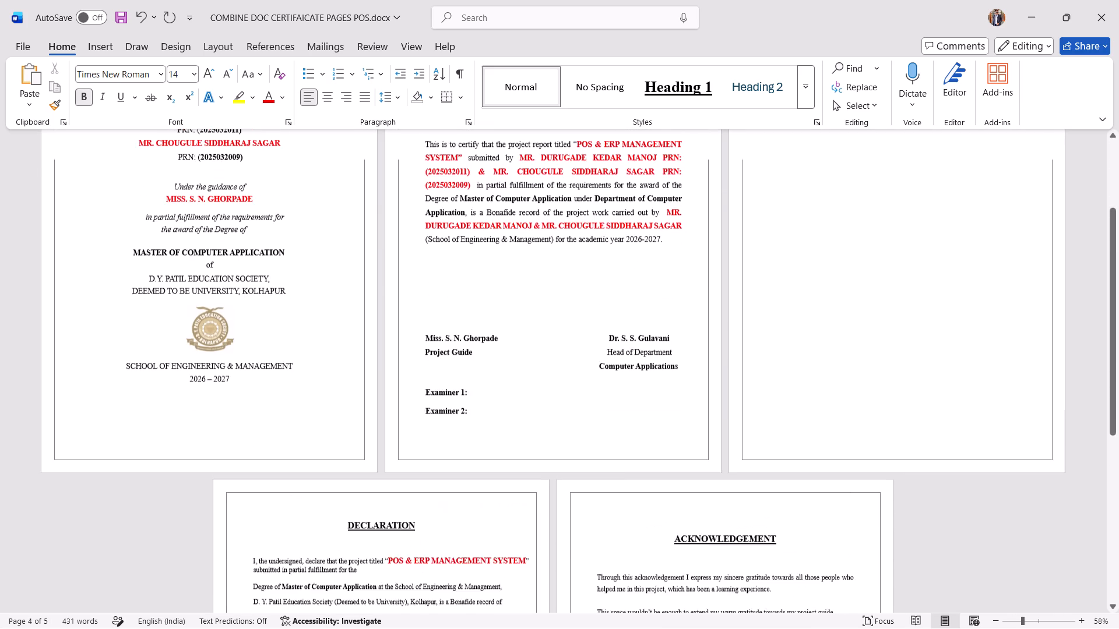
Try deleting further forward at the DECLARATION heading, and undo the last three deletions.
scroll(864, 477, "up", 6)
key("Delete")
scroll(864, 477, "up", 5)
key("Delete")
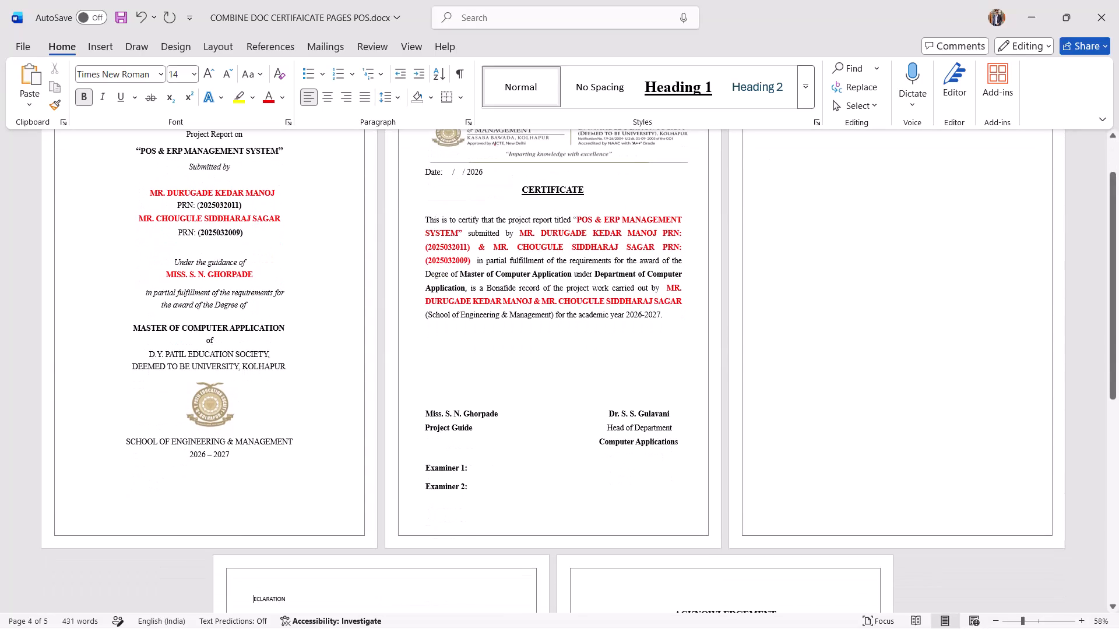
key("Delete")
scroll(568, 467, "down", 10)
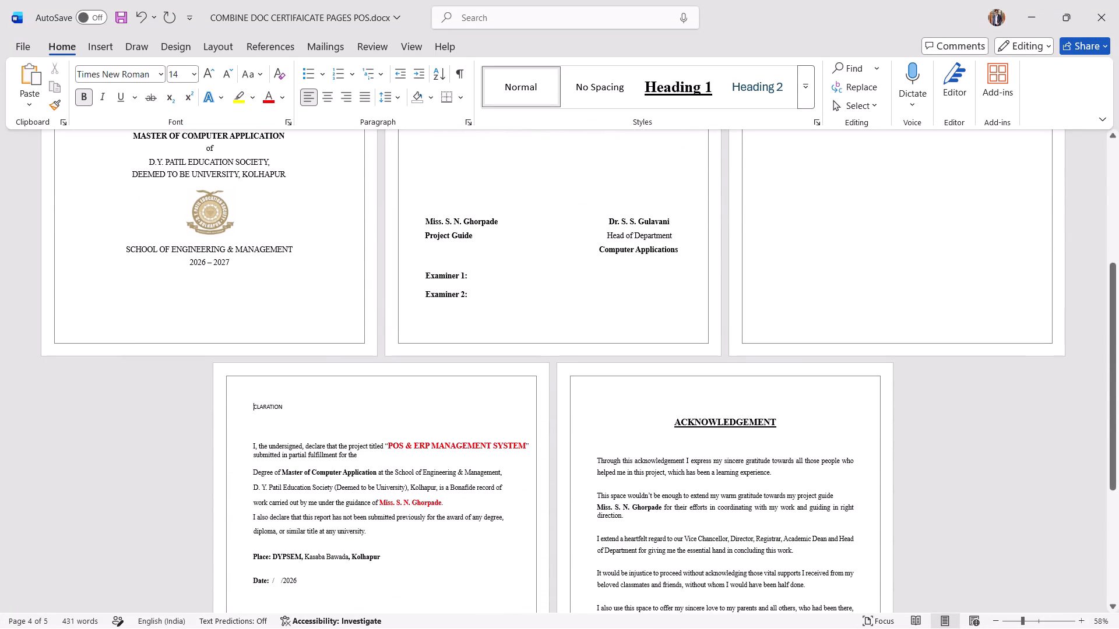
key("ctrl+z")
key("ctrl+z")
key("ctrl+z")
Delete backwards through the empty lines on the blank page after the certificate, and undo the deletions reaching the Examiner 2 line.
scroll(566, 494, "down", 3)
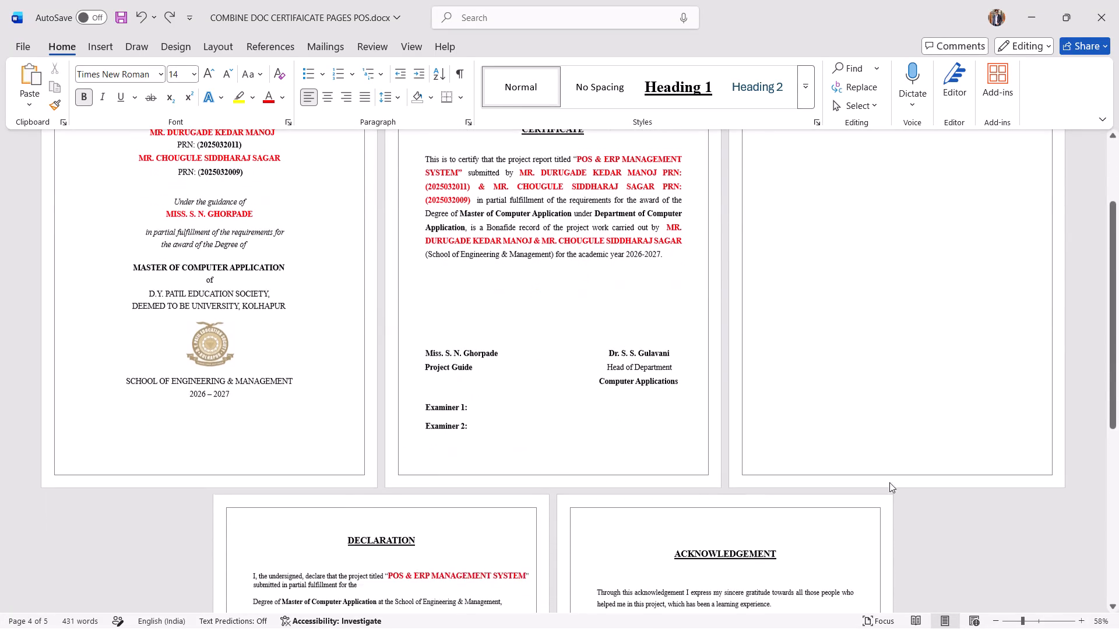
scroll(889, 482, "up", 11)
left_click(815, 206)
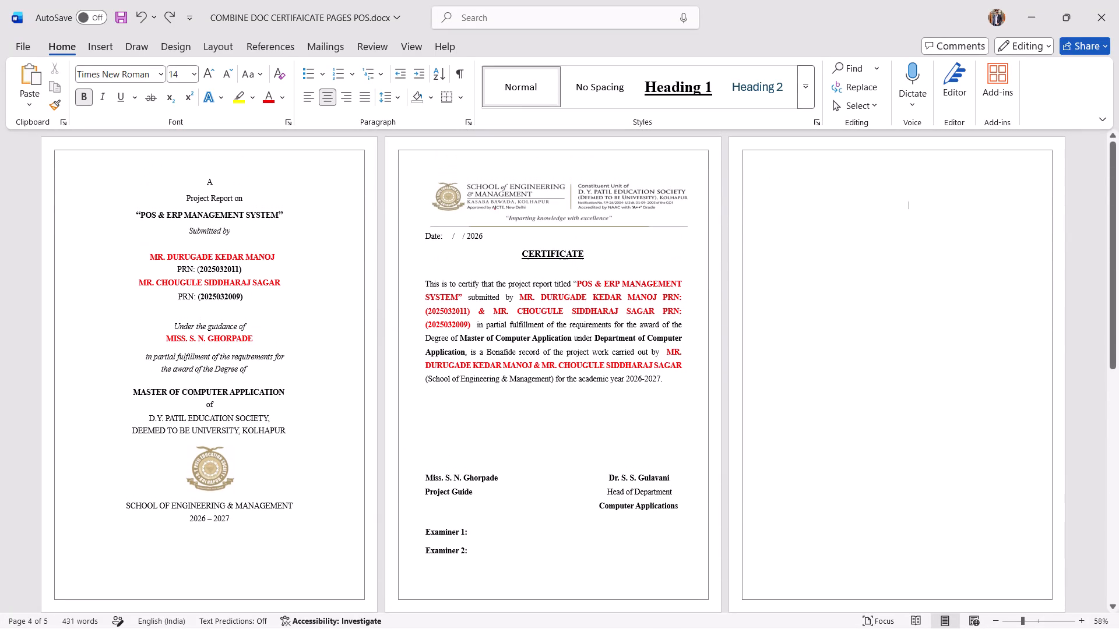
key("BackSpace")
key("BackSpace")
key("BackSpace")
key("BackSpace")
key("BackSpace")
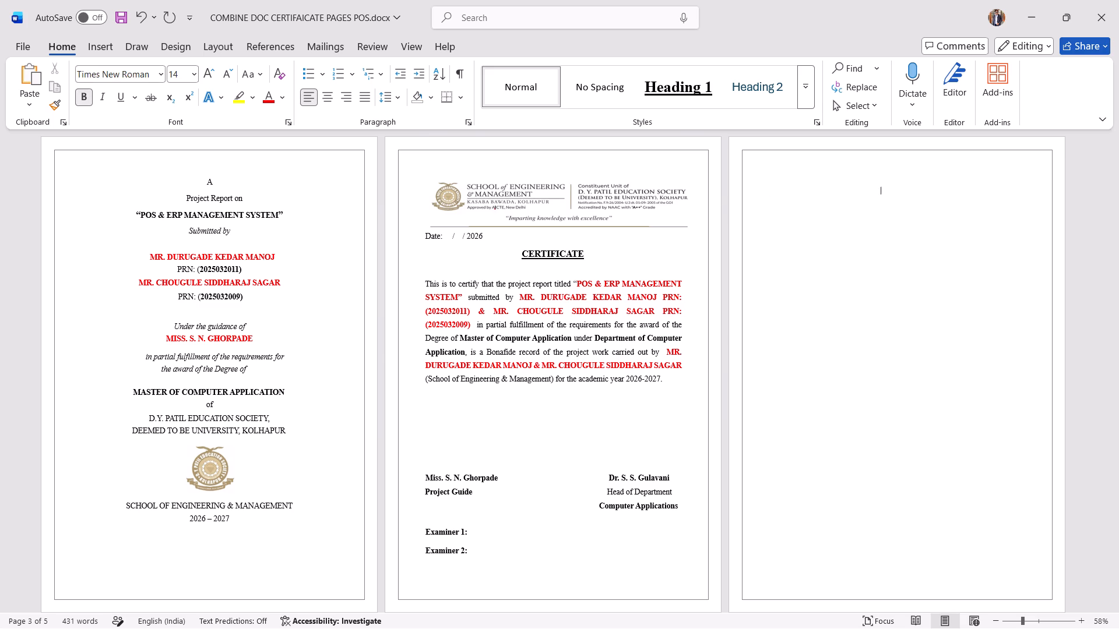
key("BackSpace")
key("BackSpace")
key("BackSpace")
key("BackSpace")
key("BackSpace")
key("BackSpace")
key("BackSpace")
key("BackSpace")
key("BackSpace")
key("BackSpace")
key("BackSpace")
key("BackSpace")
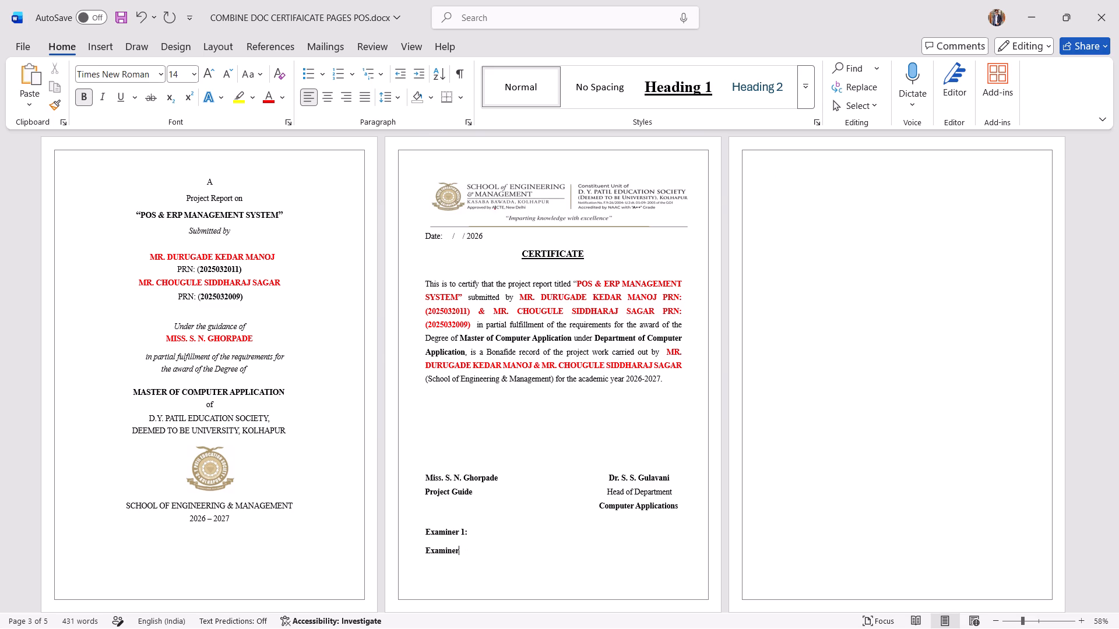
key("ctrl+z")
key("ctrl+z")
key("ctrl+z")
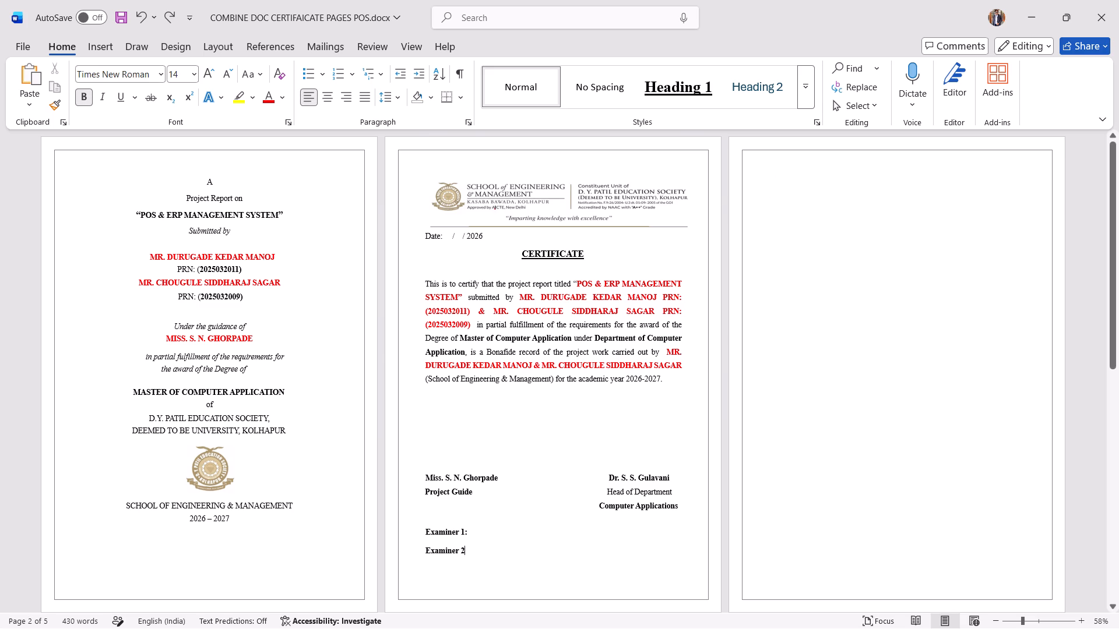
key("ctrl+z")
Delete backwards from the start of the DECLARATION heading to remove the blank page between the certificate and the declaration.
scroll(594, 540, "down", 7)
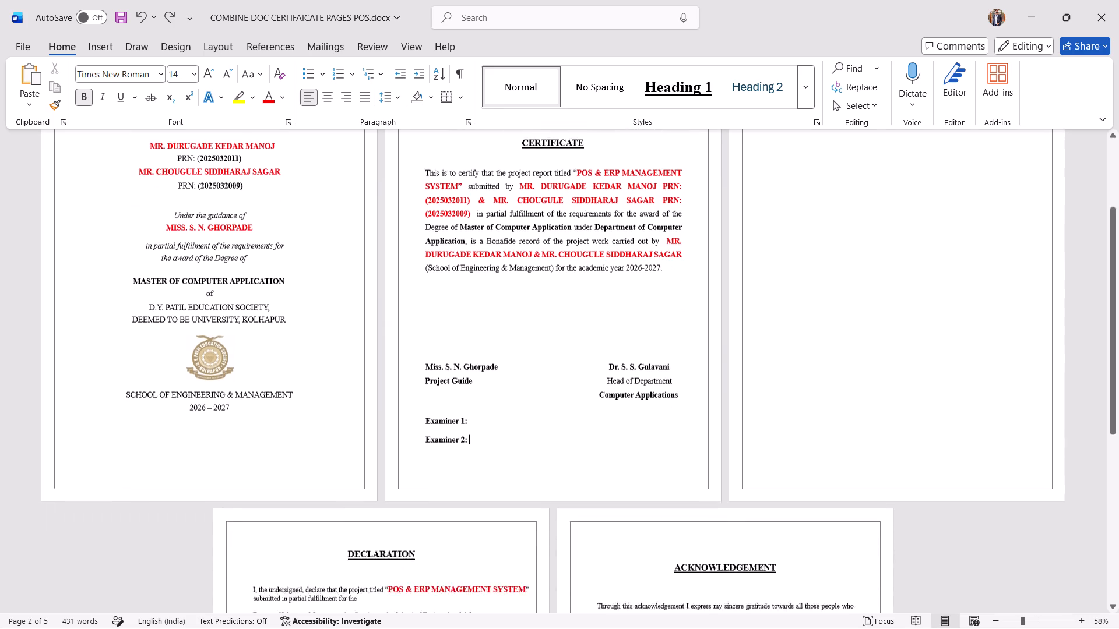
scroll(558, 524, "down", 1)
left_click(536, 405)
scroll(512, 469, "down", 5)
left_click(342, 422)
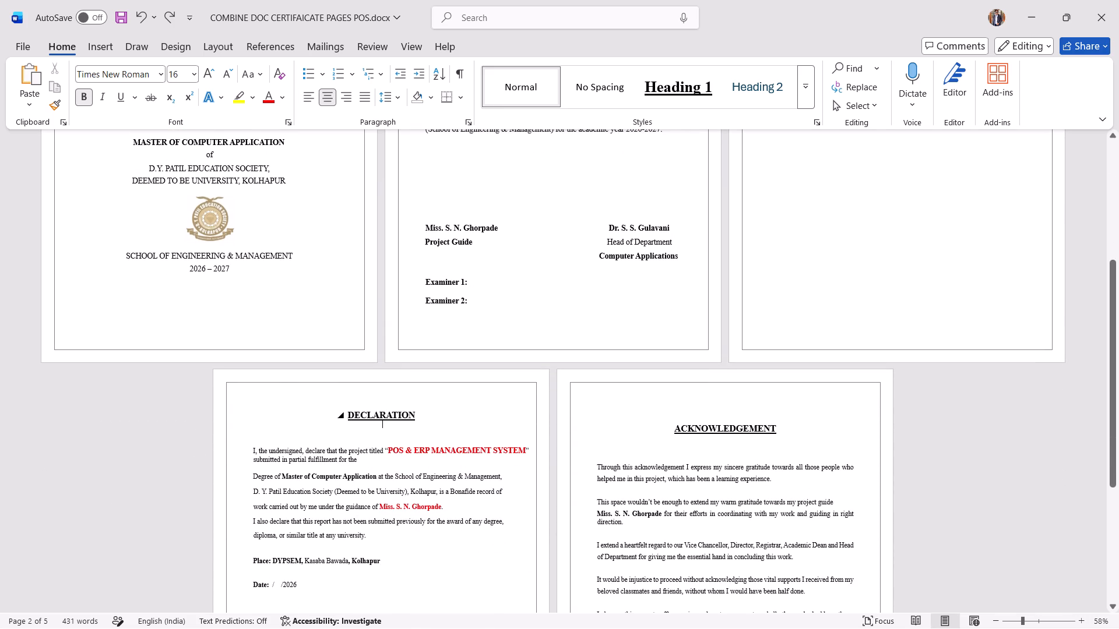
left_click(348, 419)
key("BackSpace")
key("BackSpace")
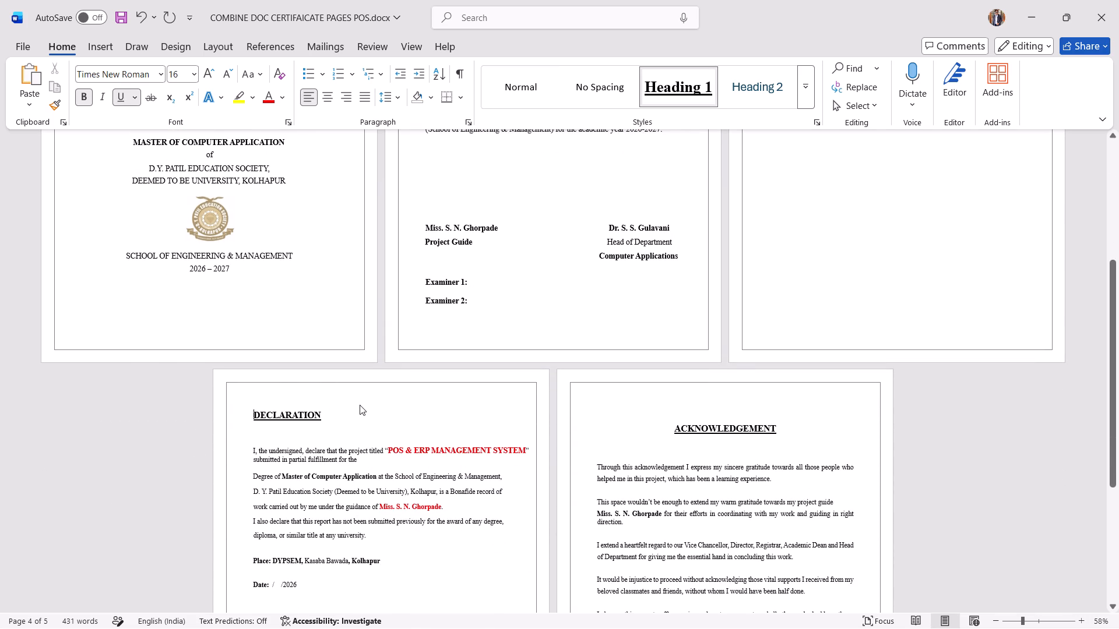
key("BackSpace")
scroll(792, 405, "up", 10)
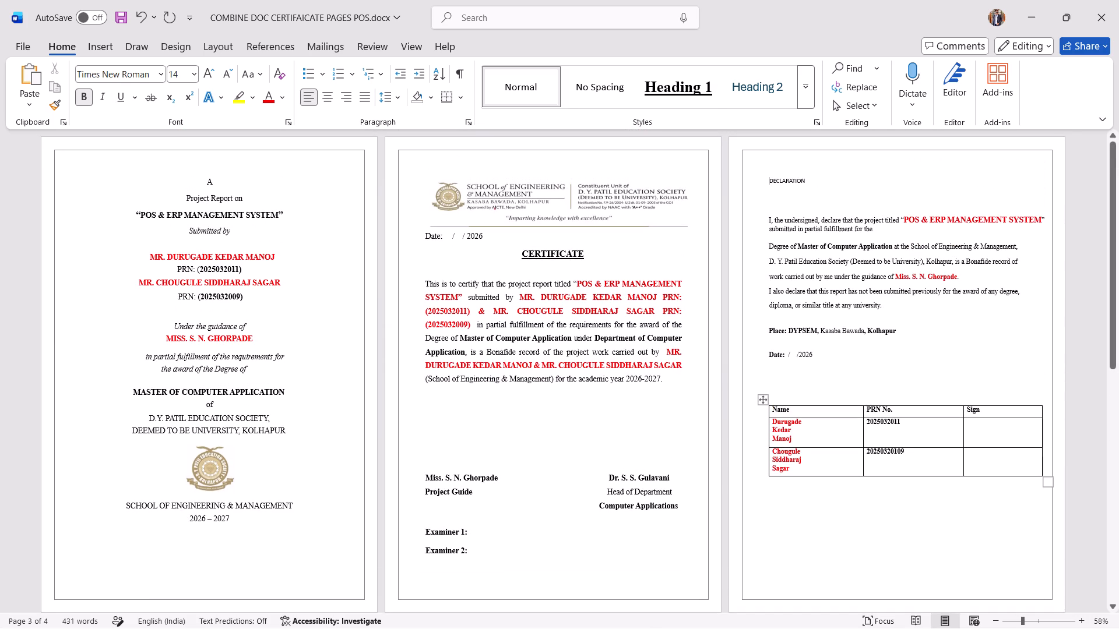
key("ctrl+z")
scroll(489, 575, "down", 4)
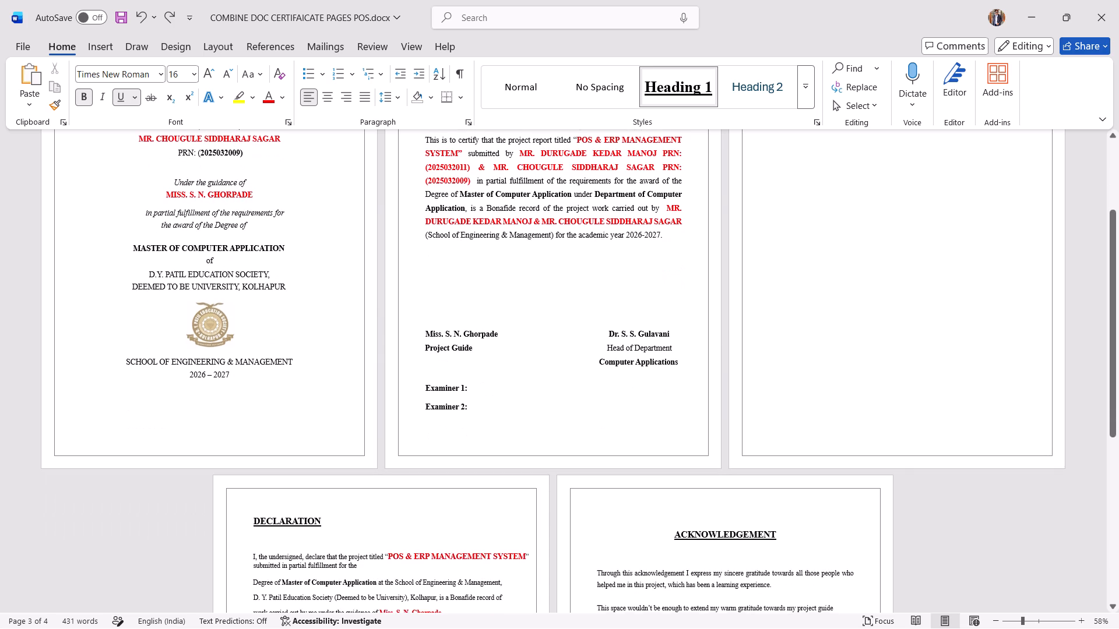
key("BackSpace")
scroll(645, 440, "up", 6)
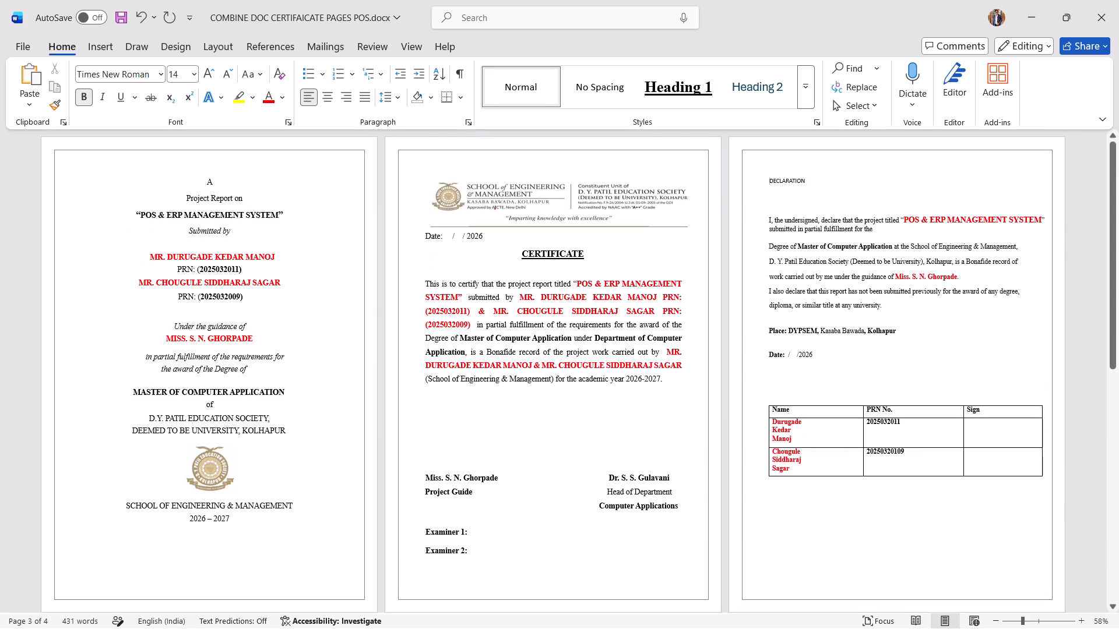
Format the DECLARATION heading as bold, underlined and centred in Times New Roman at size 16.
left_click_drag(815, 181, 768, 186)
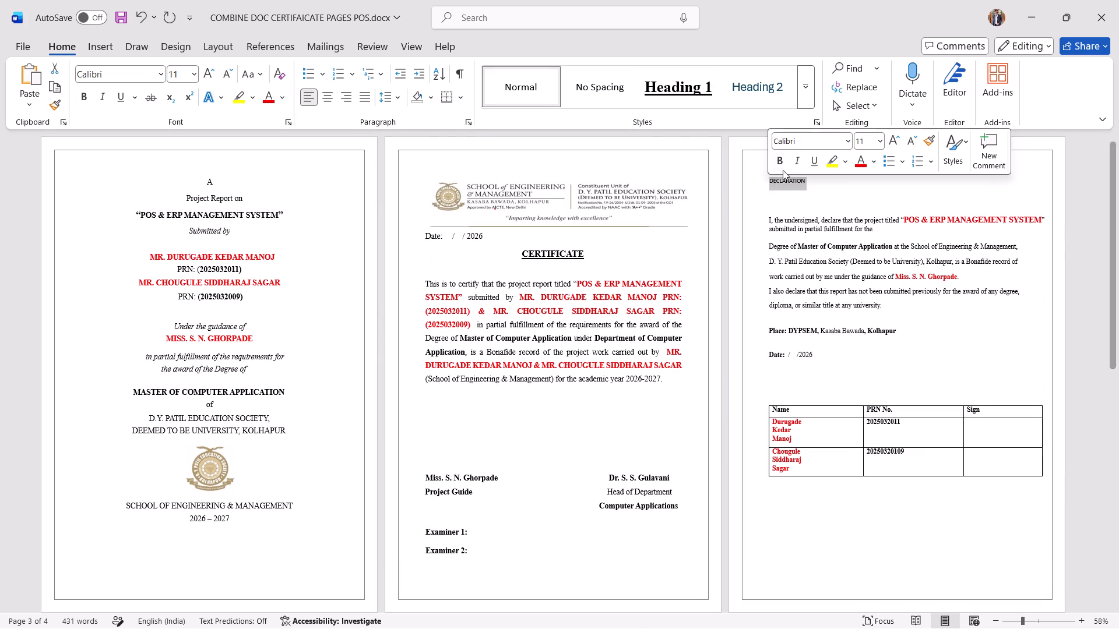
left_click(782, 167)
left_click(820, 144)
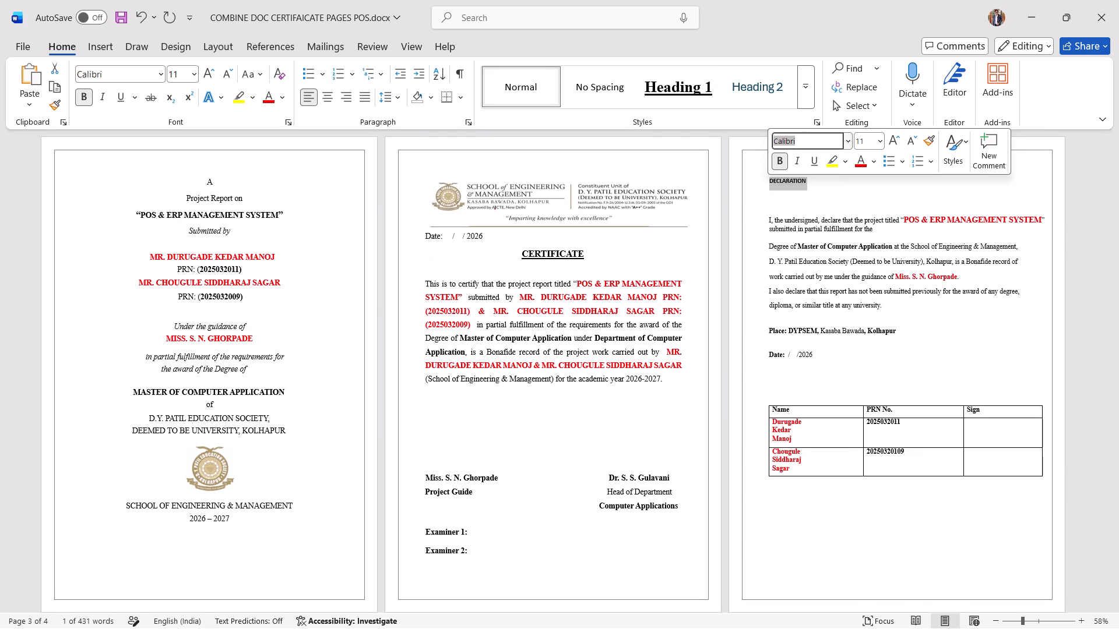
key("t")
key("Return")
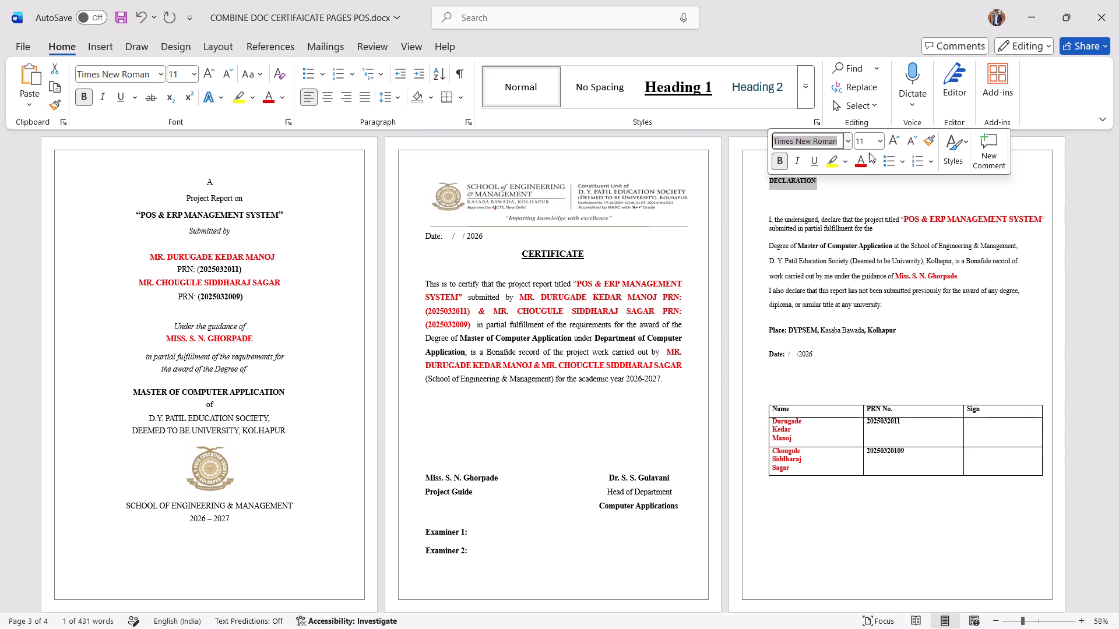
double_click(889, 146)
left_click(889, 146)
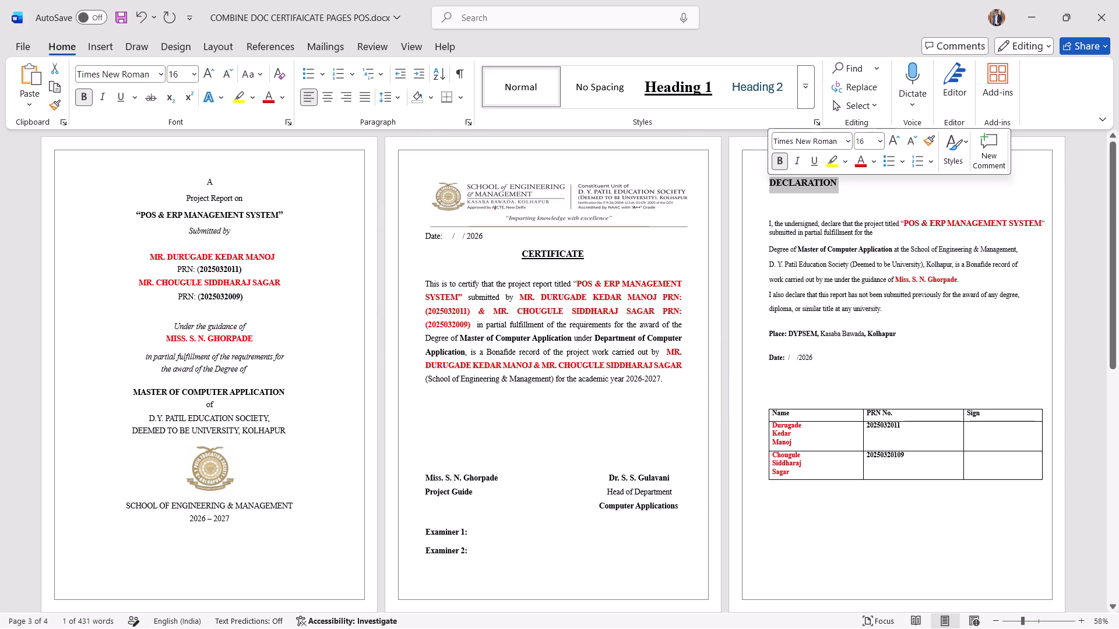
left_click(331, 97)
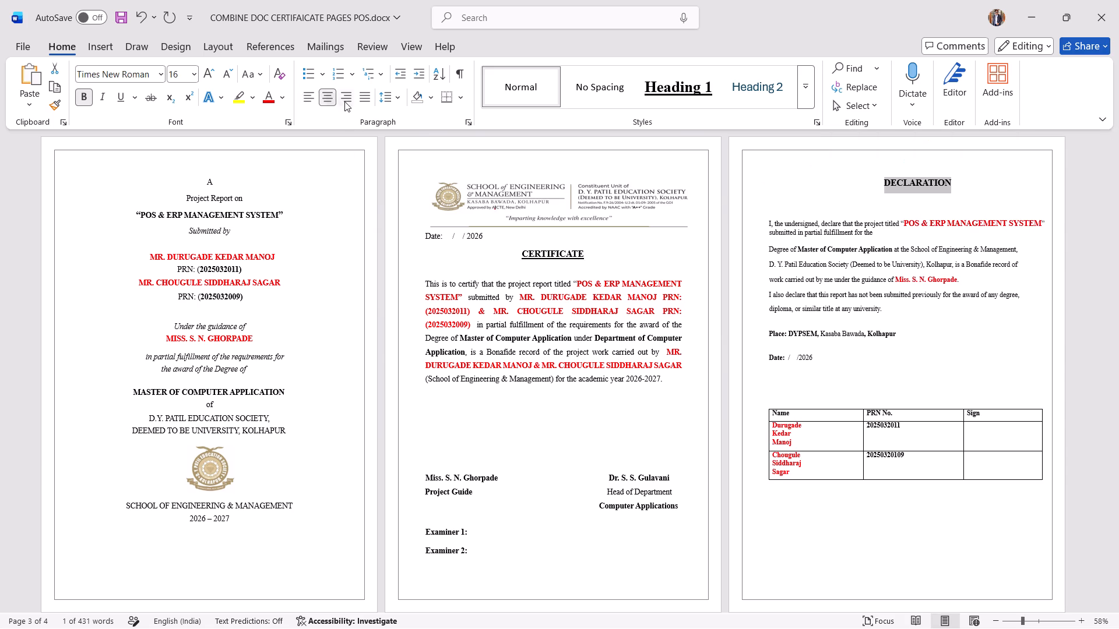
left_click(125, 100)
left_click(578, 251)
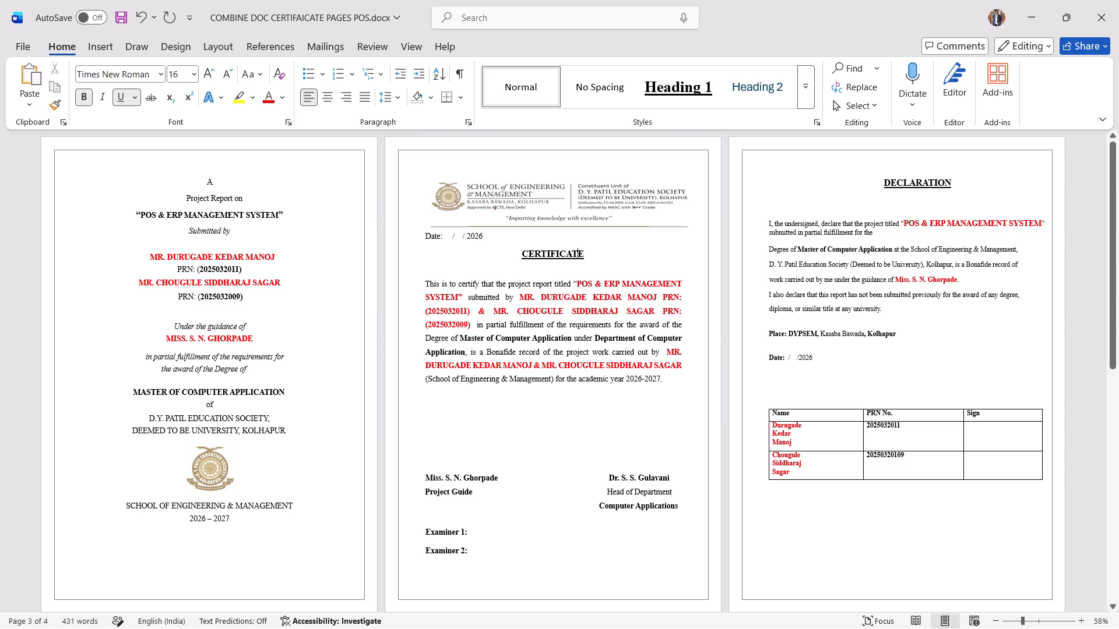
left_click(905, 186)
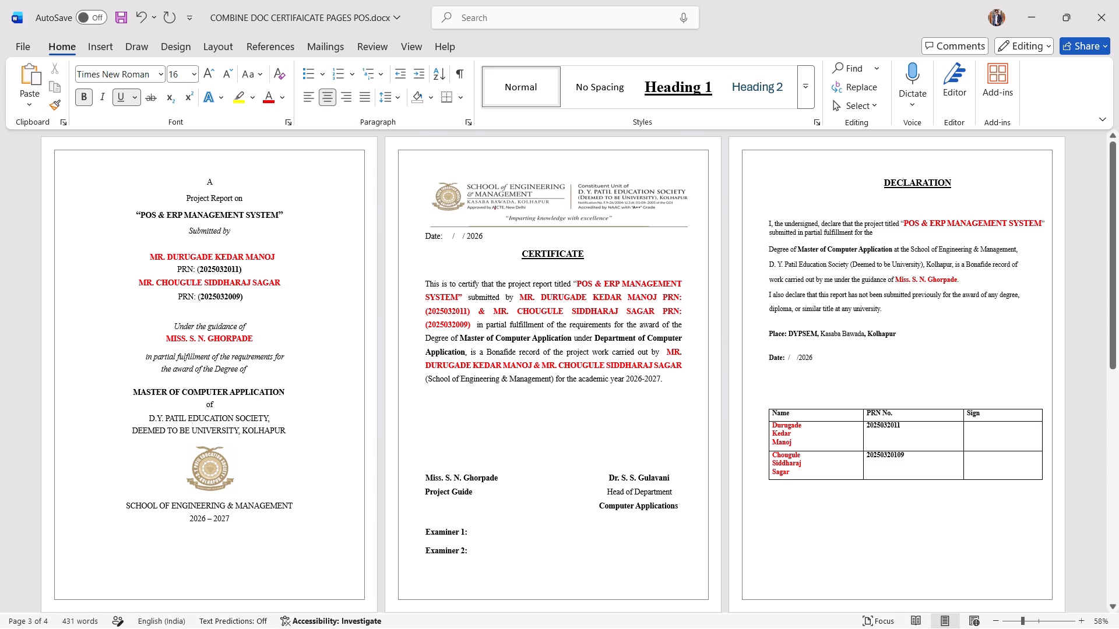
left_click(882, 180)
scroll(825, 393, "down", 5)
scroll(862, 397, "up", 6)
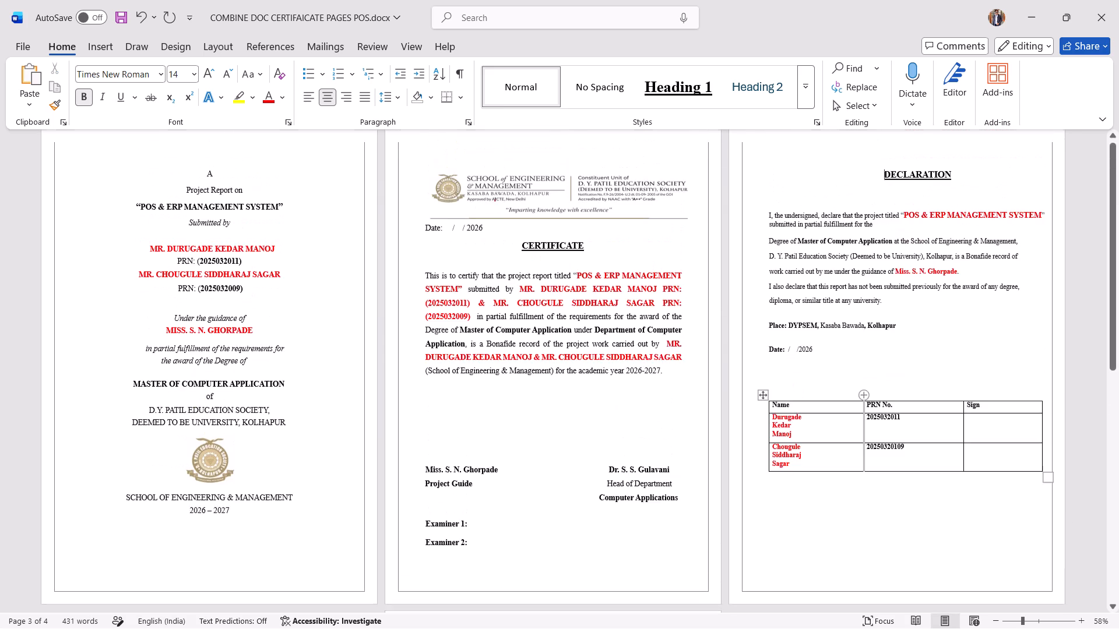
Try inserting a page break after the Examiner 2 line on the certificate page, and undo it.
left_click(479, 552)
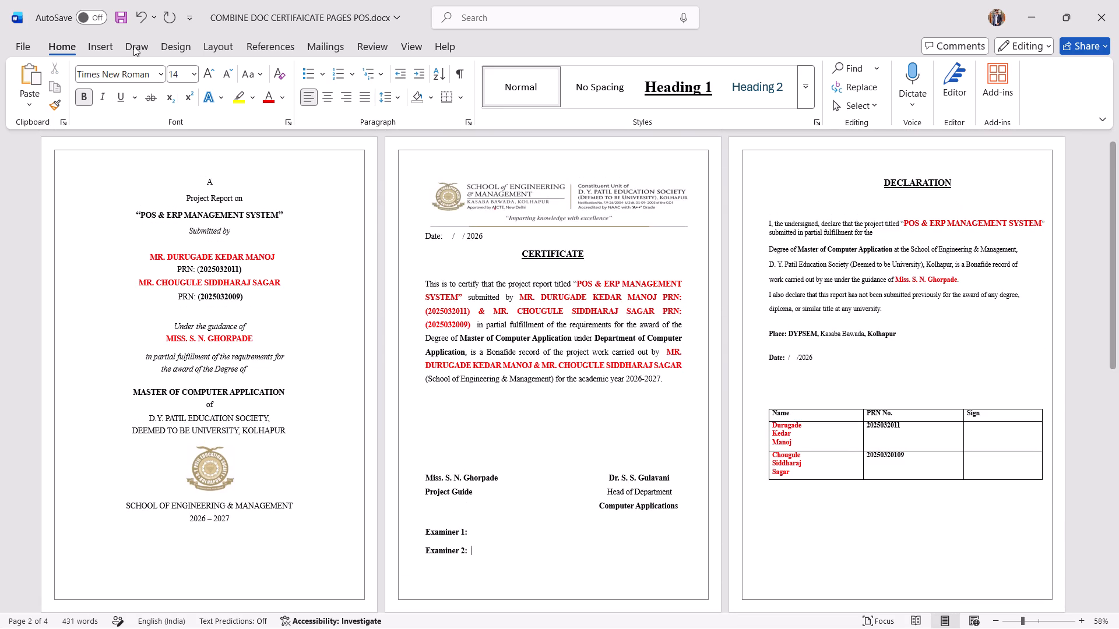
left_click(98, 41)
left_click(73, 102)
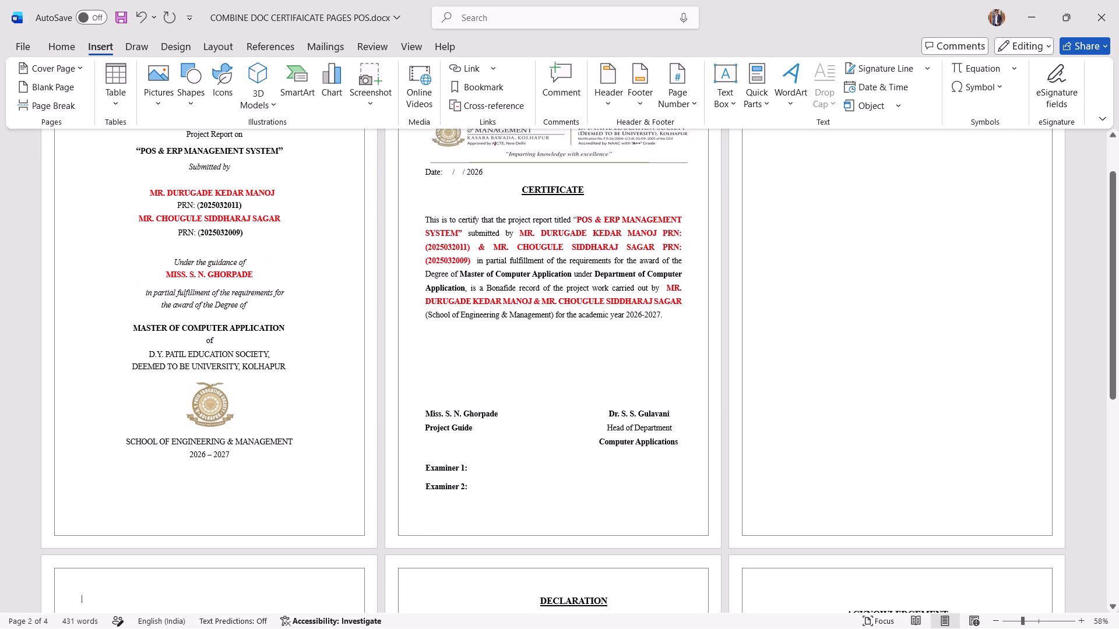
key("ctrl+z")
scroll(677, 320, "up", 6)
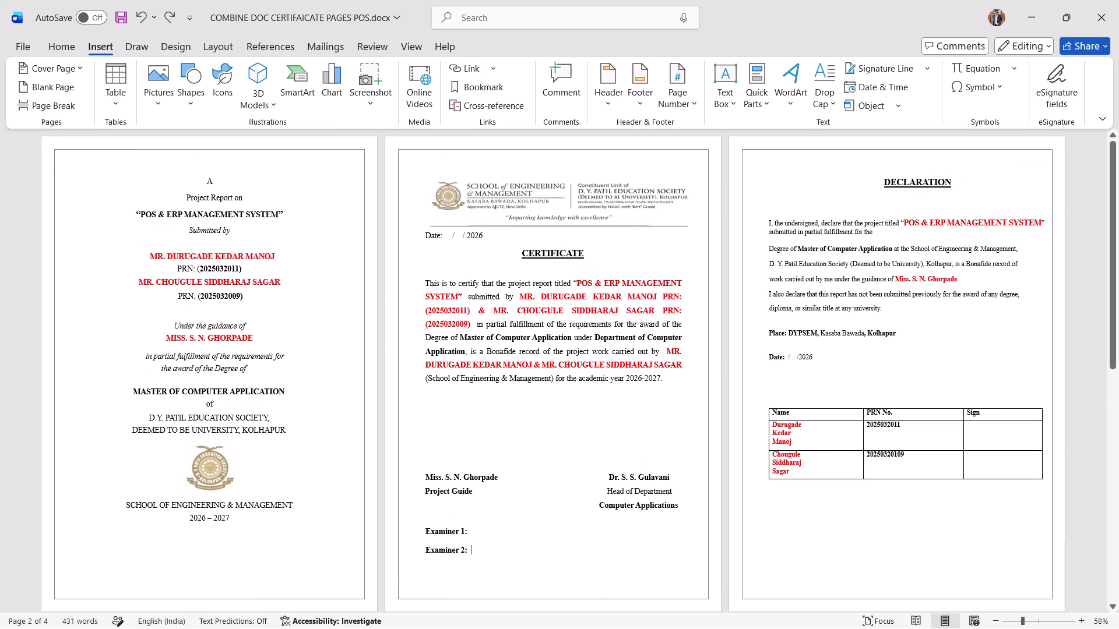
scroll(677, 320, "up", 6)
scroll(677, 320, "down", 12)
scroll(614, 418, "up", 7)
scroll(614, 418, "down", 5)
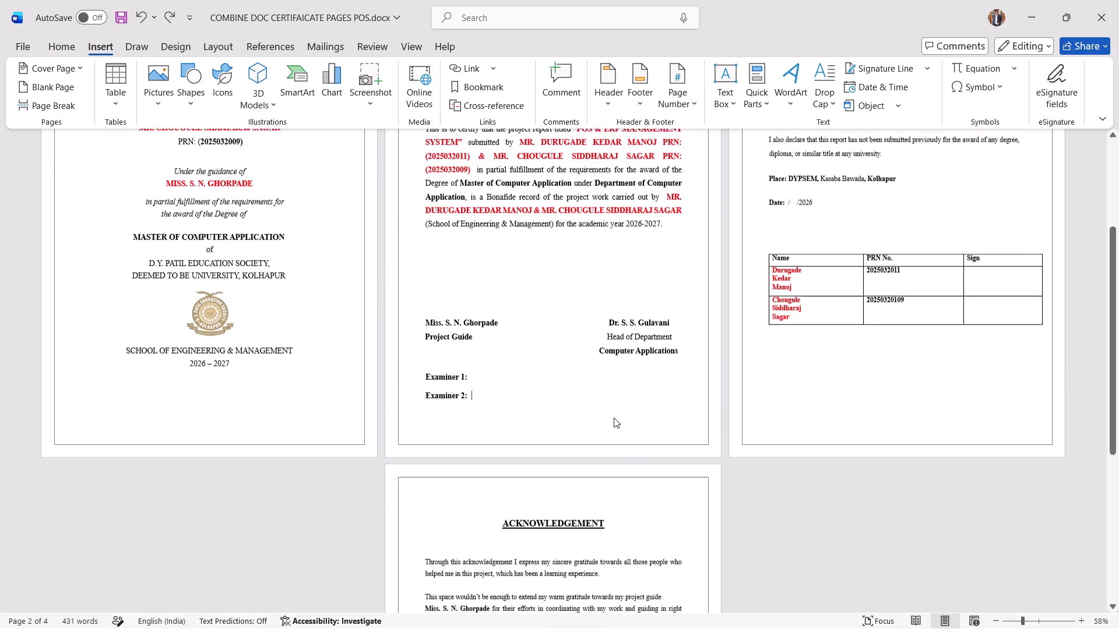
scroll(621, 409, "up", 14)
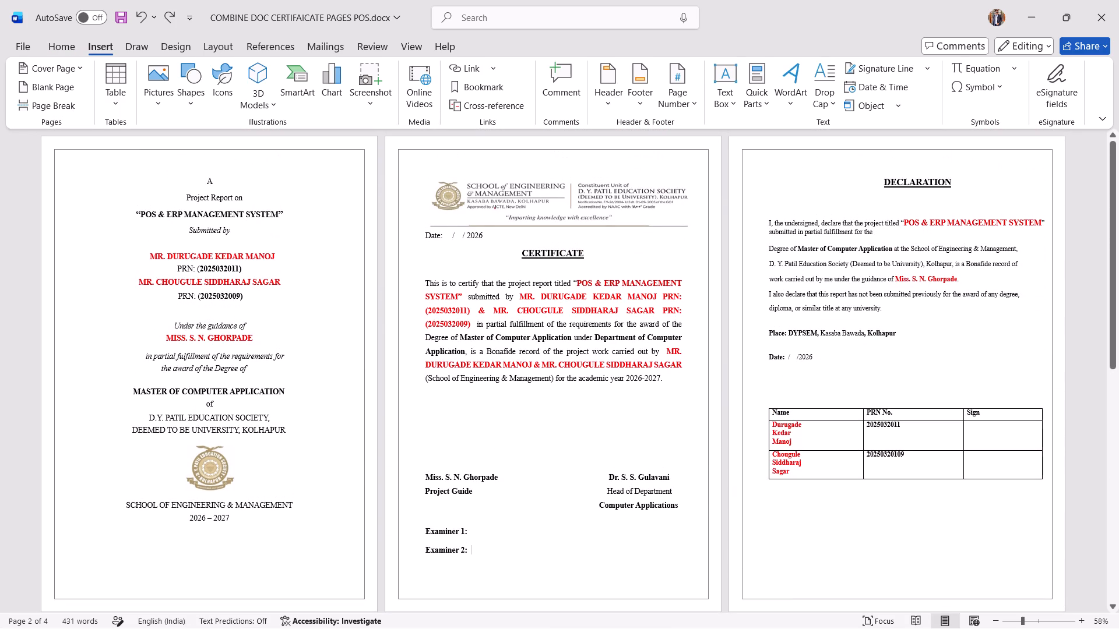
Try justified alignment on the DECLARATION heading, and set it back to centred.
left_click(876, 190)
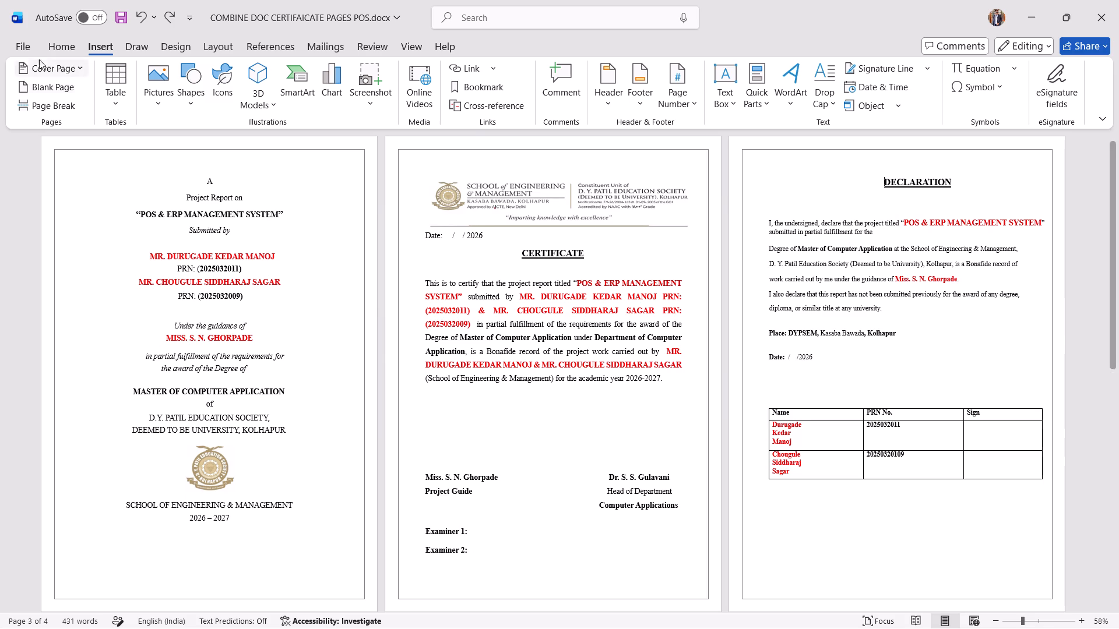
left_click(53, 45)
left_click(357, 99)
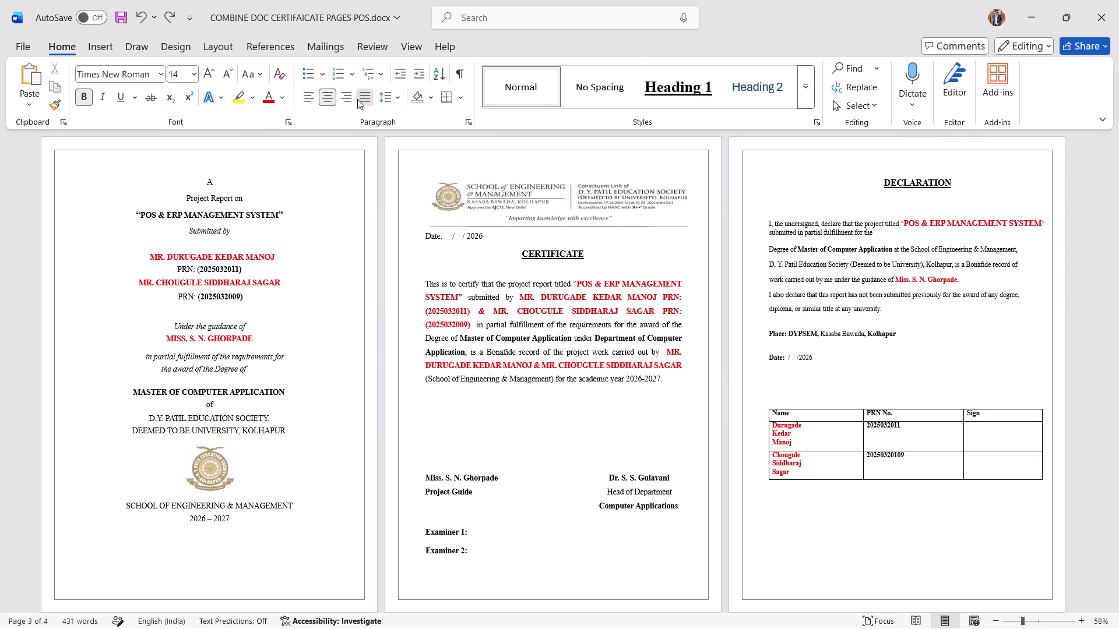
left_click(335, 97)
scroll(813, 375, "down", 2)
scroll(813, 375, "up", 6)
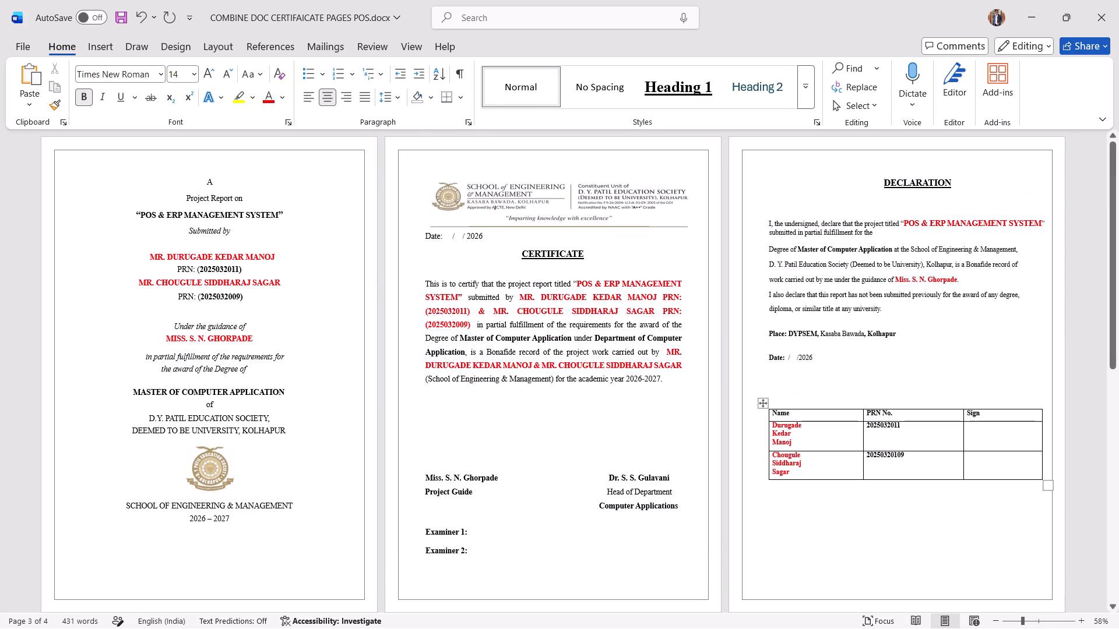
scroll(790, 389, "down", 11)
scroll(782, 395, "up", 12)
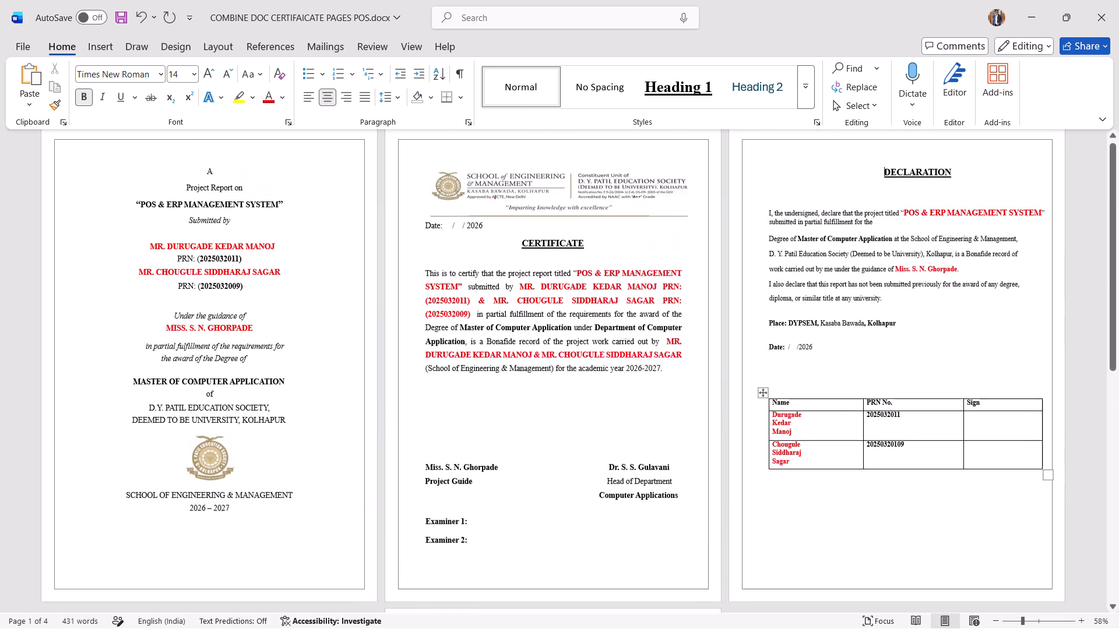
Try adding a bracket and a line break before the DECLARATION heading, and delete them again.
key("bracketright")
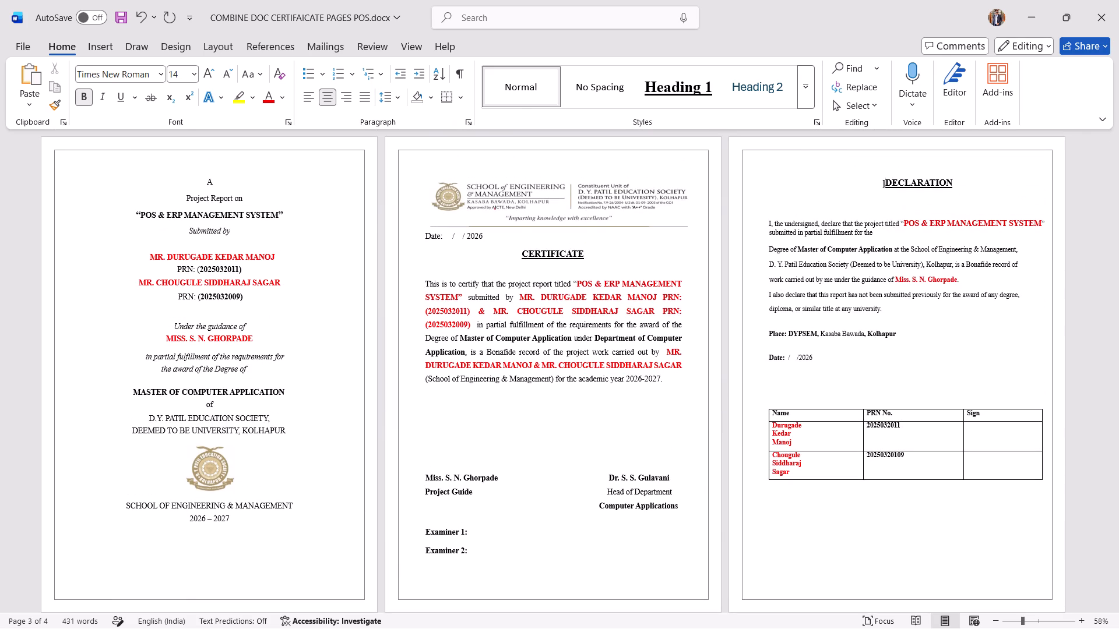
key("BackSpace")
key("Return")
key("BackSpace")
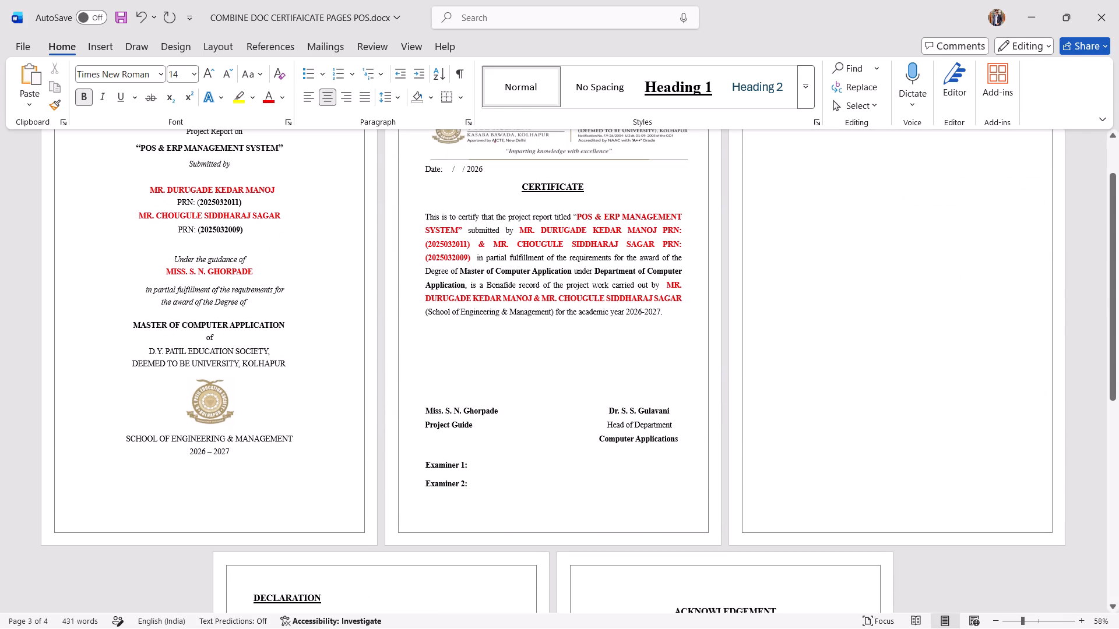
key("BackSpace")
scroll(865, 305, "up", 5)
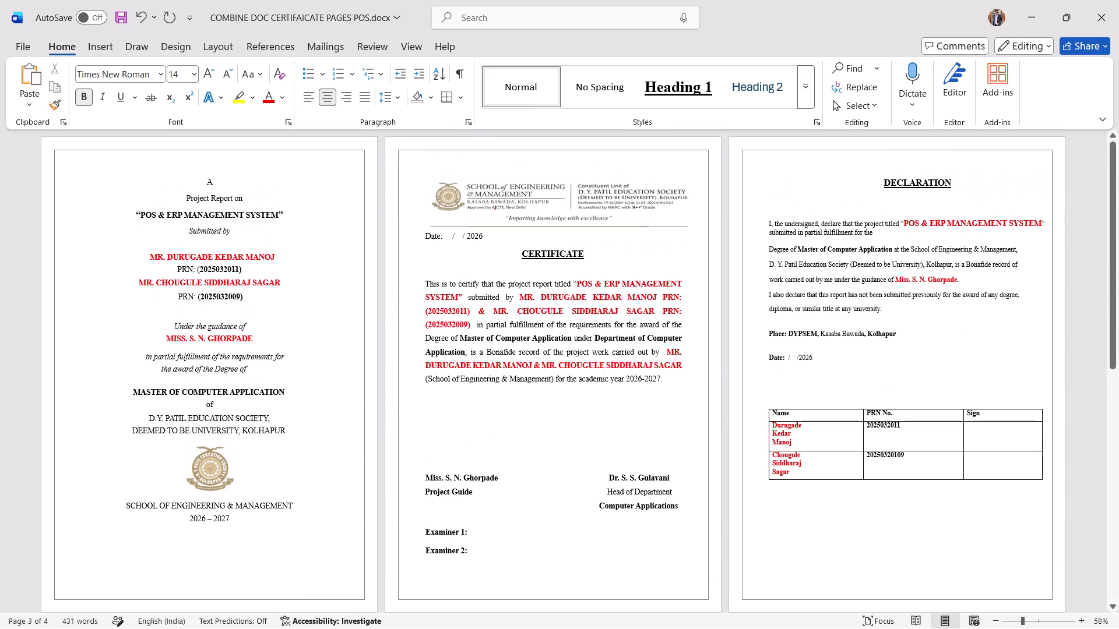
Examine the layout of the title, certificate, declaration and acknowledgement pages, including the start of the DECLARATION heading.
scroll(579, 386, "down", 5, "ctrl")
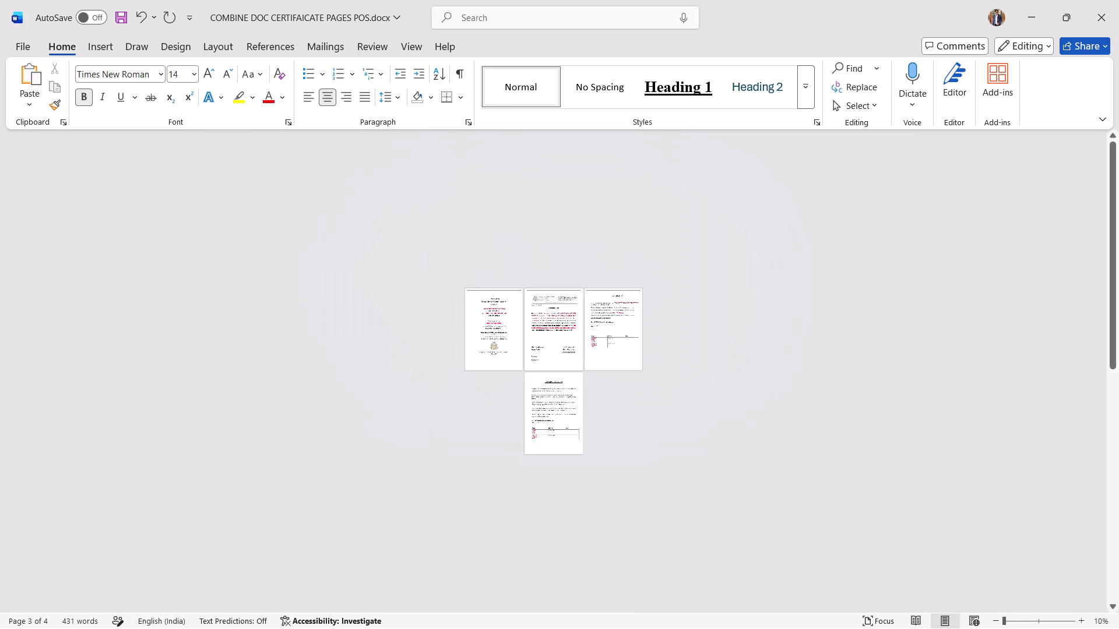
scroll(614, 388, "up", 5, "ctrl")
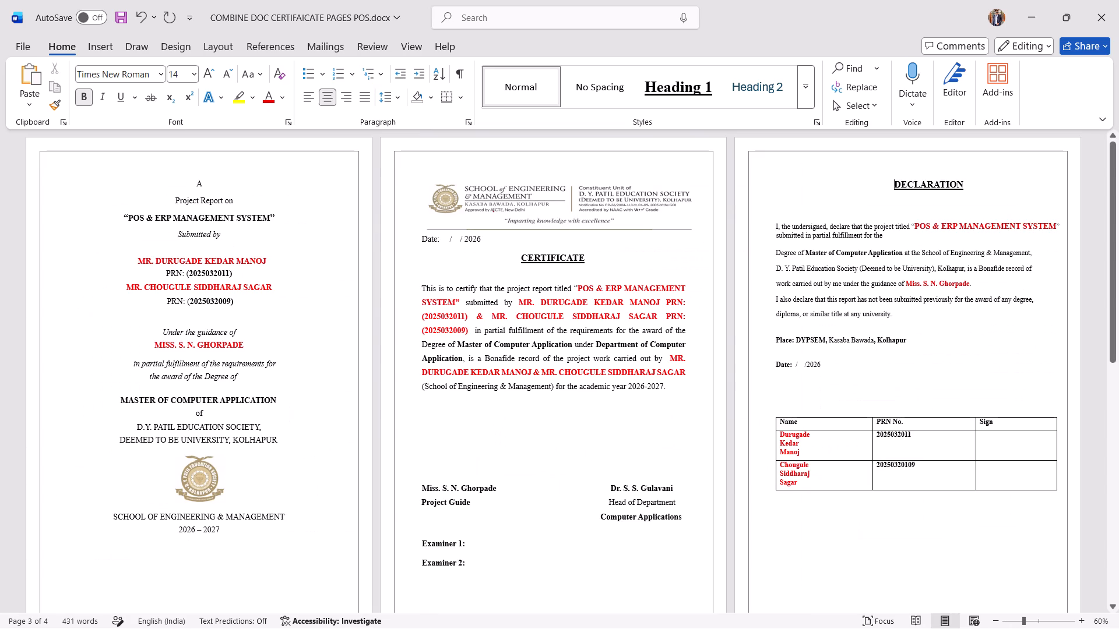
scroll(937, 371, "left", 5)
scroll(889, 386, "down", 5, "ctrl")
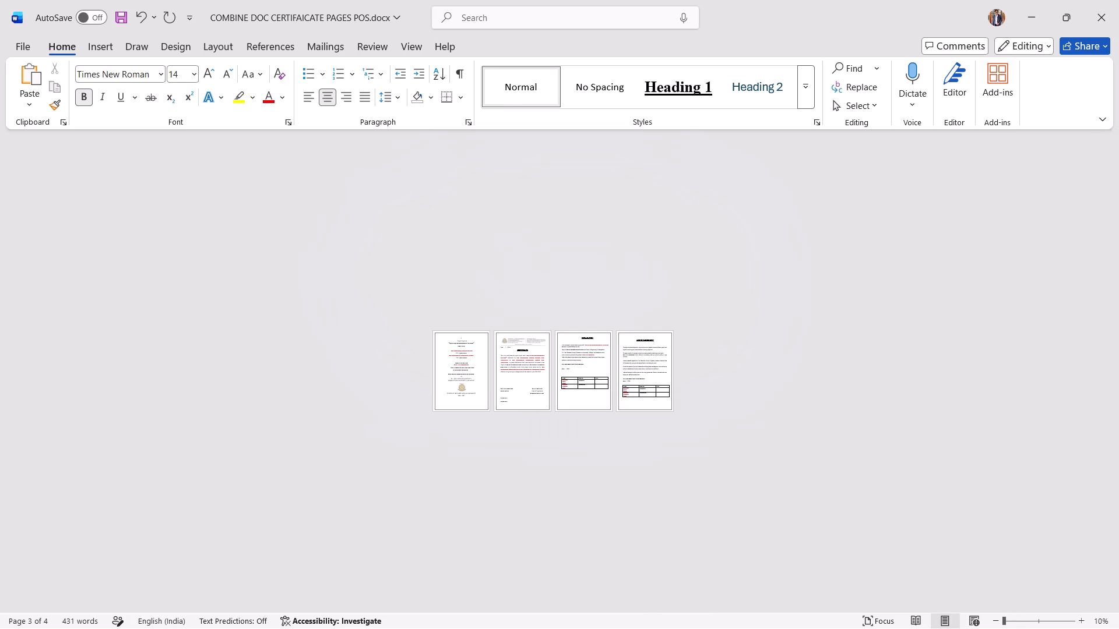
scroll(706, 379, "up", 2, "ctrl")
scroll(859, 372, "up", 3, "ctrl")
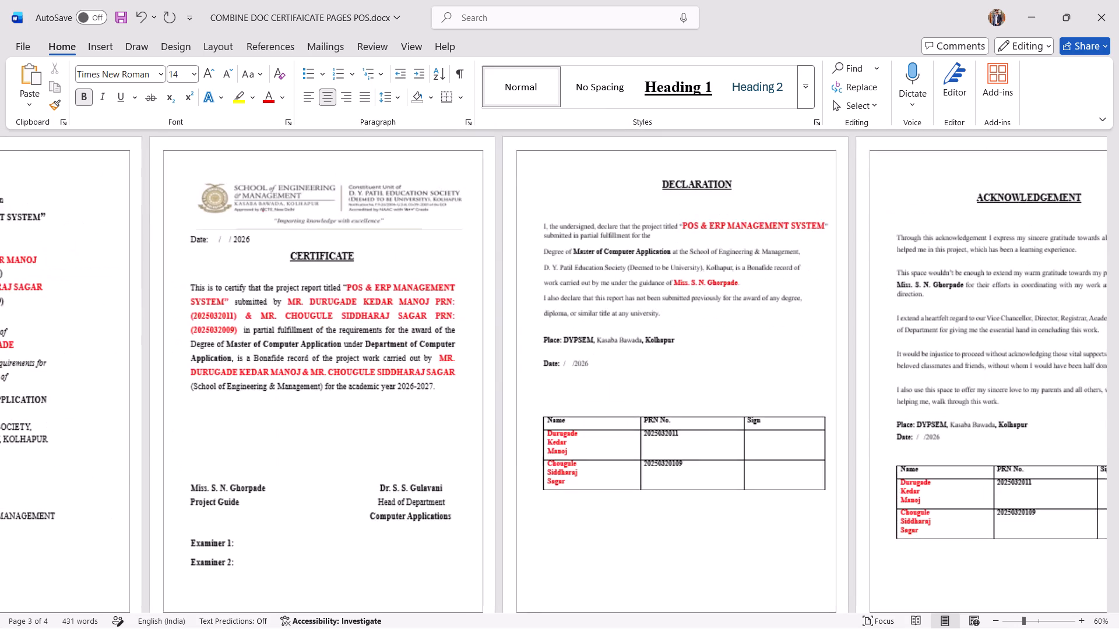
scroll(860, 372, "up", 1, "ctrl")
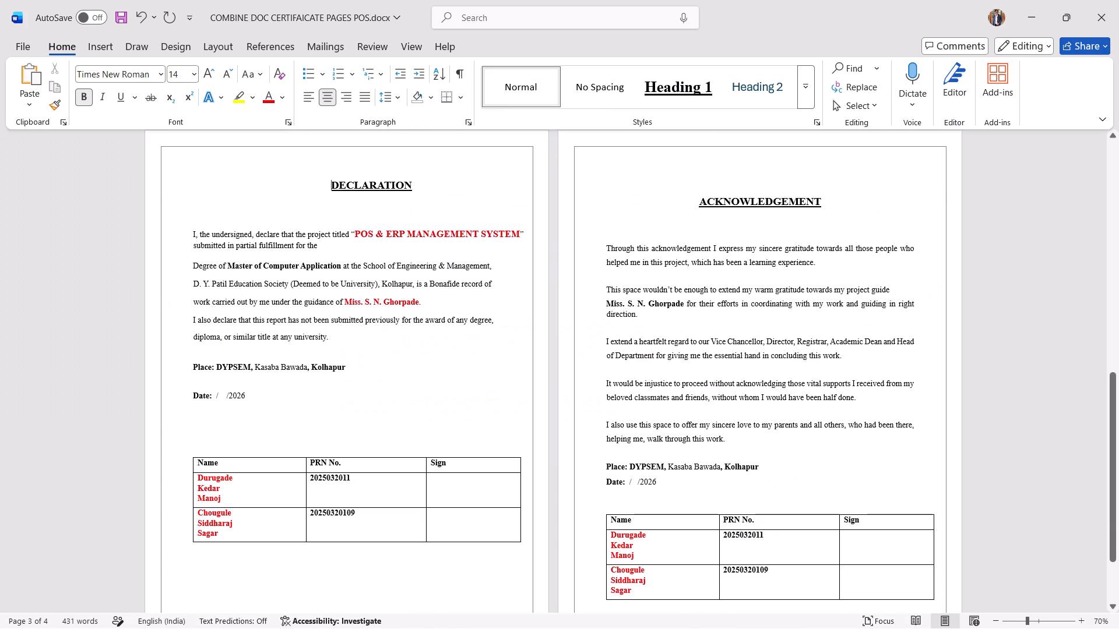
scroll(860, 366, "up", 2)
scroll(620, 305, "up", 3)
left_click(323, 310)
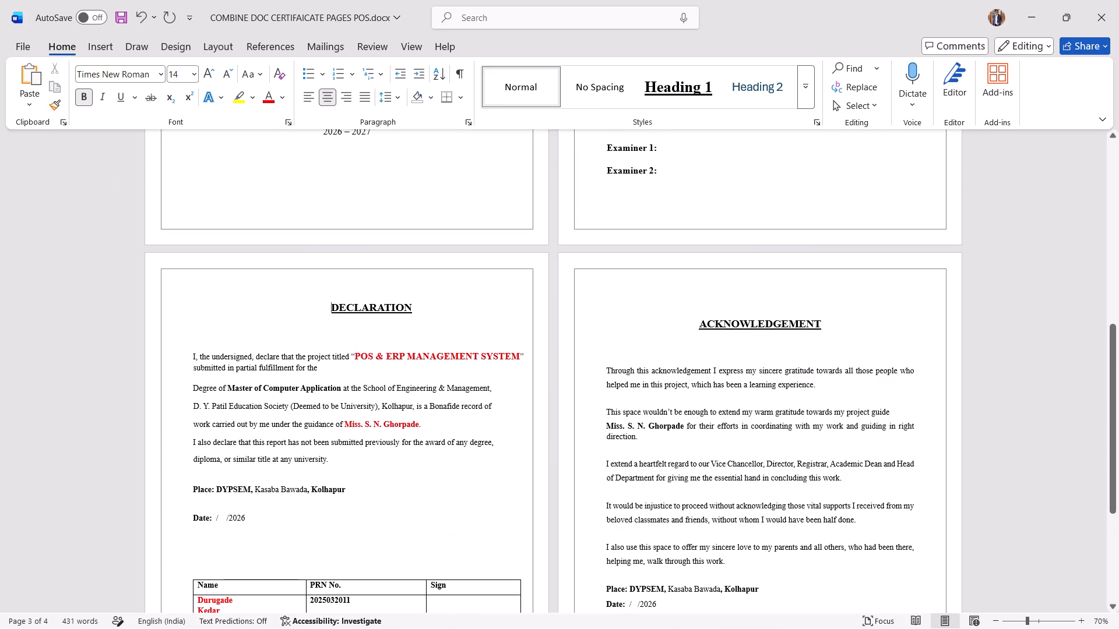
left_click(329, 310)
scroll(592, 229, "up", 4)
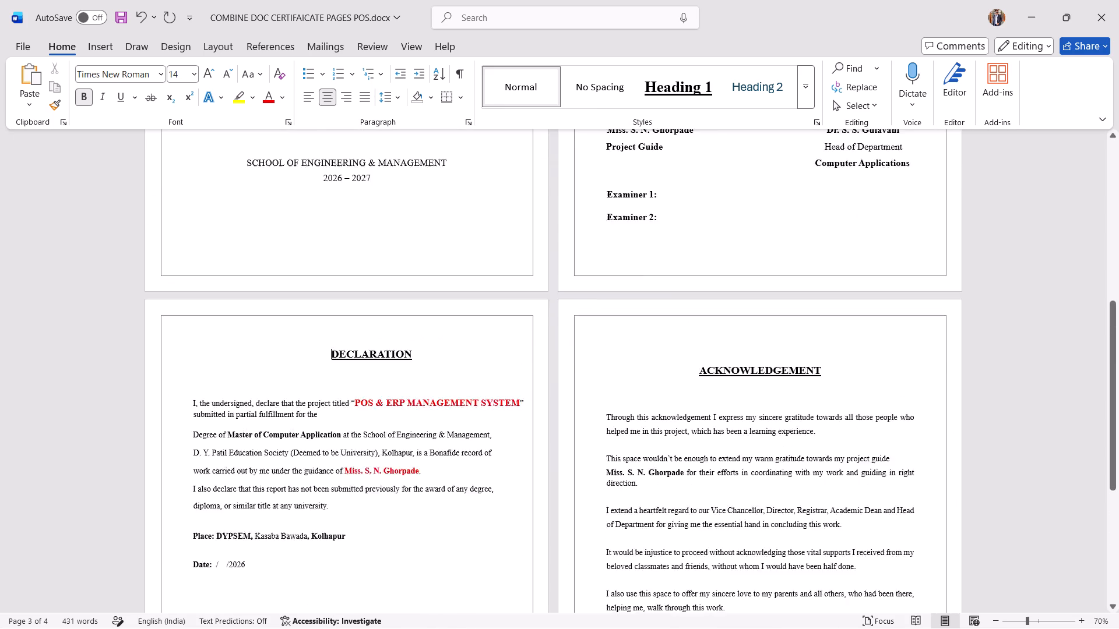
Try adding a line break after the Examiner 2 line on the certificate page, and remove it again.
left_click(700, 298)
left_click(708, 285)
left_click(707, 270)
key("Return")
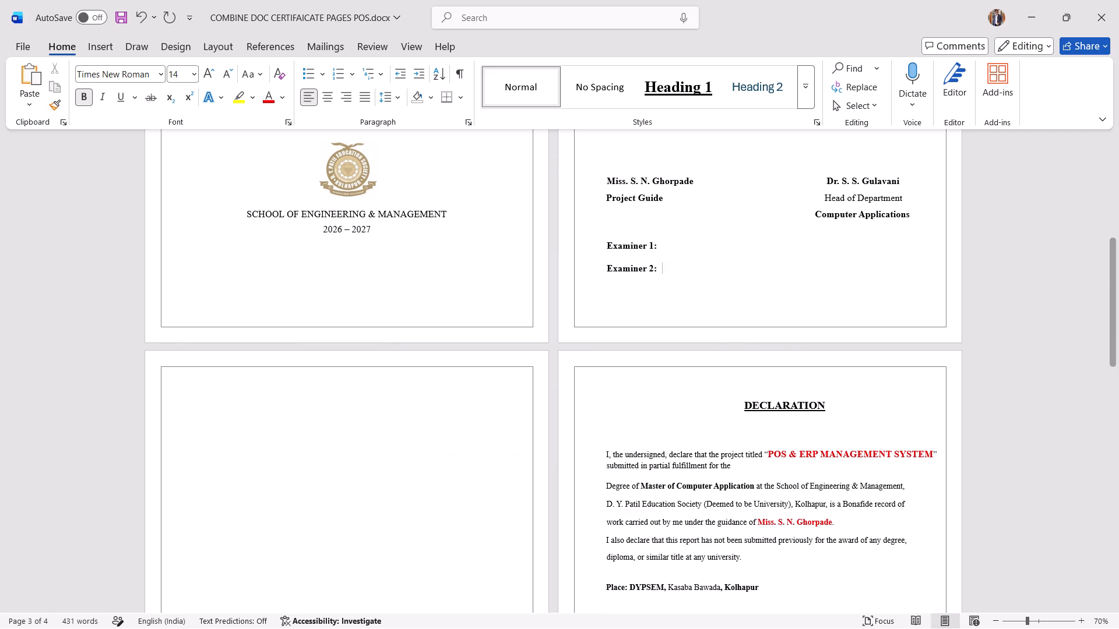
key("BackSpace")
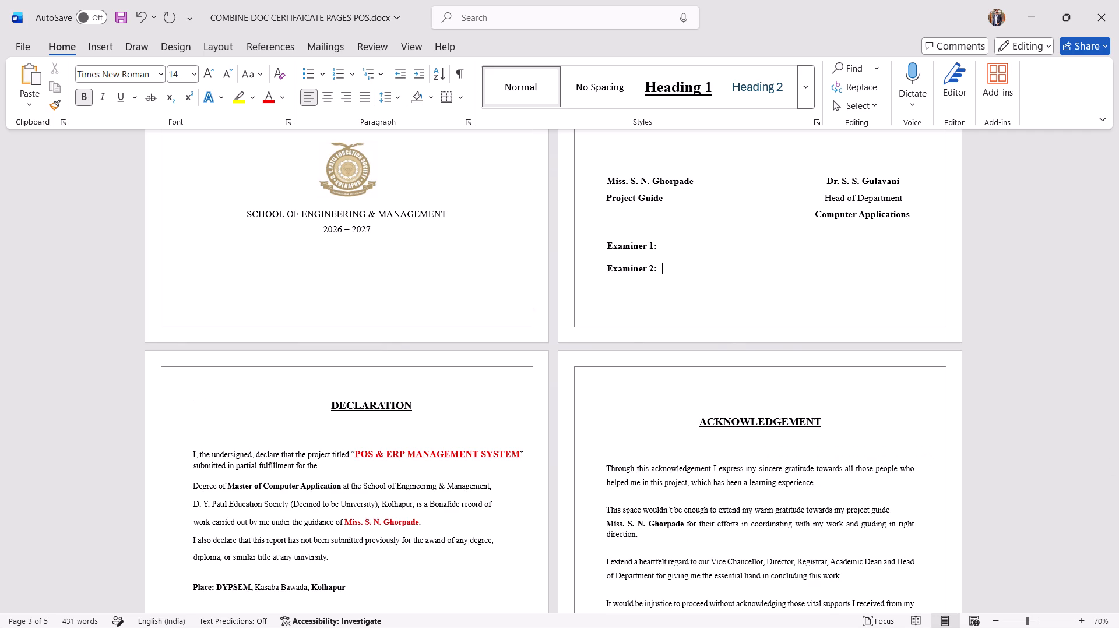
Cut the DECLARATION heading to the clipboard, and undo its removal from the page.
left_click(386, 436)
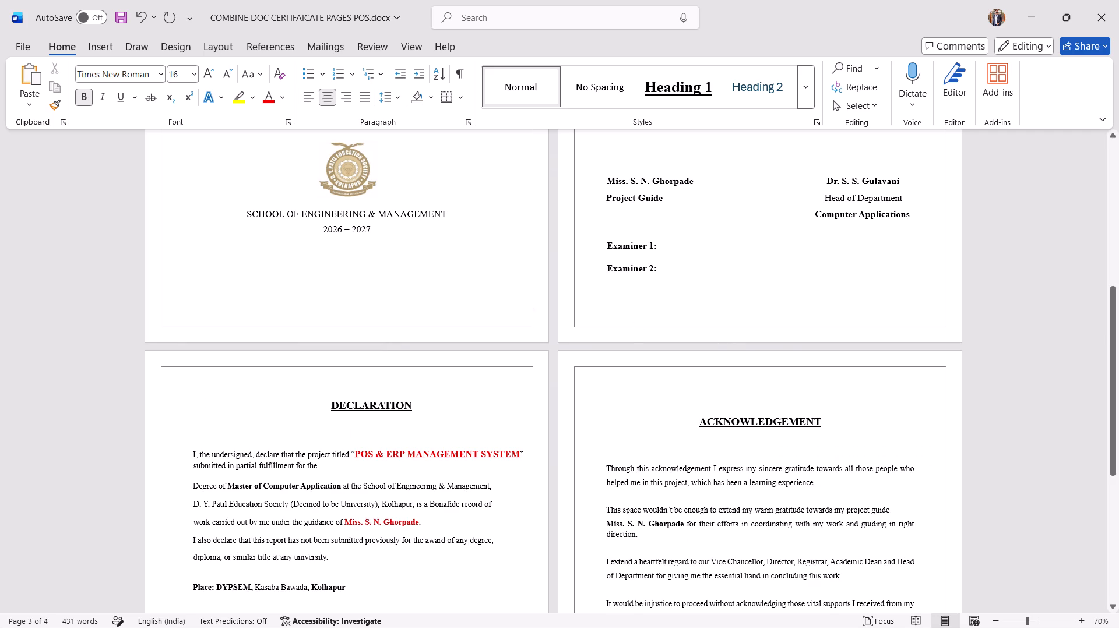
left_click(331, 411)
left_click_drag(441, 404, 327, 405)
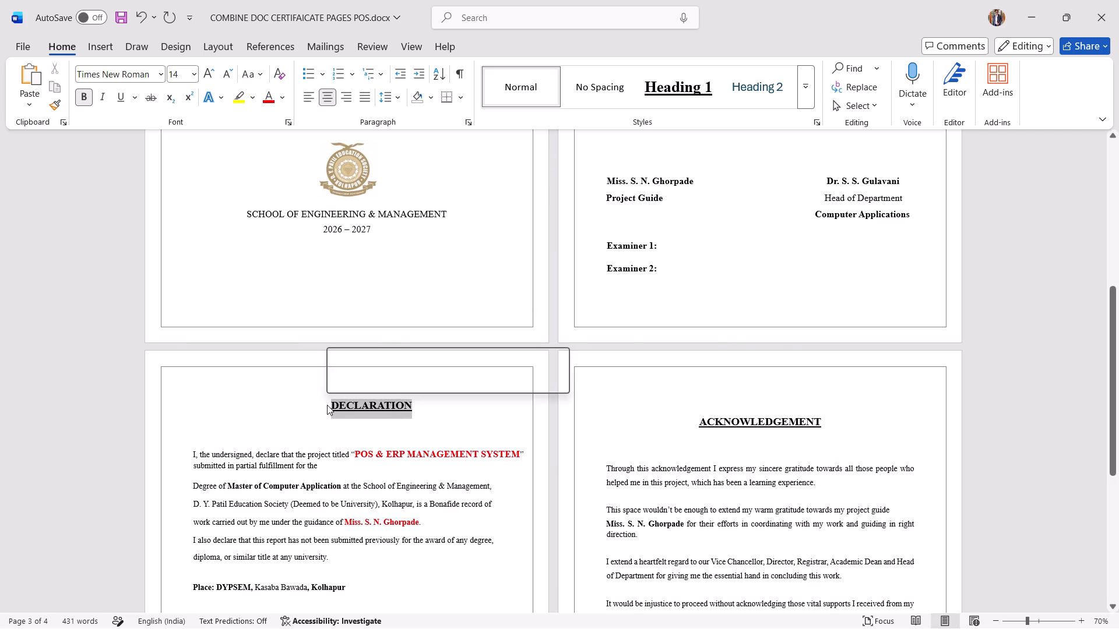
key("ctrl+x")
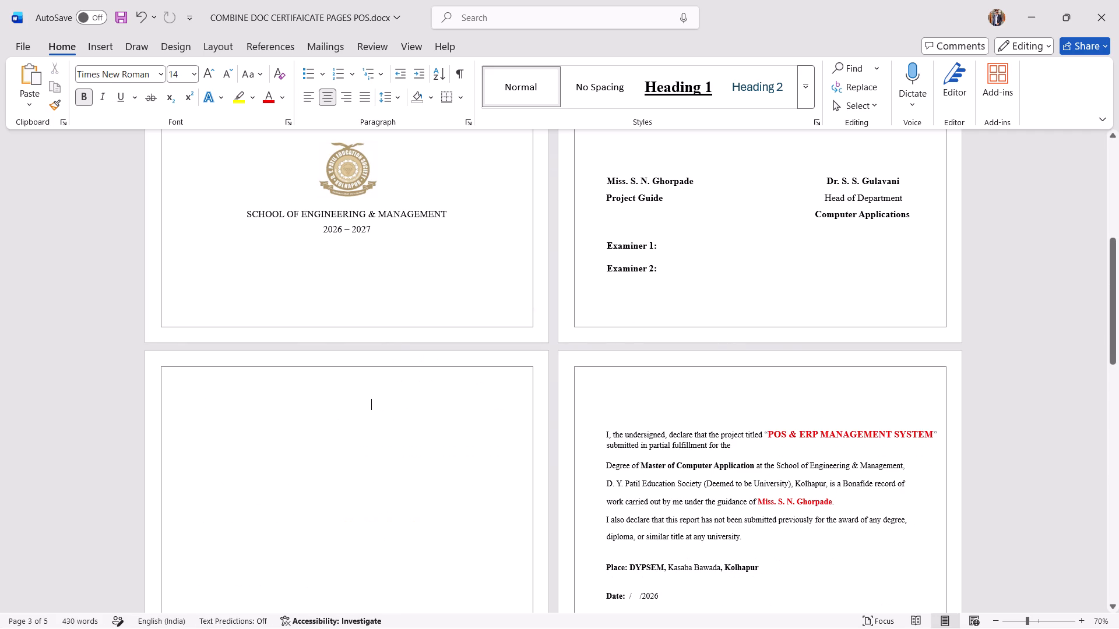
key("ctrl+z")
Delete the DECLARATION heading and the empty paragraphs left in its place above the declaration text.
left_click(372, 438)
left_click(425, 411)
left_click_drag(418, 408, 375, 408)
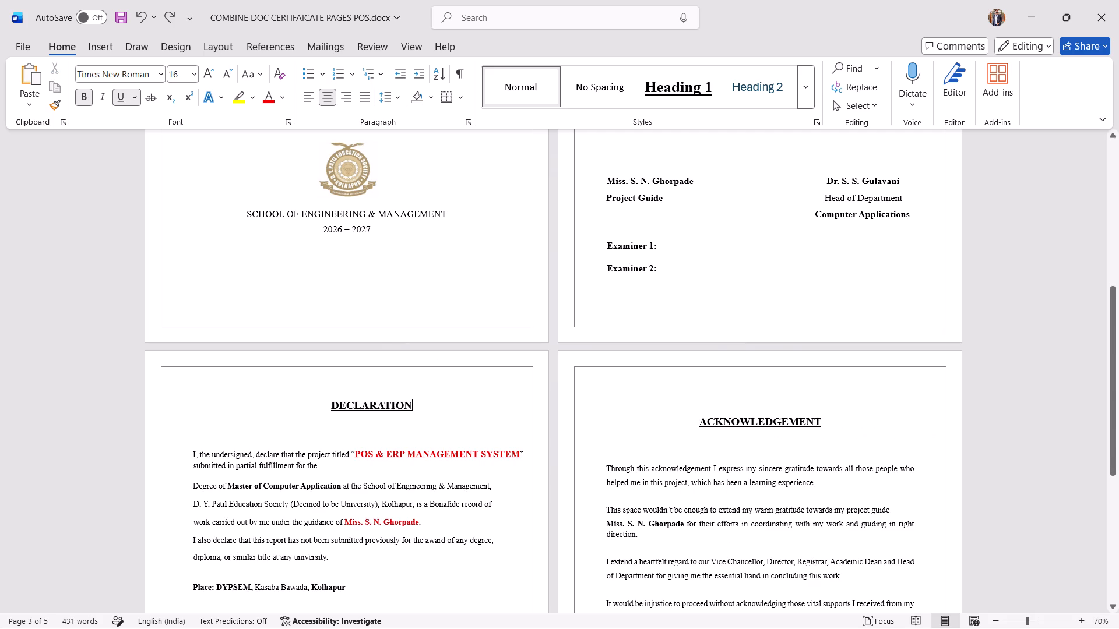
left_click_drag(375, 408, 326, 408)
key("BackSpace")
scroll(617, 401, "up", 5)
scroll(519, 430, "down", 4)
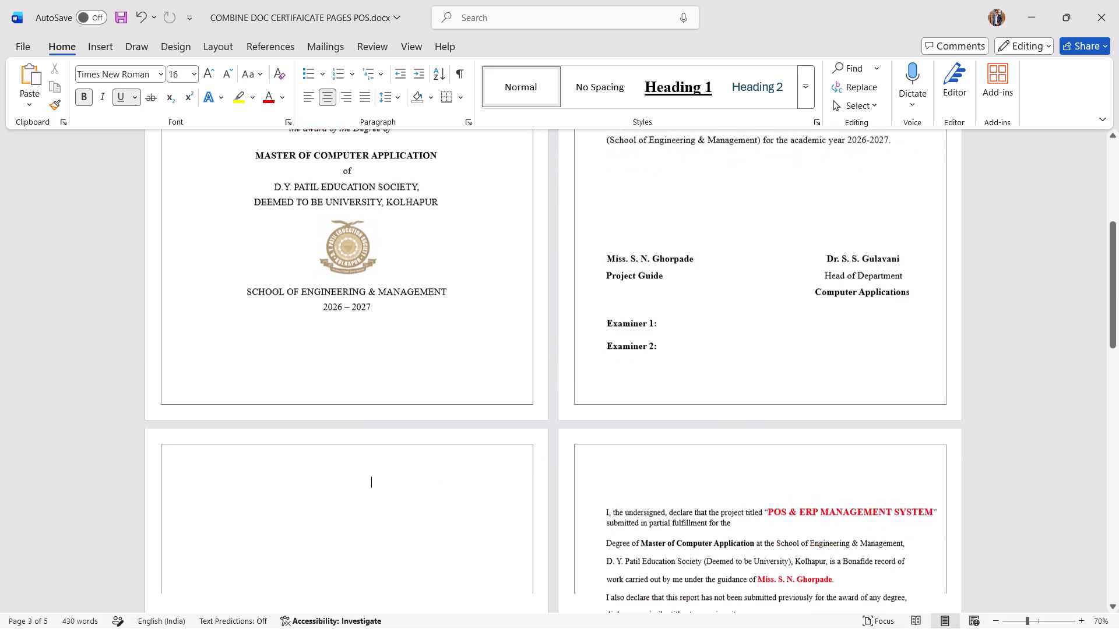
scroll(490, 443, "down", 2)
key("BackSpace")
key("BackSpace")
Paste the DECLARATION heading above the declaration text and add two line breaks after it.
left_click(371, 405)
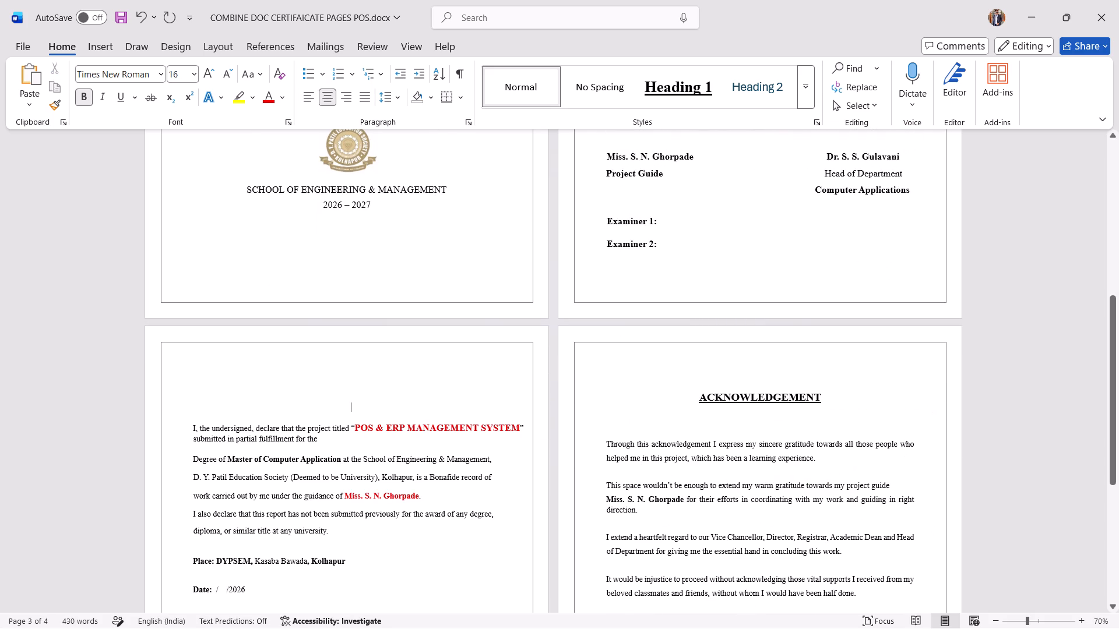
key("ctrl+v")
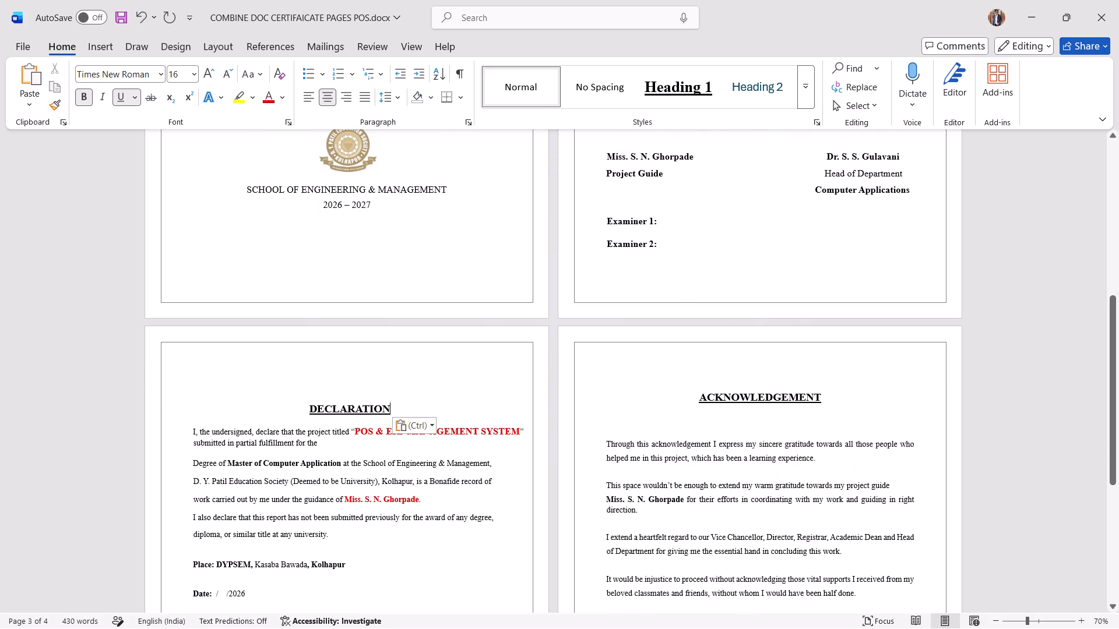
key("Return")
key("Return")
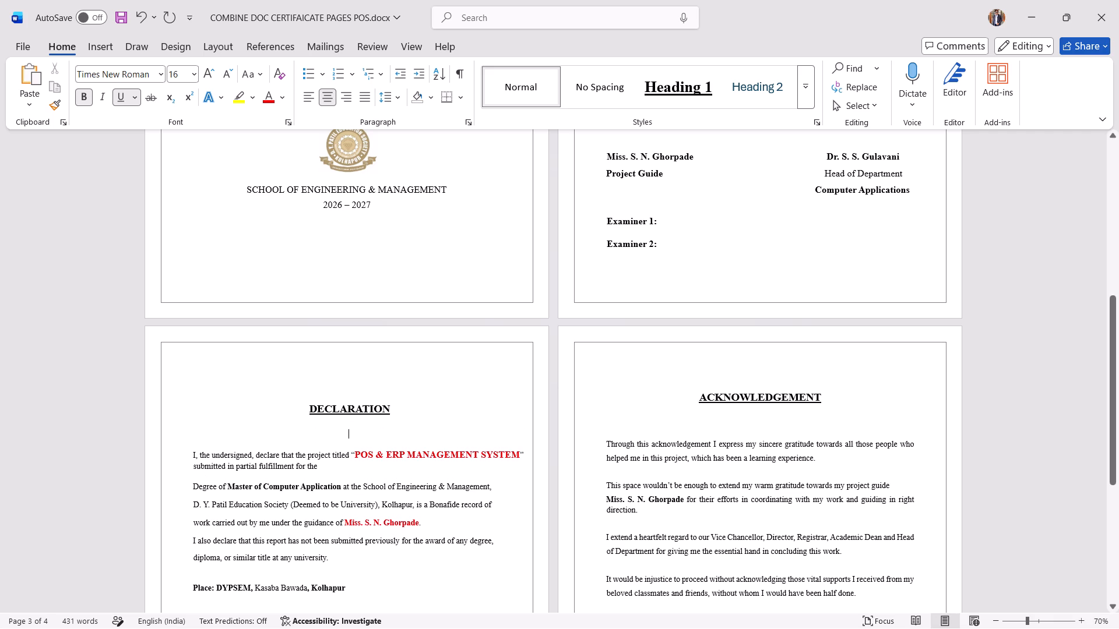
Delete the pasted DECLARATION heading and paste it again in the empty line above the declaration text.
left_click(325, 409)
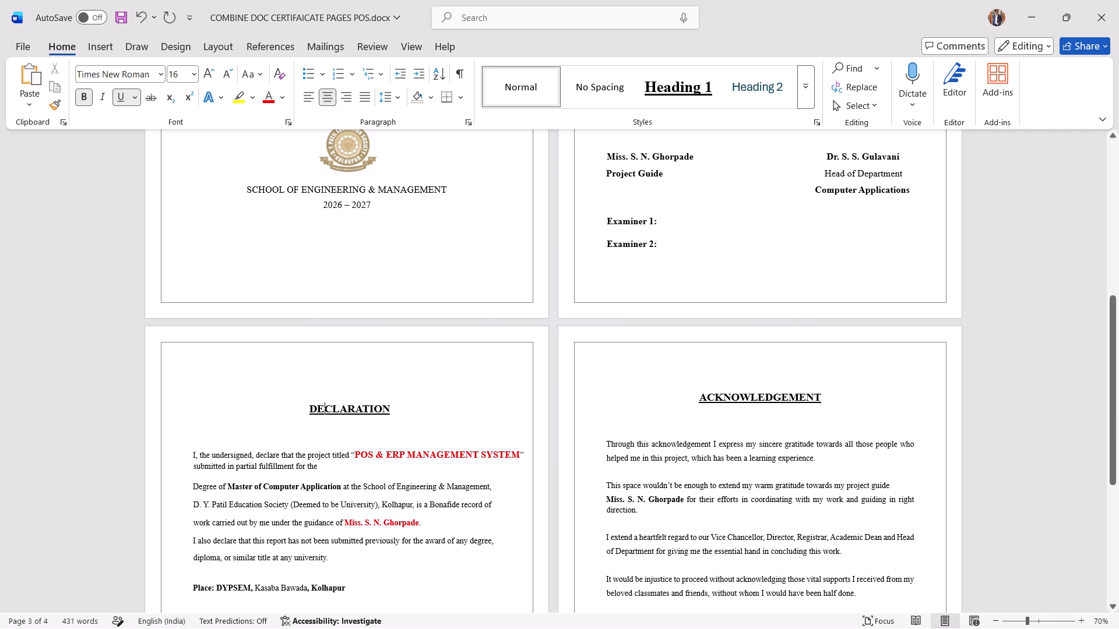
left_click(313, 401)
left_click_drag(386, 405, 379, 407)
left_click_drag(379, 407, 301, 415)
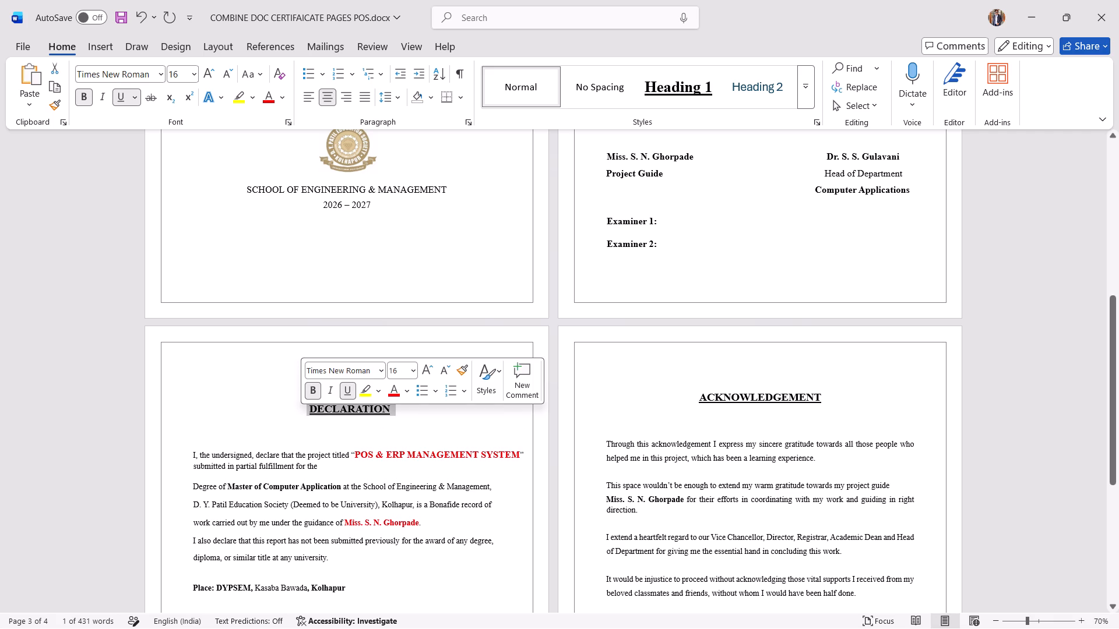
key("BackSpace")
left_click(352, 404)
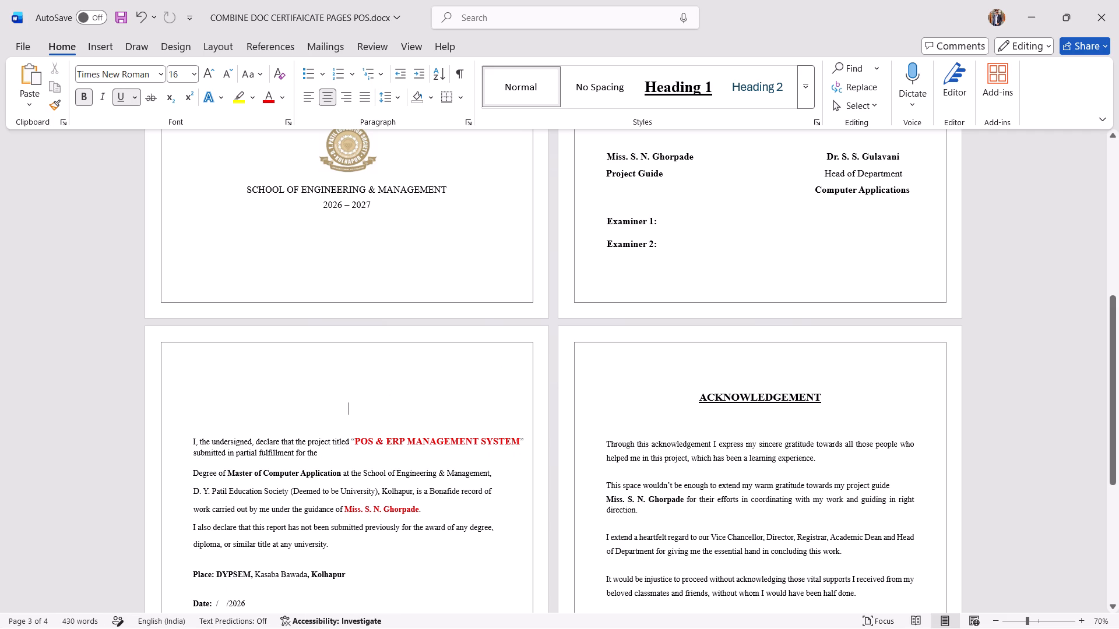
left_click(352, 398)
key("ctrl+v")
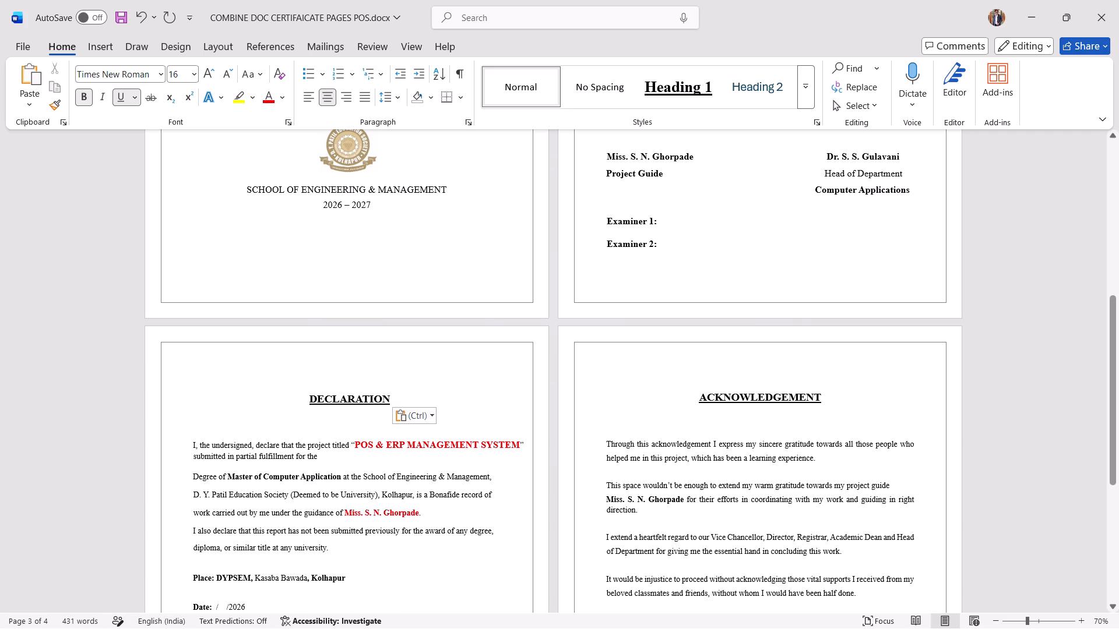
Examine the spacing below the DECLARATION heading and the overall layout of all the pages.
left_click(350, 430)
left_click(367, 398)
left_click(360, 432)
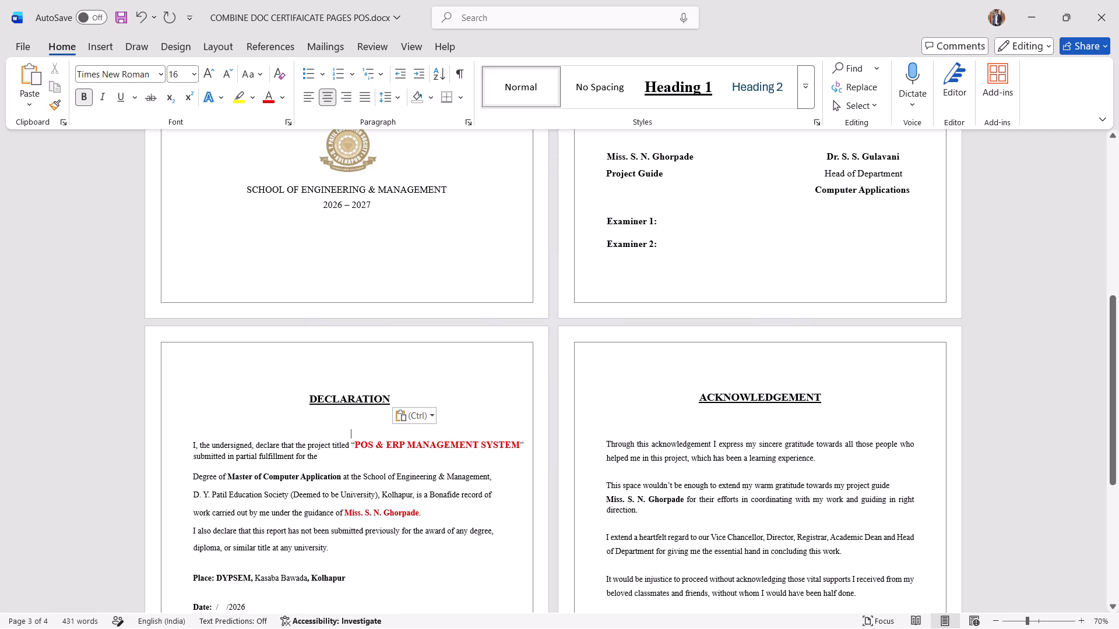
scroll(389, 453, "down", 3)
scroll(433, 453, "down", 5, "ctrl")
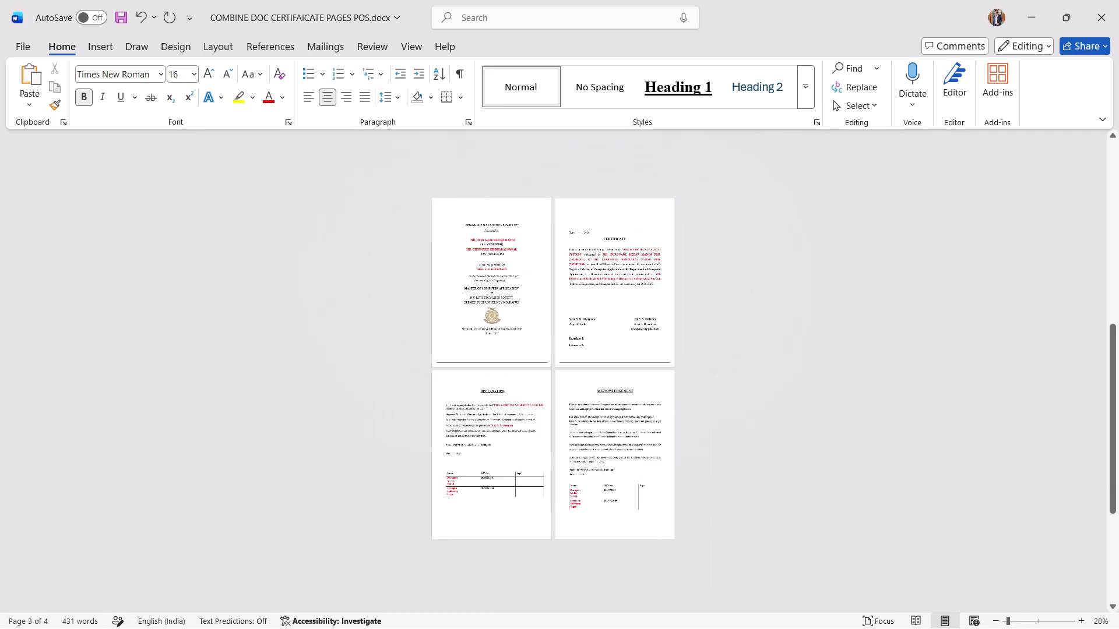
scroll(590, 411, "up", 5, "ctrl")
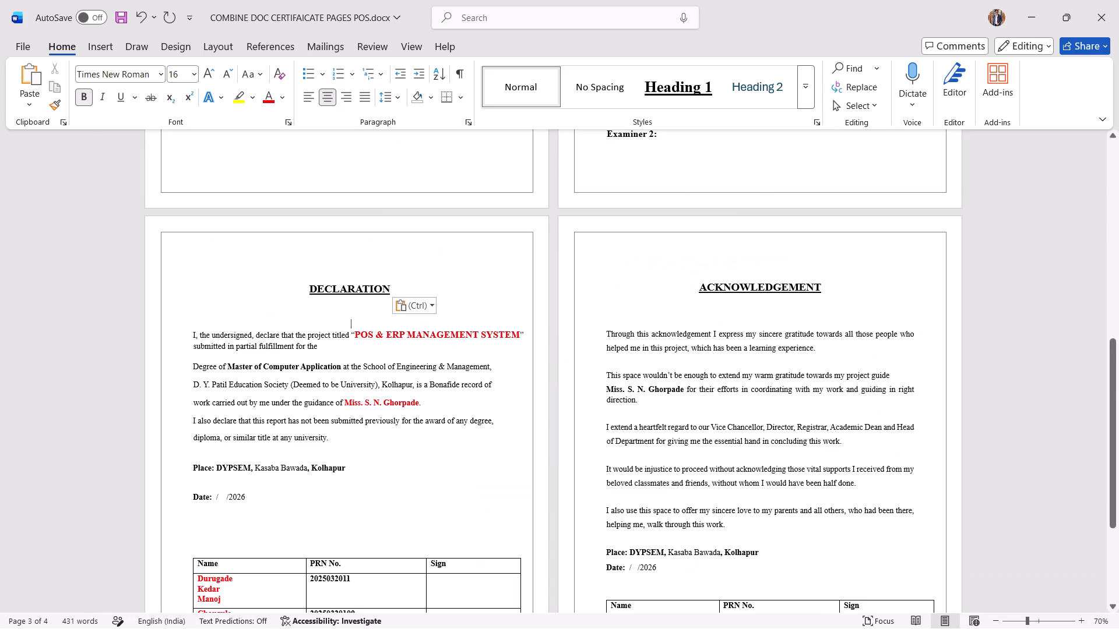
scroll(571, 404, "down", 2)
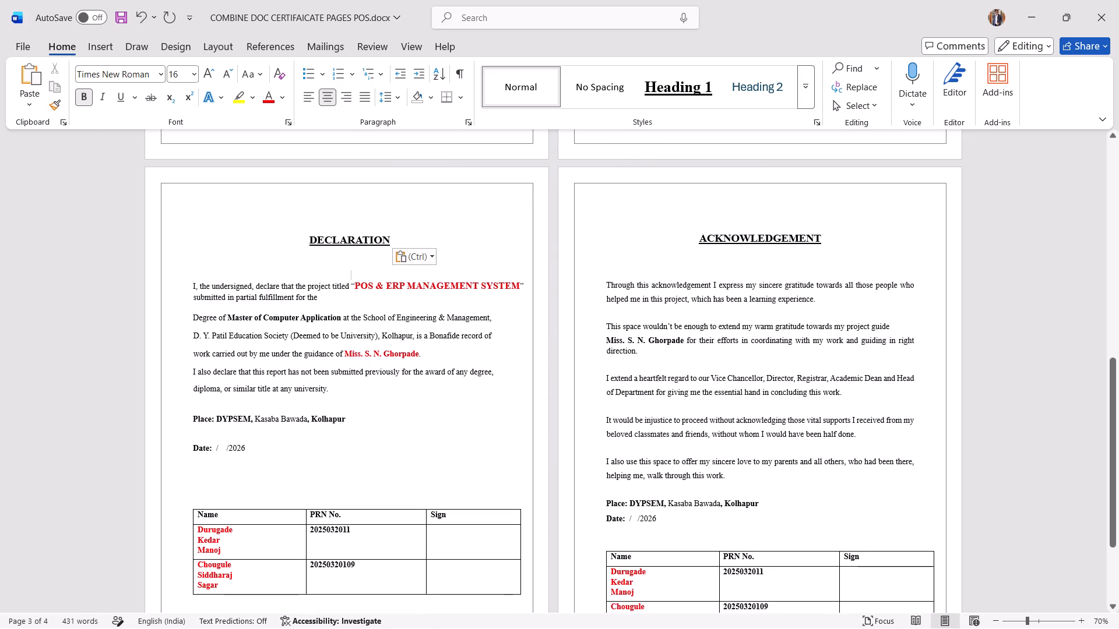
scroll(635, 414, "up", 20)
scroll(635, 414, "up", 9)
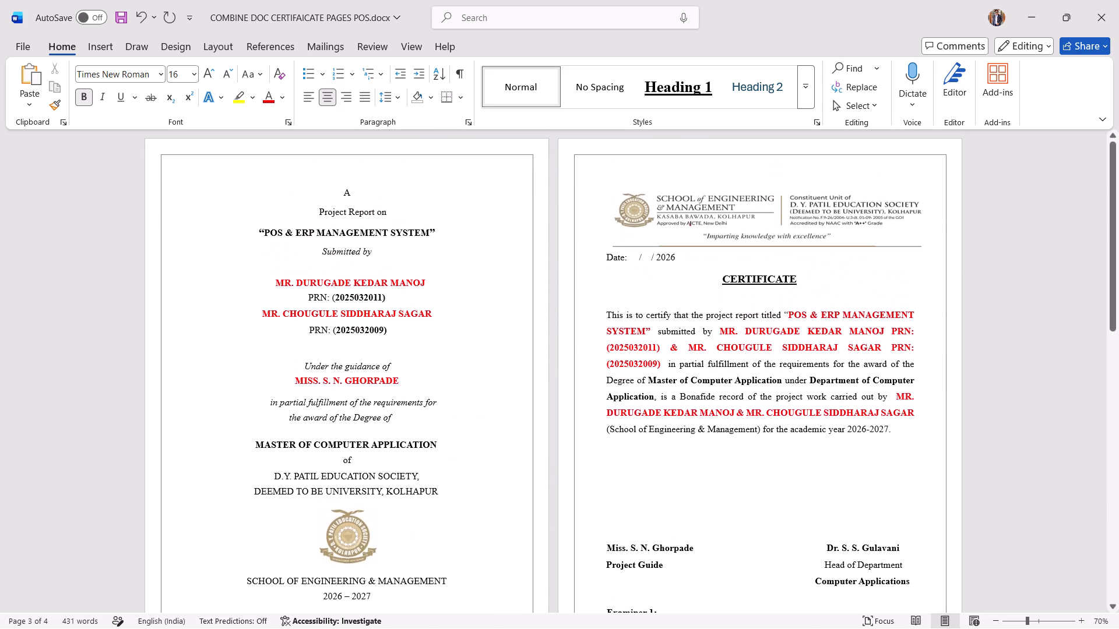
Save the document and export it as COMBINE DOC CERTIFAICATE PAGES POS.pdf in the All certificate pages folder.
key("ctrl+s")
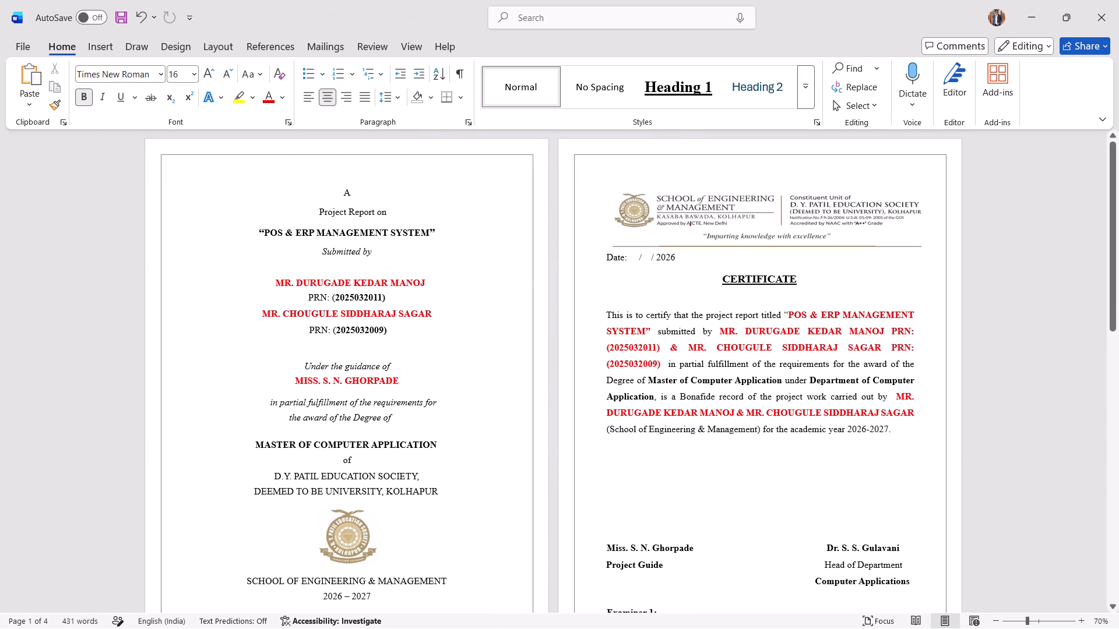
left_click(34, 55)
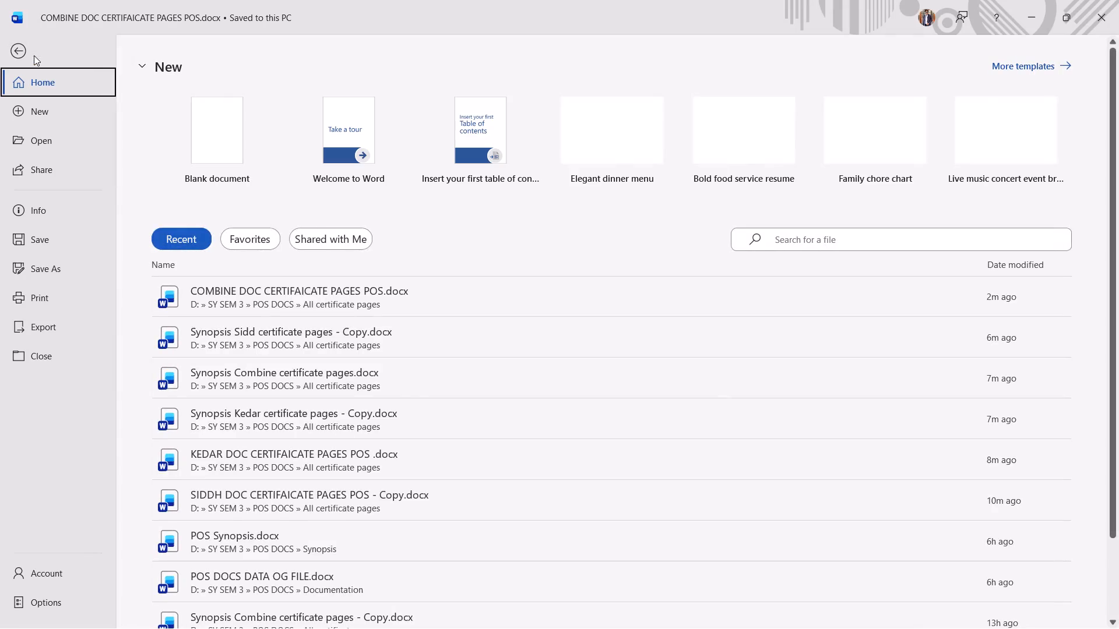
left_click(59, 271)
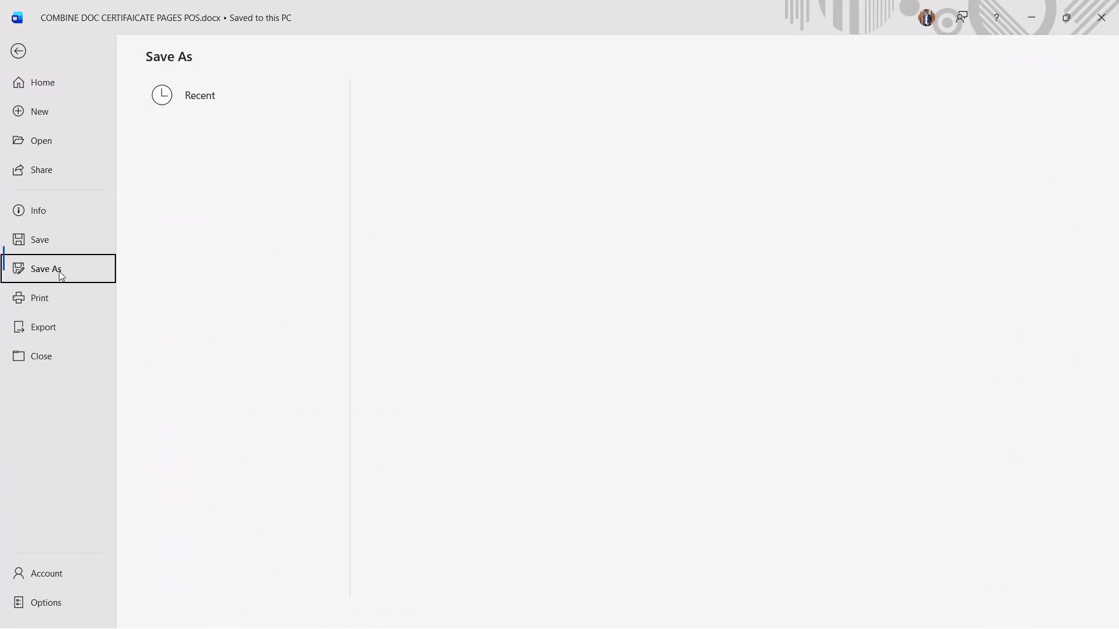
left_click(212, 342)
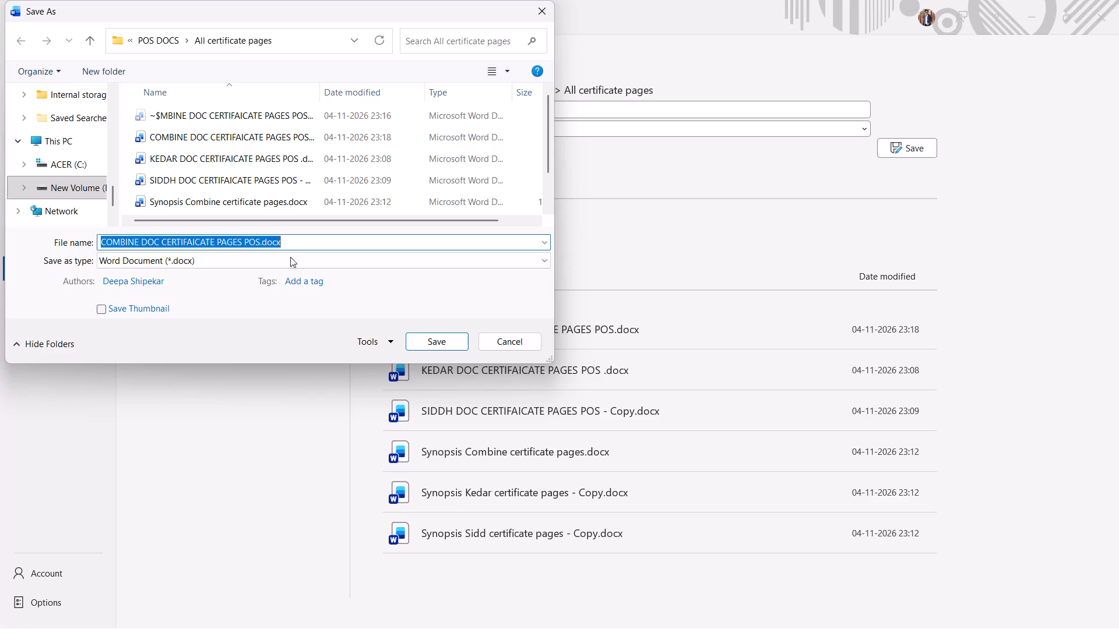
left_click(287, 263)
left_click(252, 340)
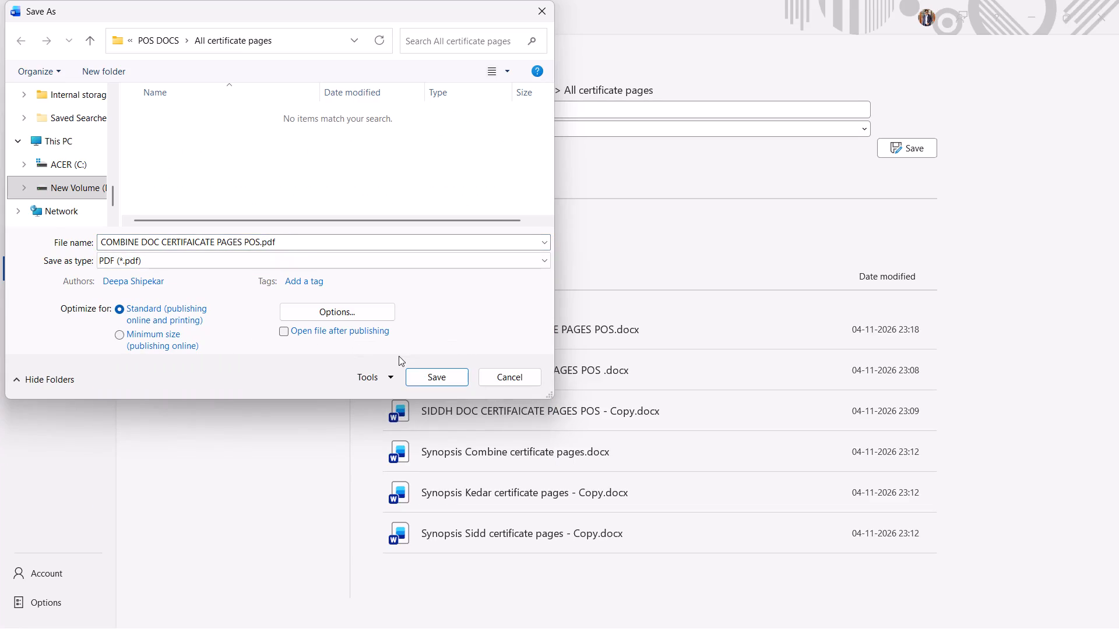
left_click(444, 379)
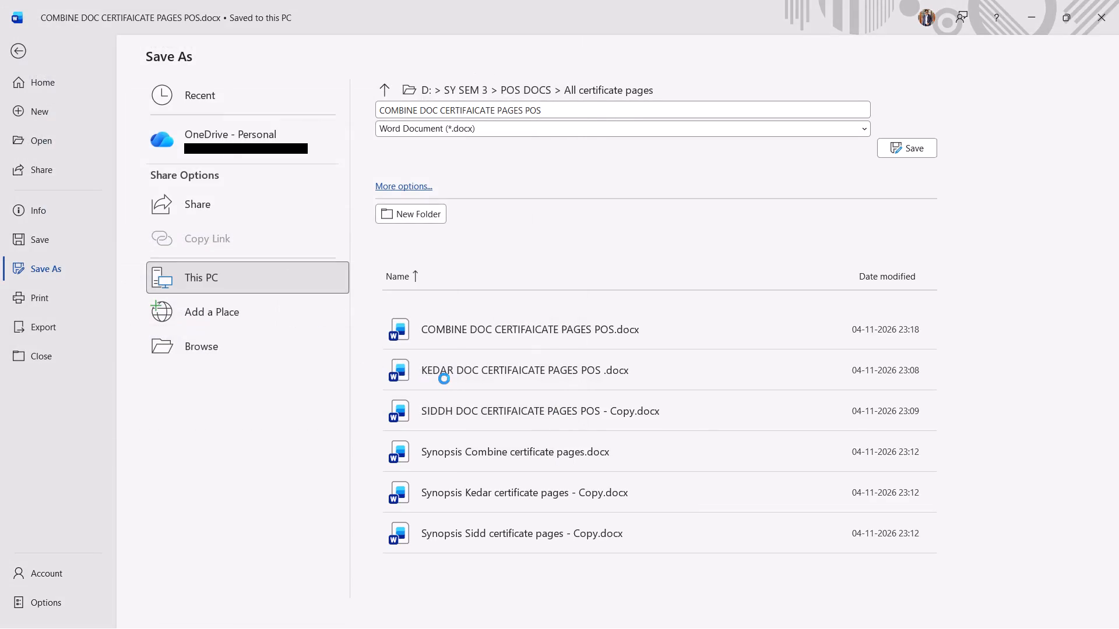
Switch to File Explorer, open the exported COMBINE DOC CERTIFAICATE PAGES POS PDF to examine its pages, and close it.
left_click(671, 614)
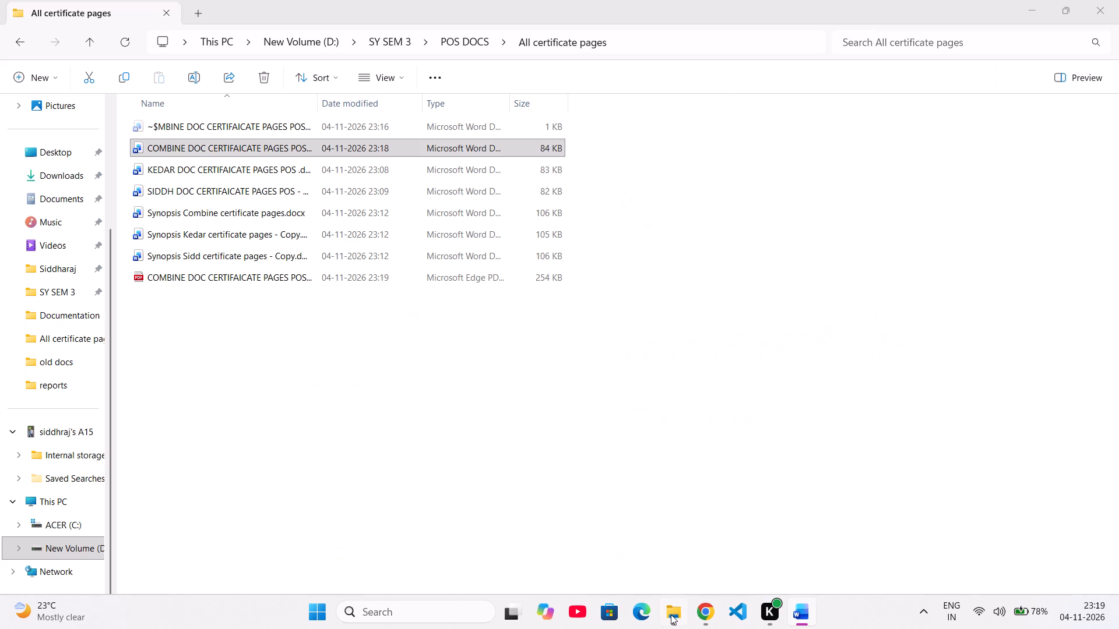
double_click(269, 282)
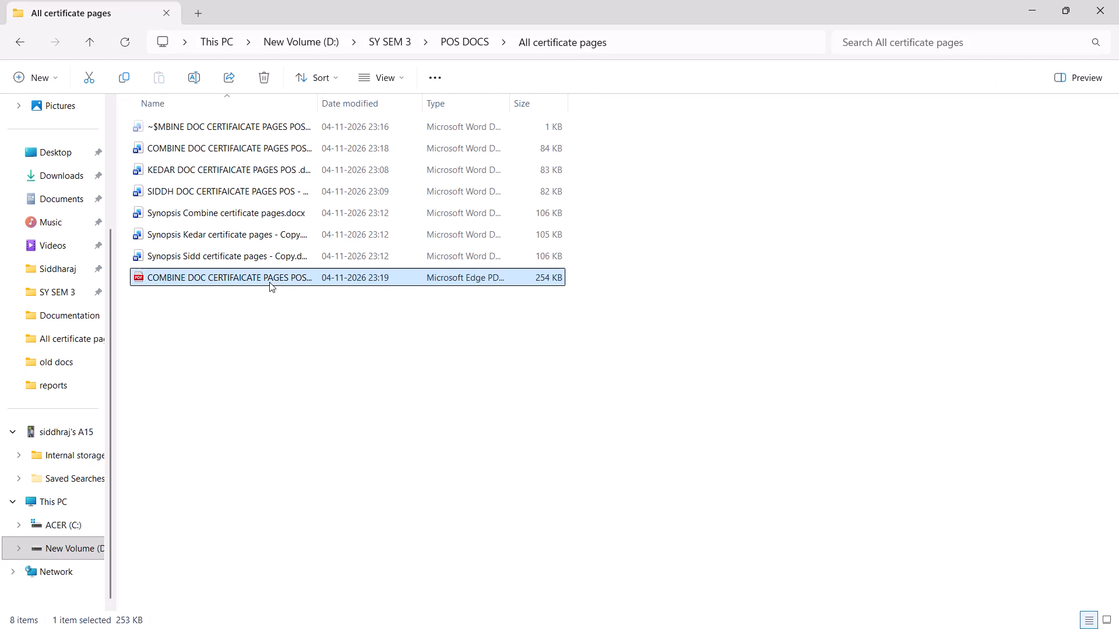
scroll(449, 331, "down", 5)
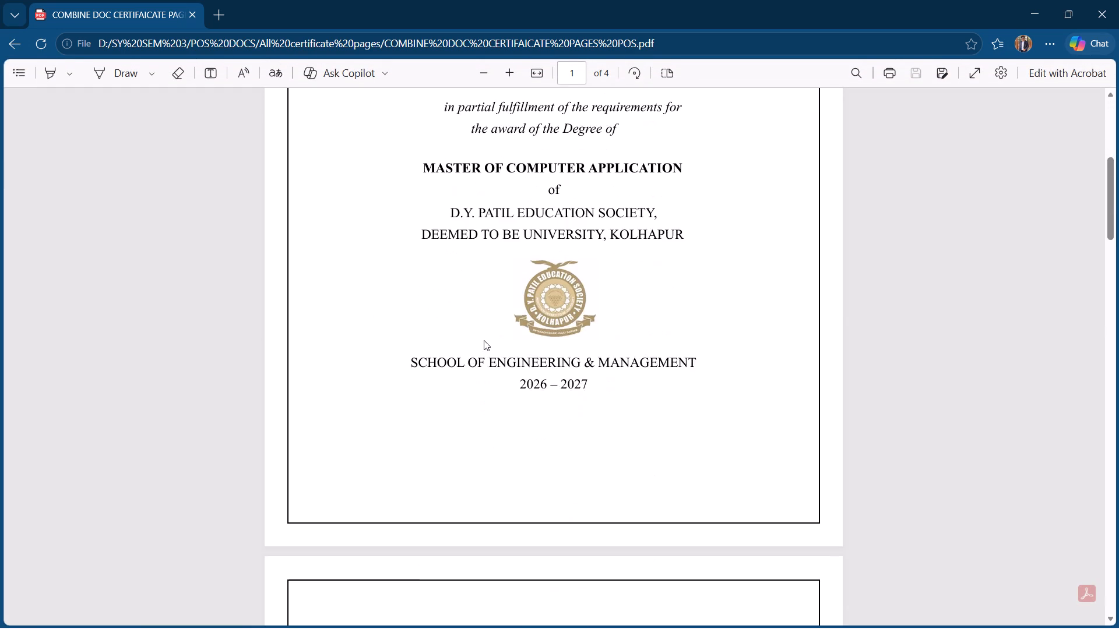
scroll(484, 341, "up", 2)
scroll(484, 341, "down", 5, "ctrl")
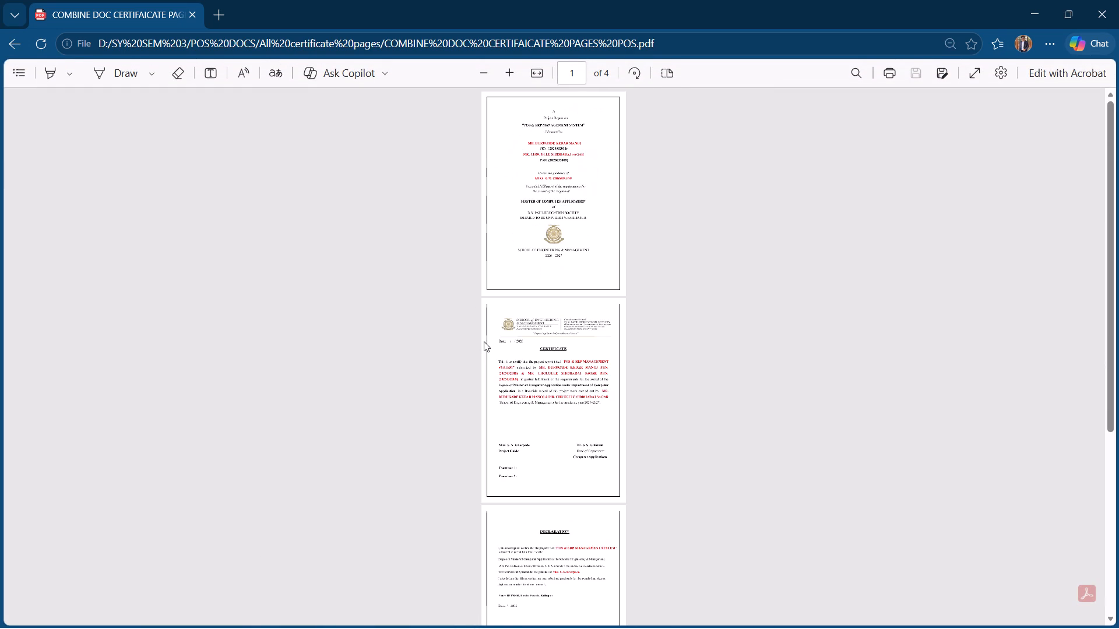
scroll(606, 314, "up", 3, "ctrl")
scroll(608, 314, "up", 7)
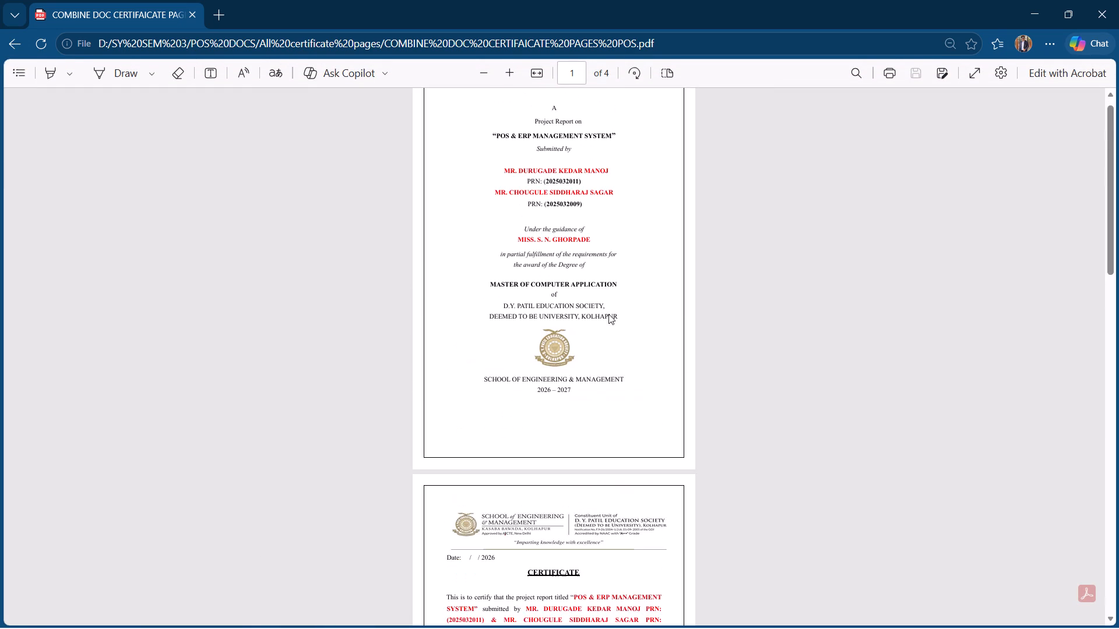
scroll(608, 314, "down", 10)
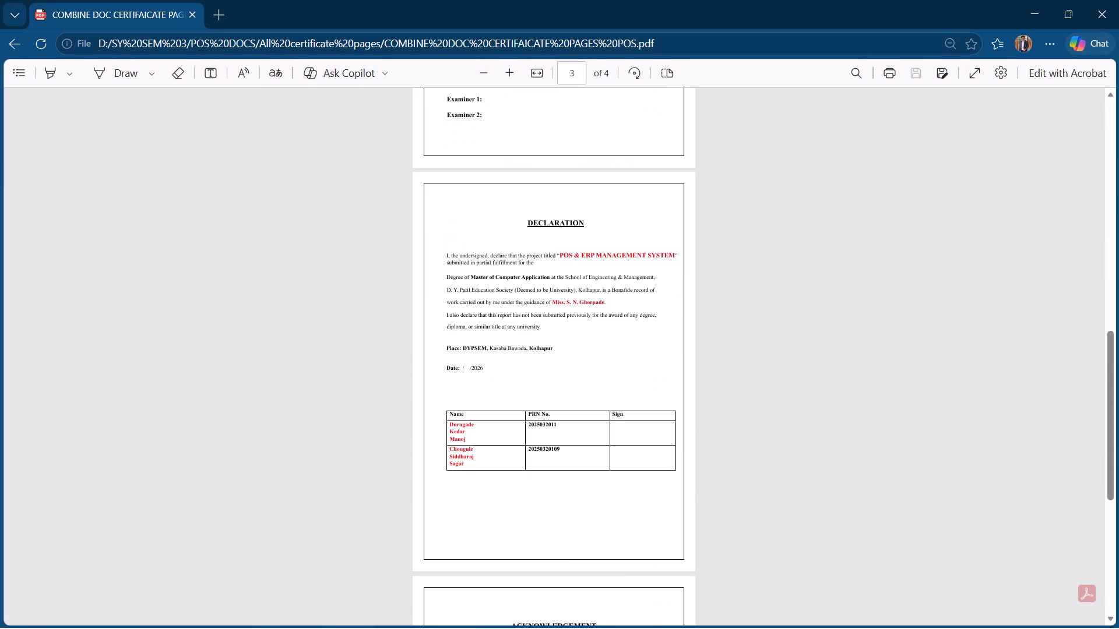
scroll(610, 313, "down", 6)
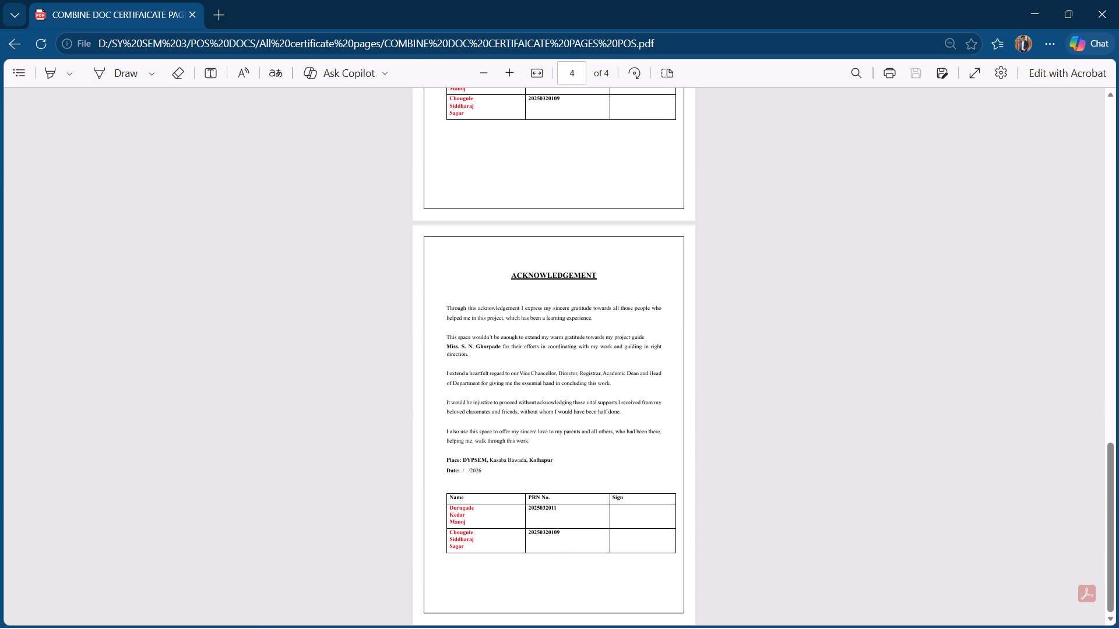
scroll(610, 313, "down", 1)
scroll(610, 313, "up", 14)
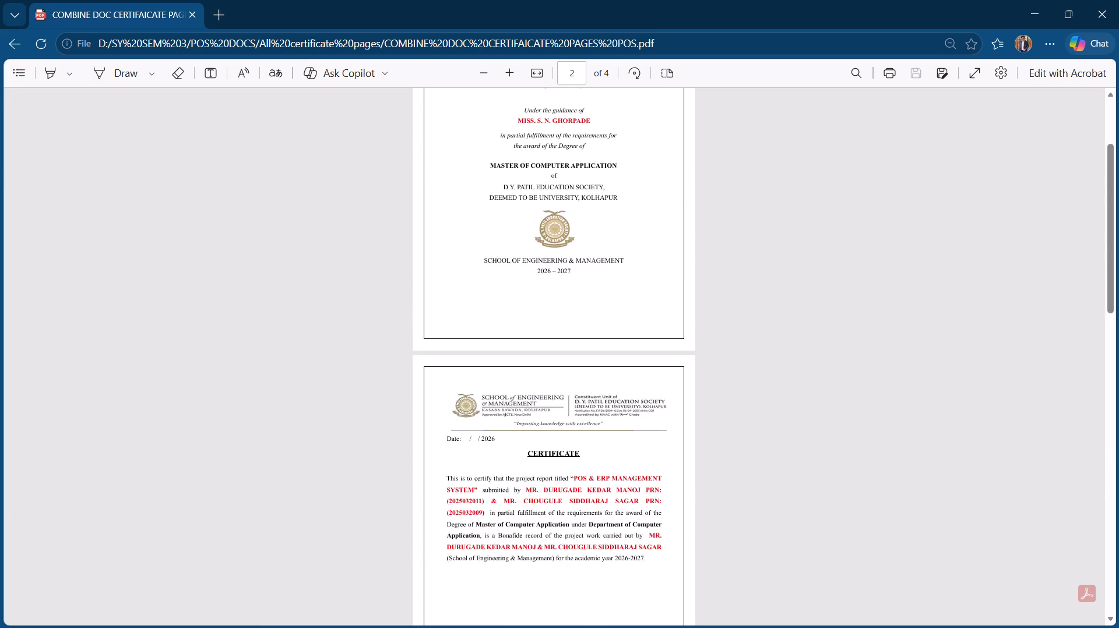
scroll(610, 313, "up", 5)
left_click(1118, 0)
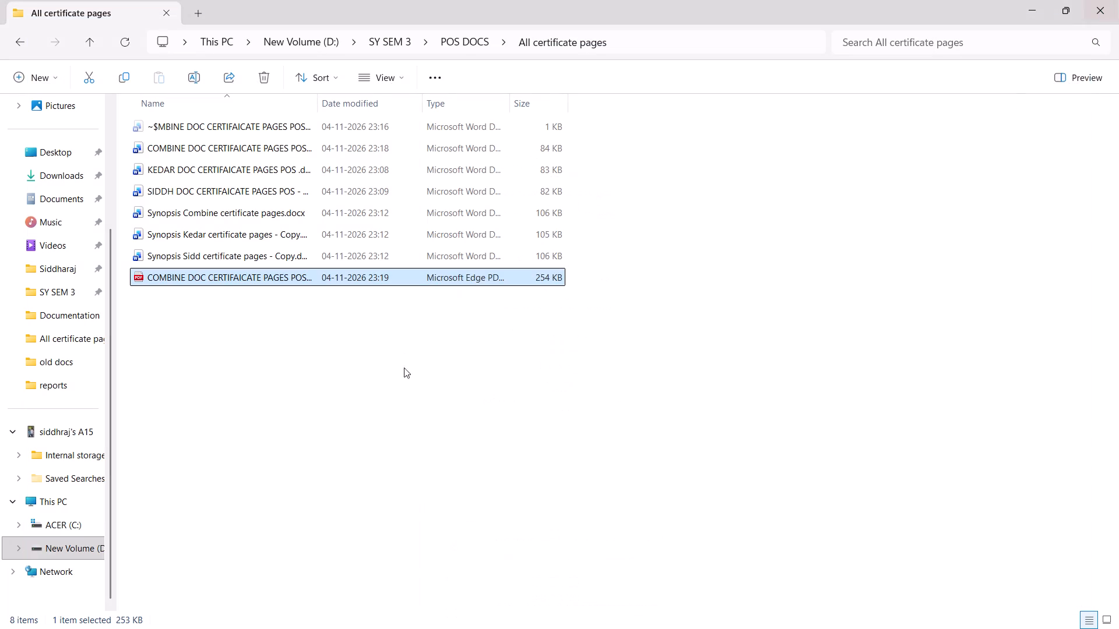
Close the combined certificate document and open KEDAR DOC CERTIFAICATE PAGES POS .docx from the All certificate pages folder.
left_click(404, 376)
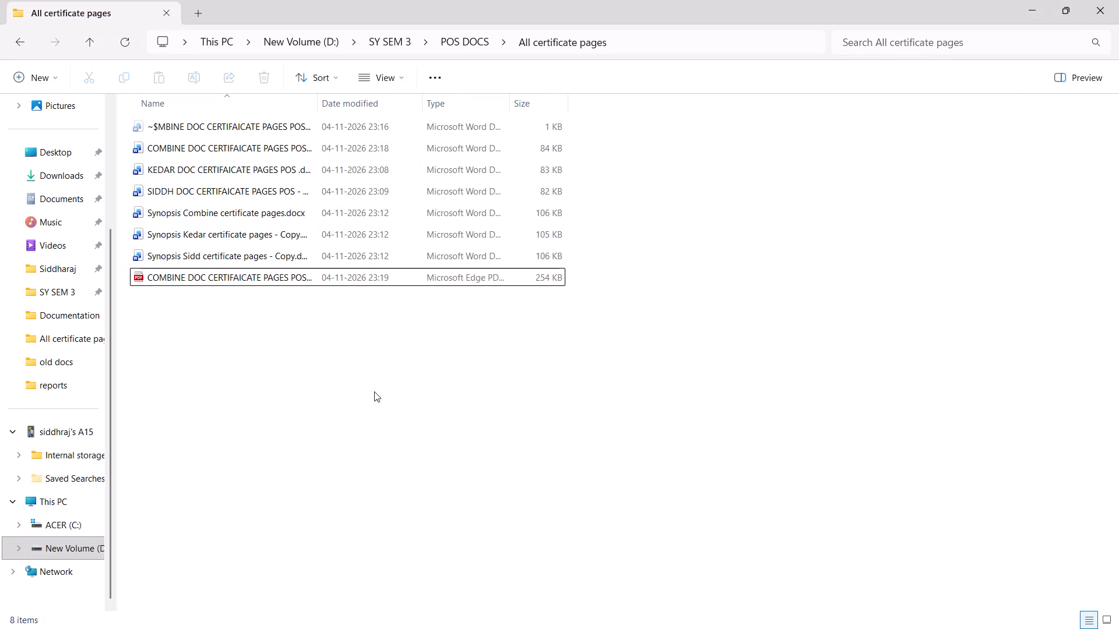
right_click(791, 611)
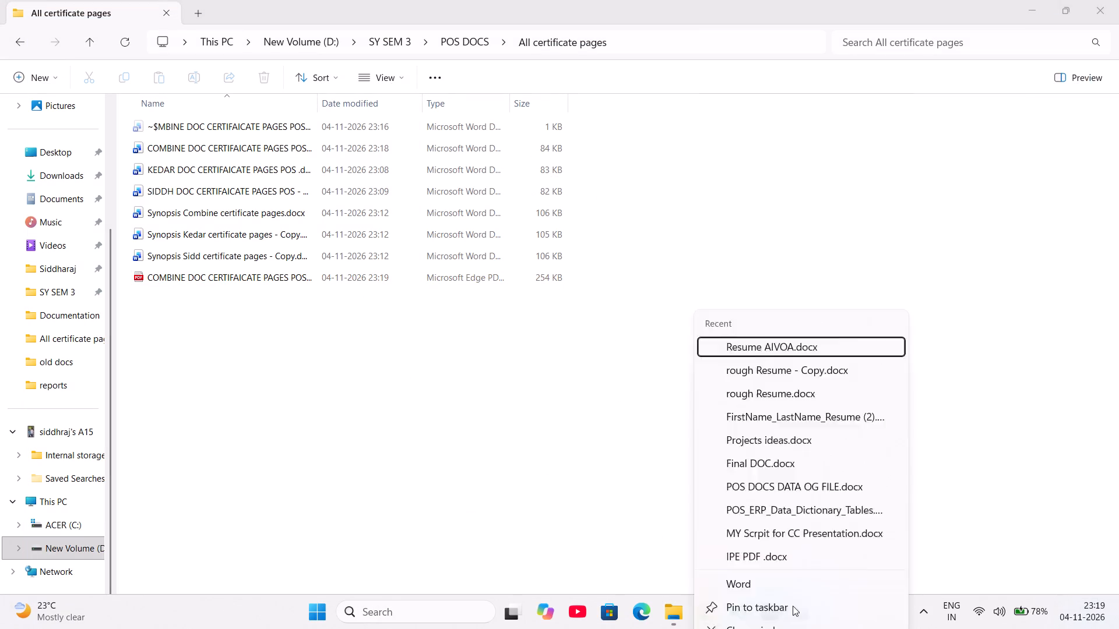
left_click(795, 571)
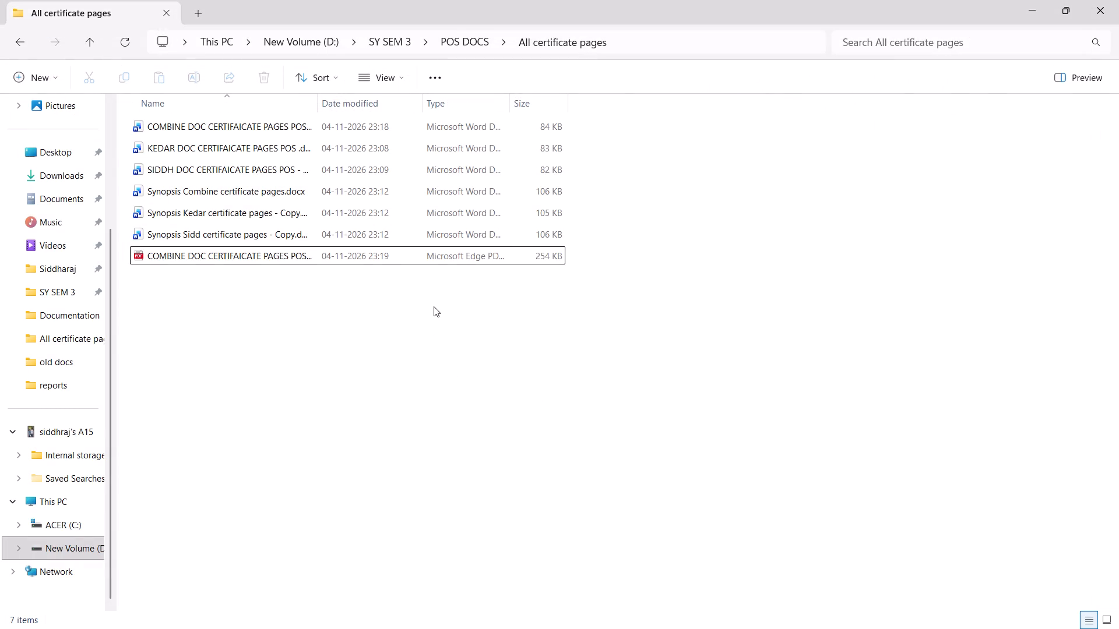
double_click(235, 154)
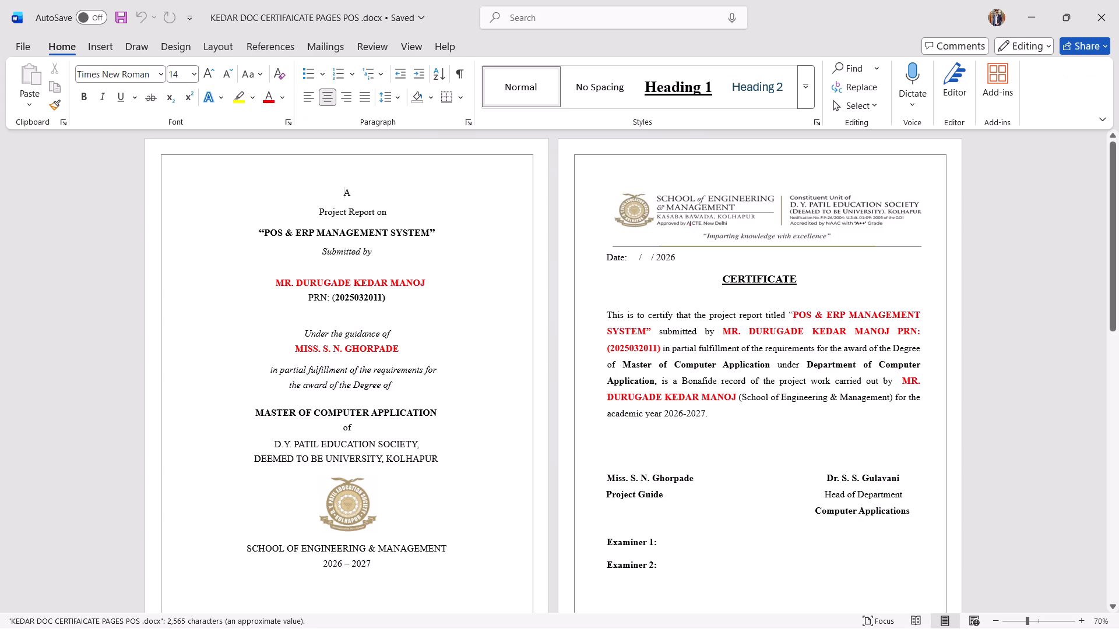
Examine the layout of the title, certificate, declaration and acknowledgement pages in the KEDAR document.
left_click_drag(716, 423, 668, 376)
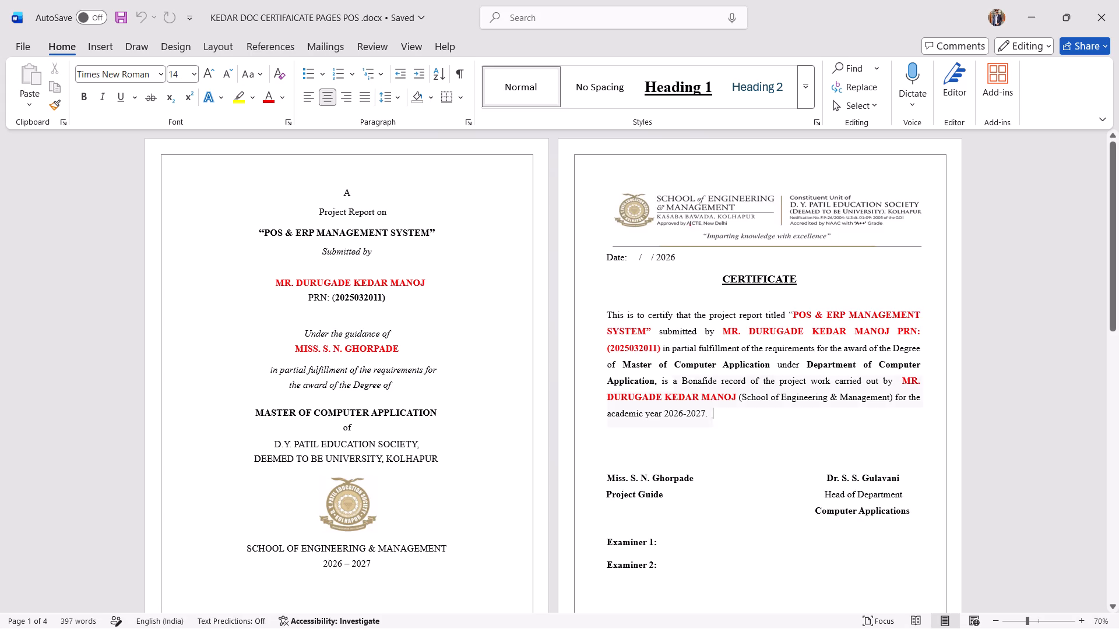
left_click_drag(668, 376, 620, 317)
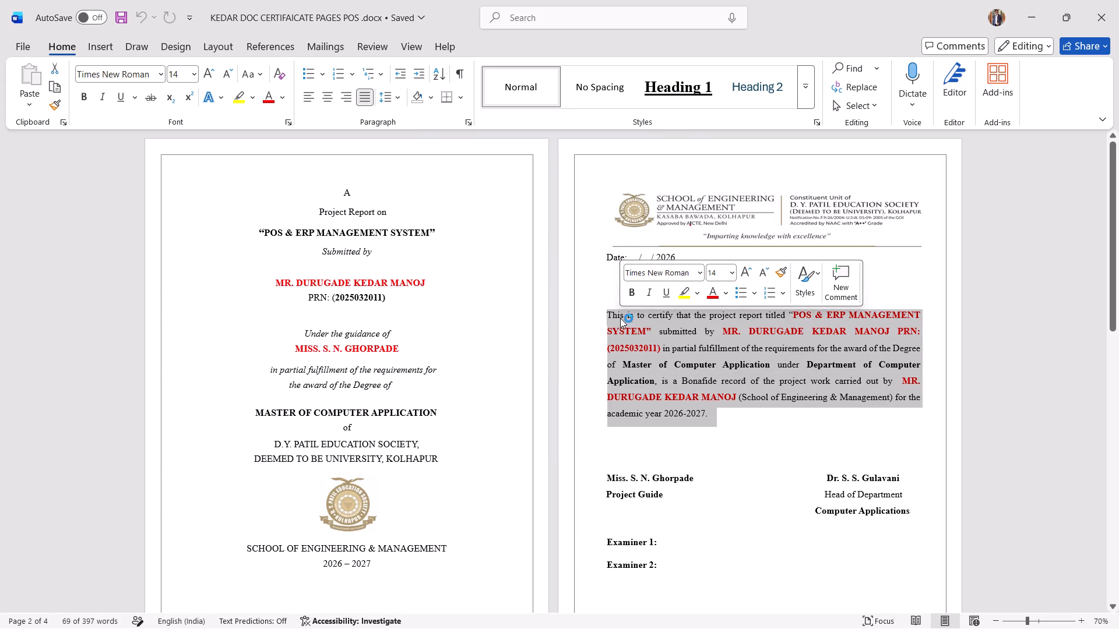
left_click(650, 359)
left_click(390, 427)
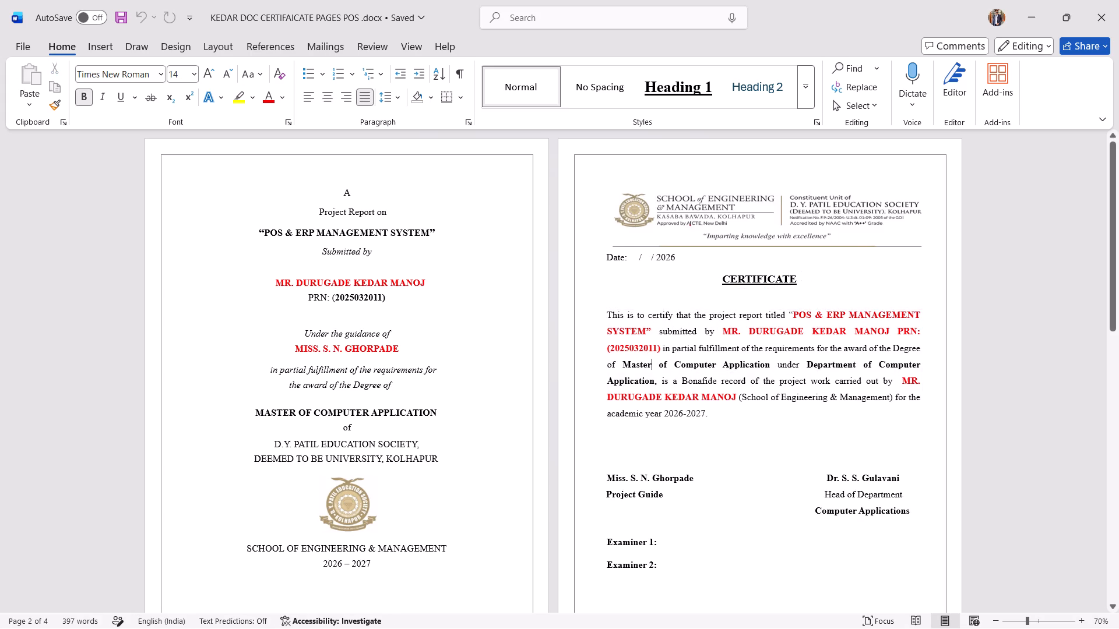
left_click(386, 451)
left_click(383, 404)
left_click(365, 359)
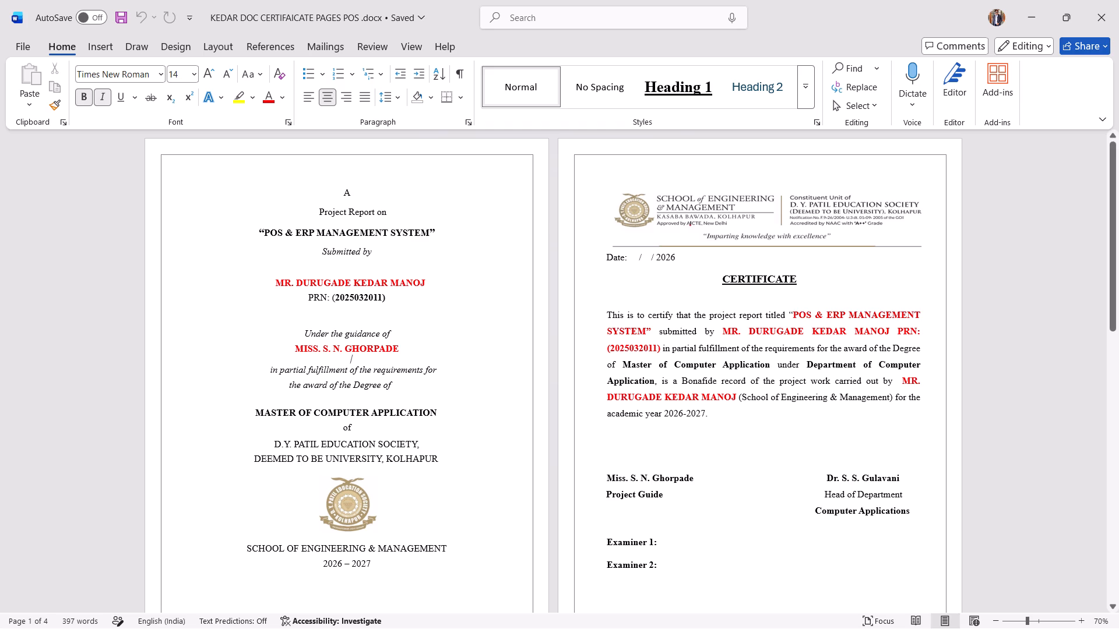
left_click(361, 372)
left_click(738, 400)
scroll(713, 419, "down", 4)
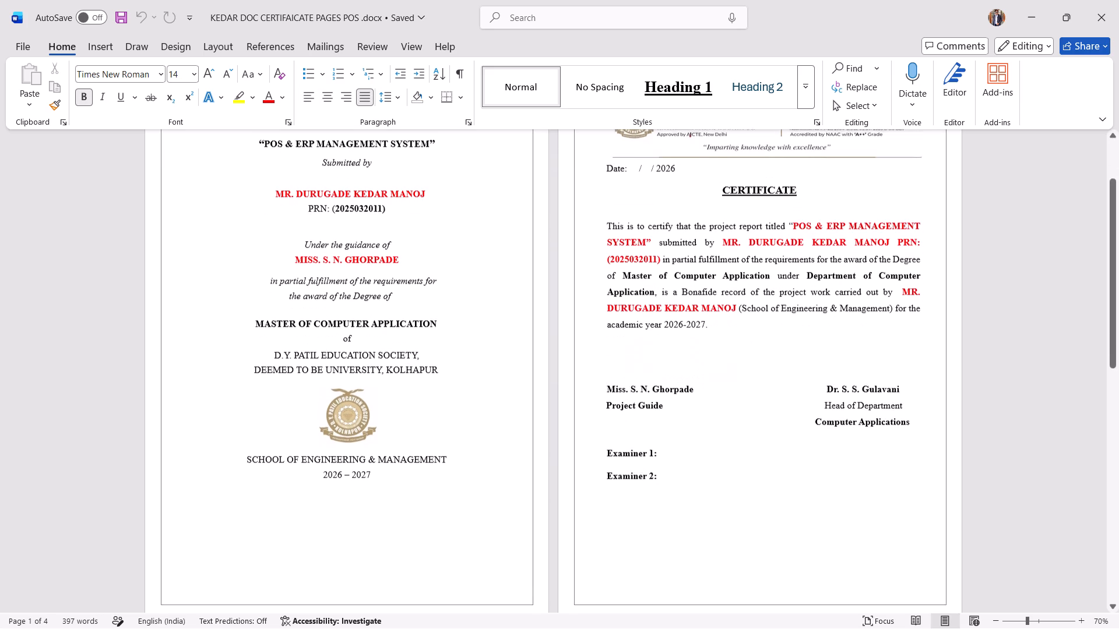
scroll(713, 418, "up", 4)
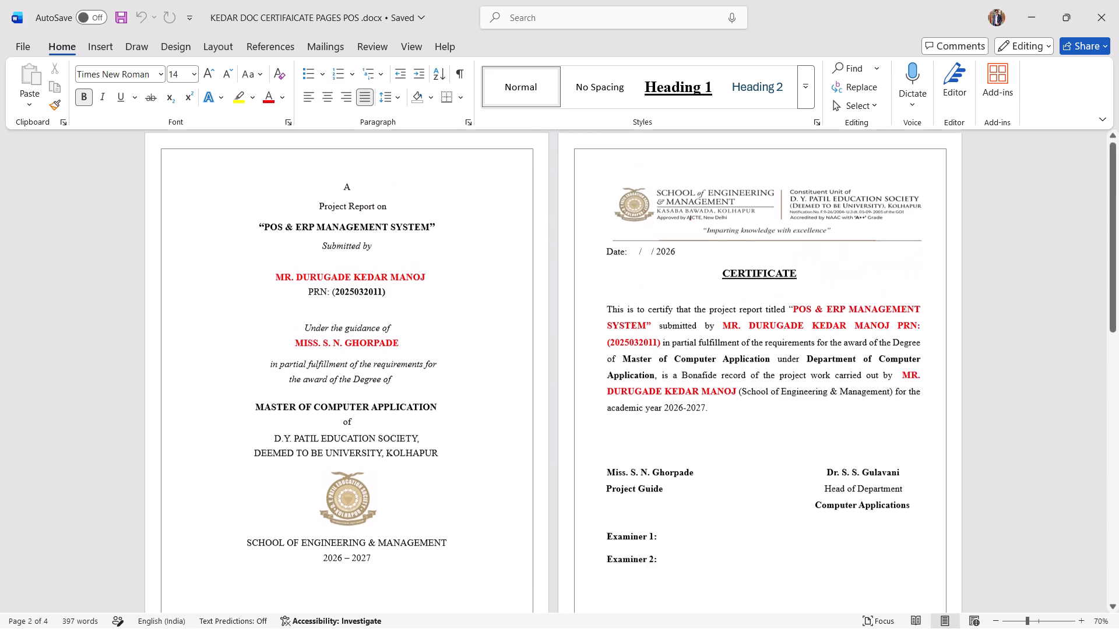
scroll(711, 423, "down", 4)
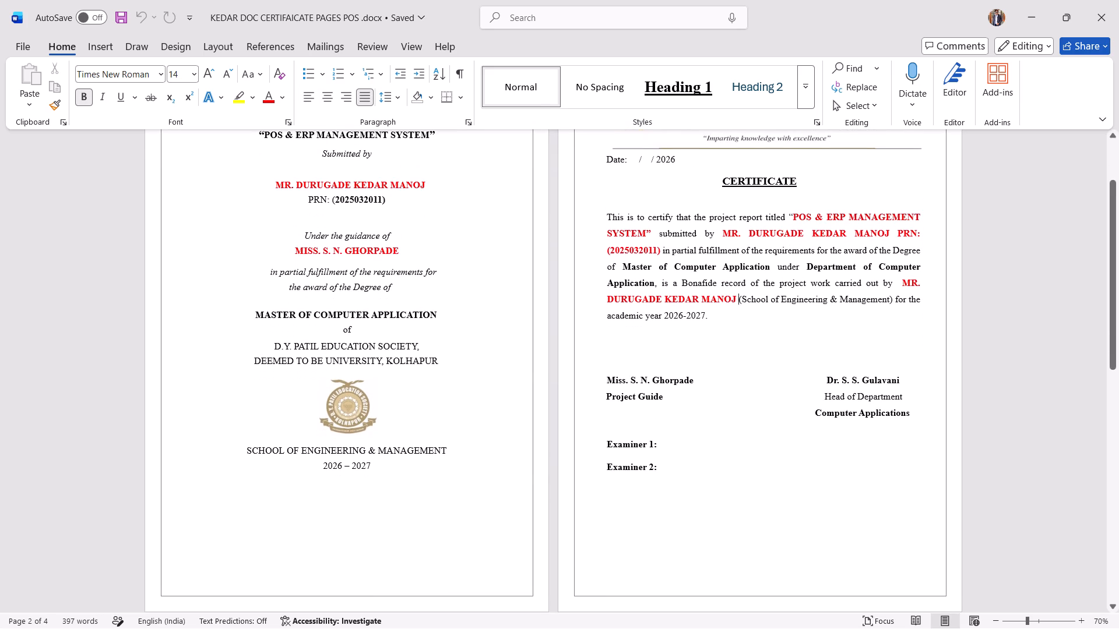
scroll(711, 423, "down", 5)
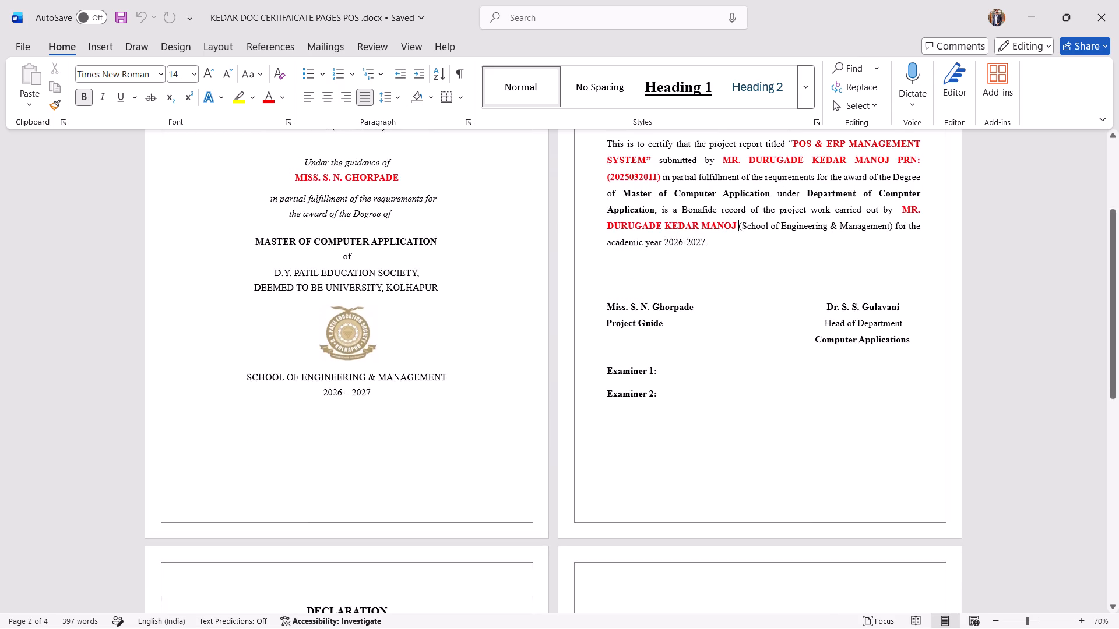
scroll(711, 423, "down", 8)
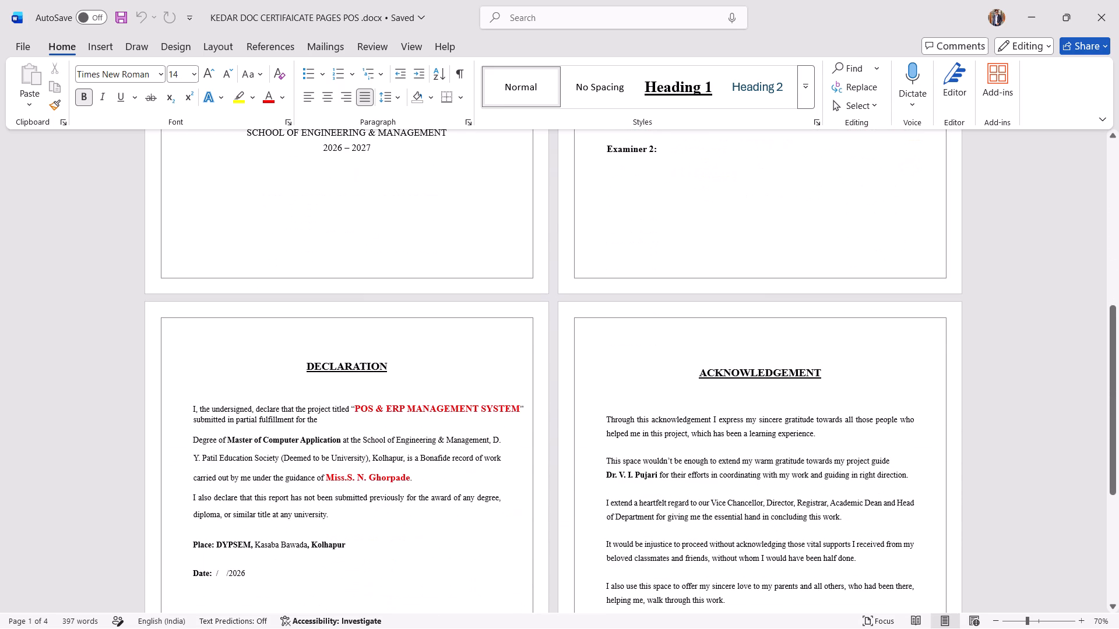
scroll(695, 428, "down", 7)
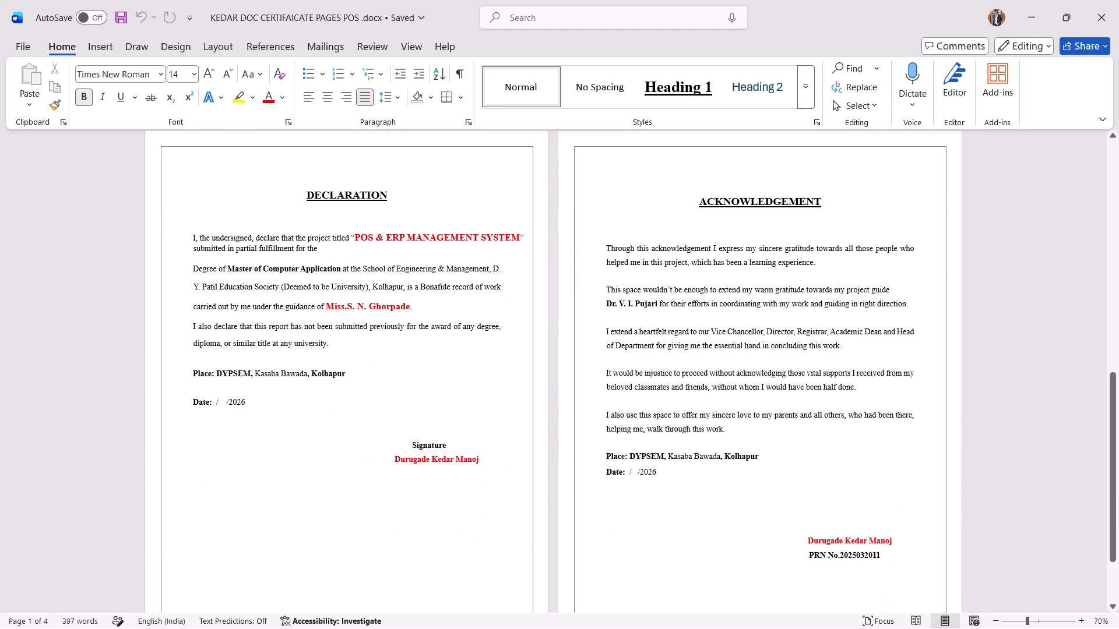
scroll(695, 422, "up", 5)
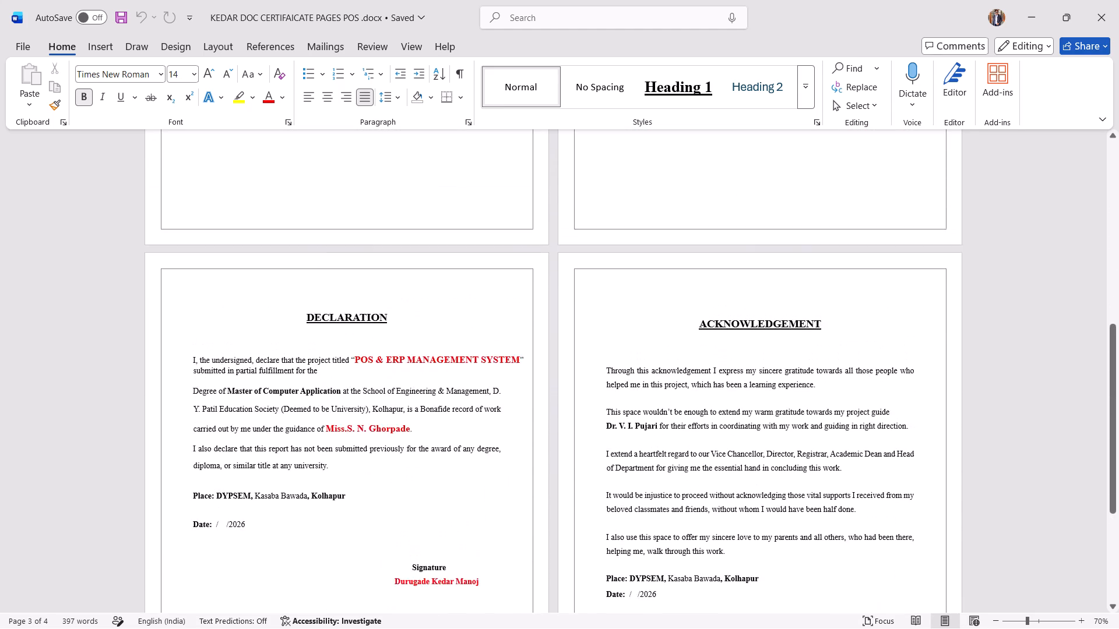
scroll(695, 421, "up", 6)
scroll(696, 327, "up", 6)
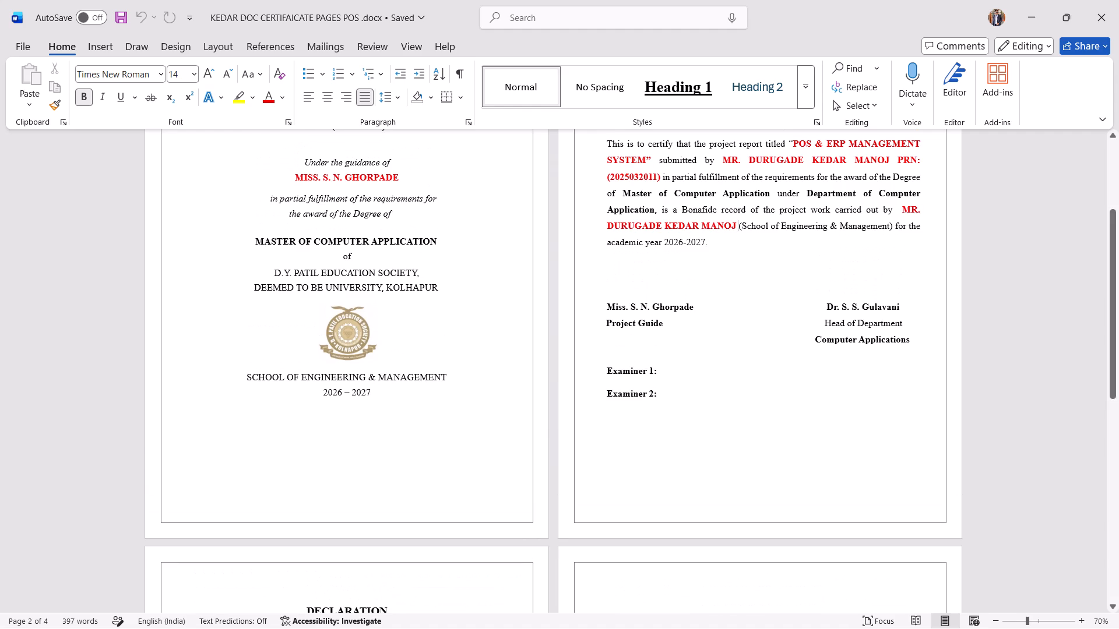
scroll(709, 370, "down", 2, "ctrl")
scroll(613, 374, "up", 10)
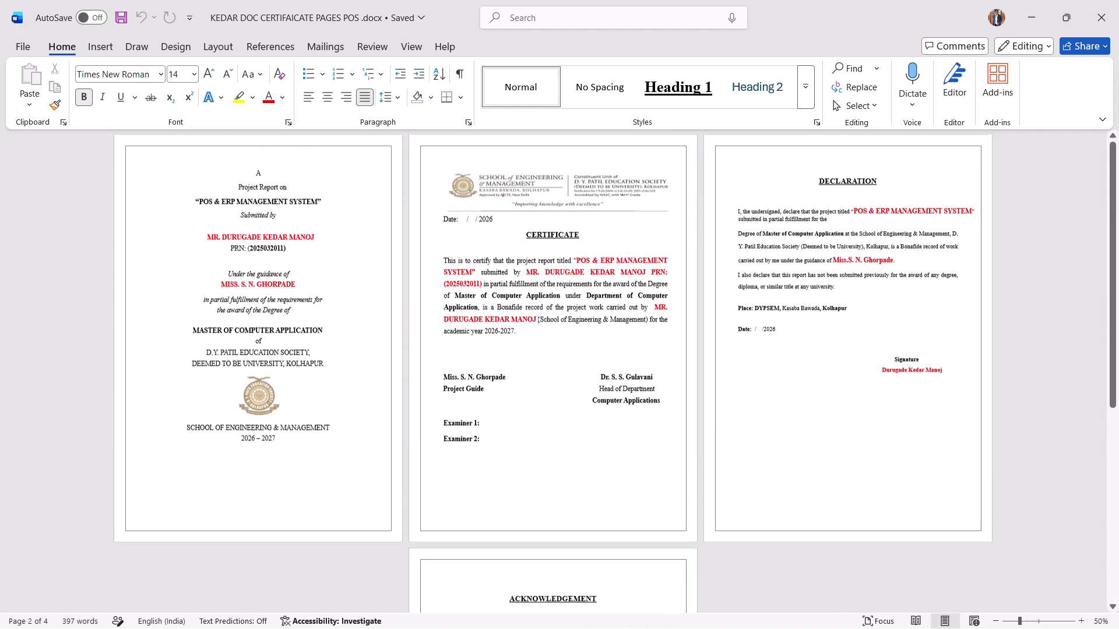
Add two empty lines above the project guide and head of department signature block on the certificate page.
left_click(526, 365)
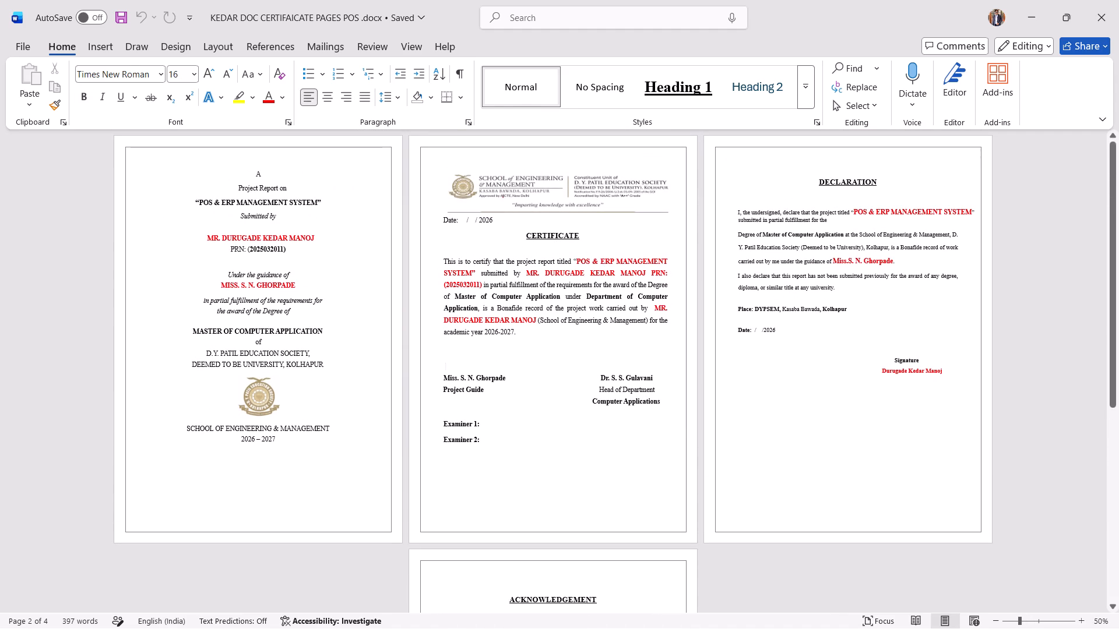
key("Return")
key("Return")
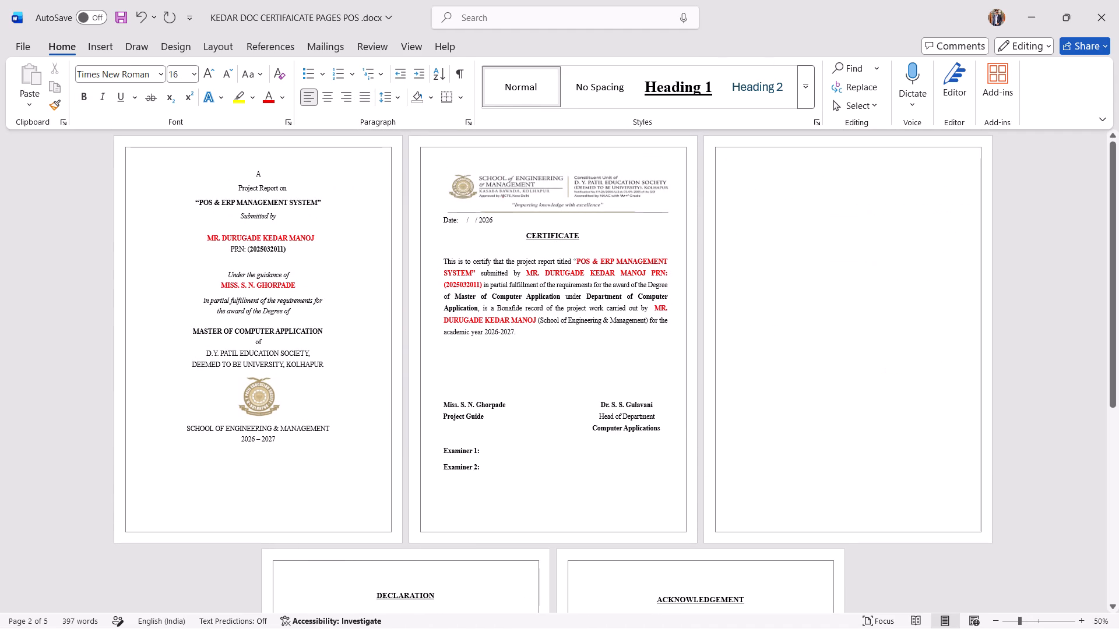
Remove the blank page after the certificate page by deleting the empty lines before the DECLARATION heading.
scroll(838, 390, "up", 2)
scroll(823, 366, "down", 1)
left_click(788, 380)
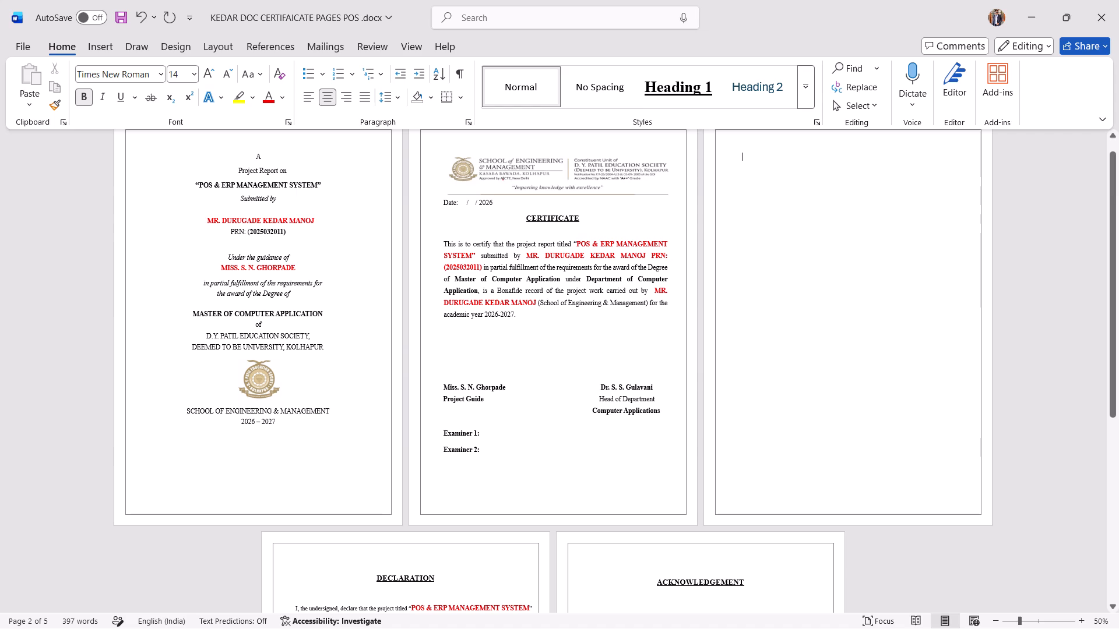
key("Delete")
scroll(814, 256, "up", 4)
left_click(818, 293)
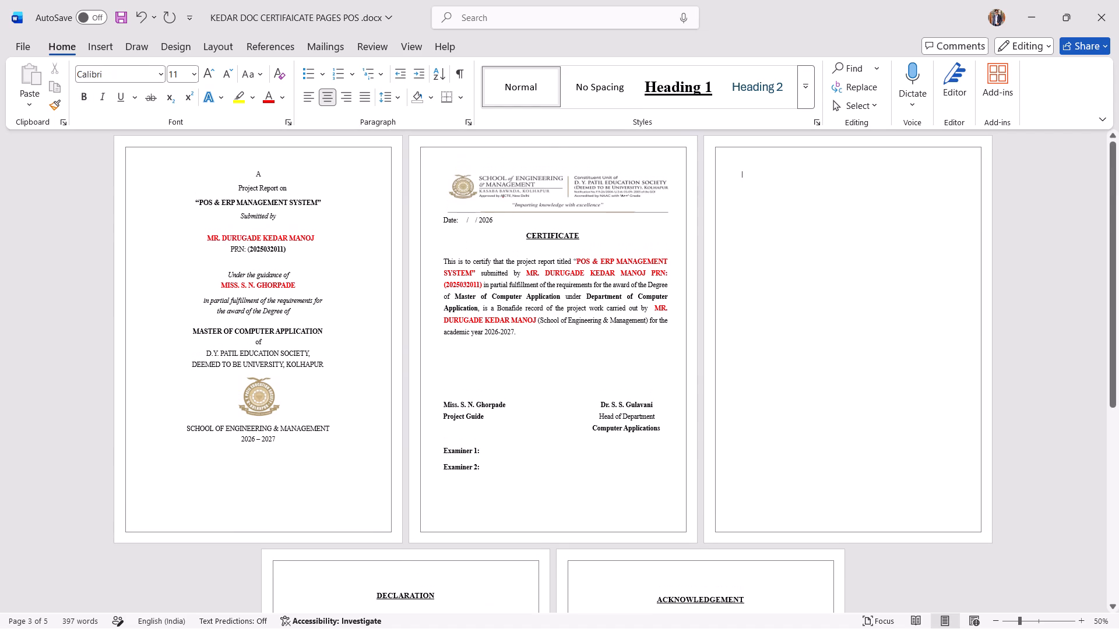
left_click_drag(866, 377, 718, 157)
key("Delete")
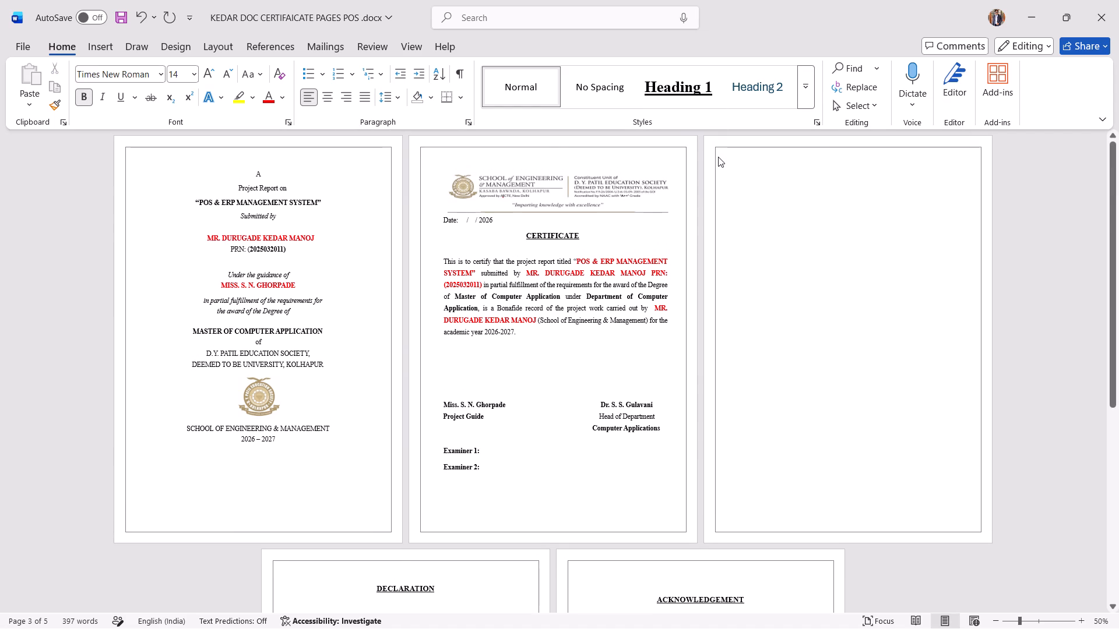
key("Delete")
Format the DECLARATION heading as bold, underlined Times New Roman at size 16 and centre it.
left_click(792, 183)
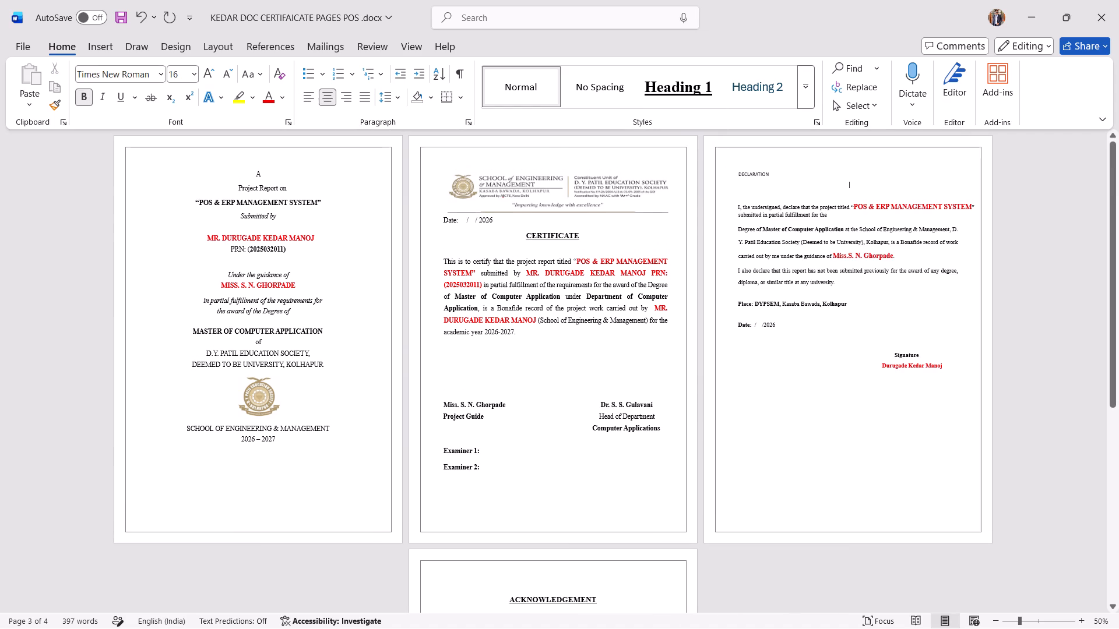
left_click_drag(783, 178, 731, 176)
left_click(745, 156)
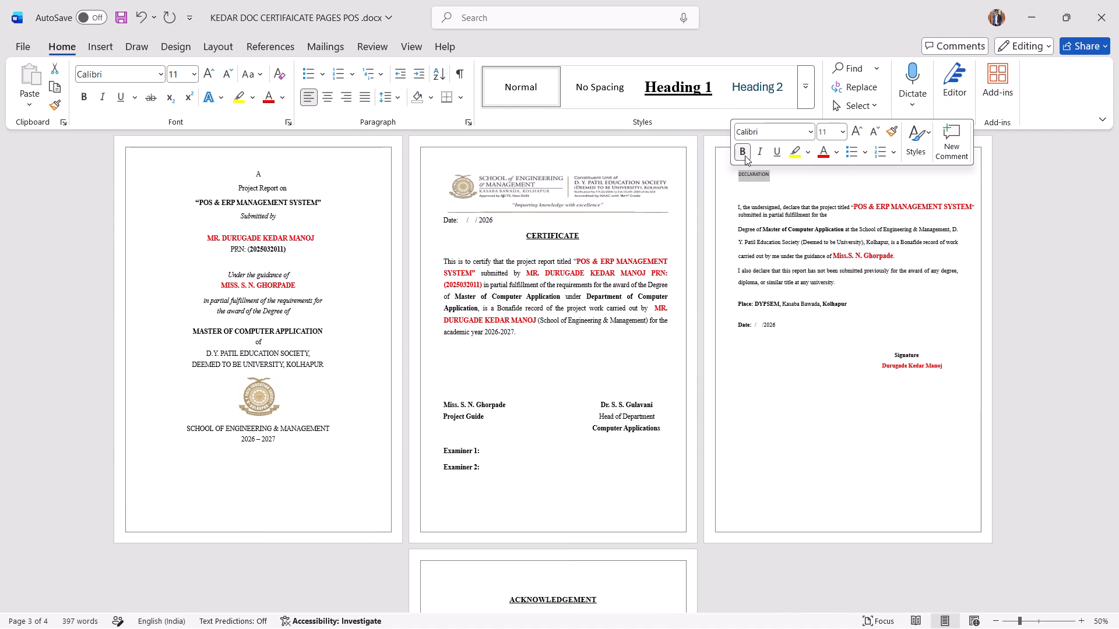
left_click(781, 137)
left_click(781, 137)
left_click(781, 134)
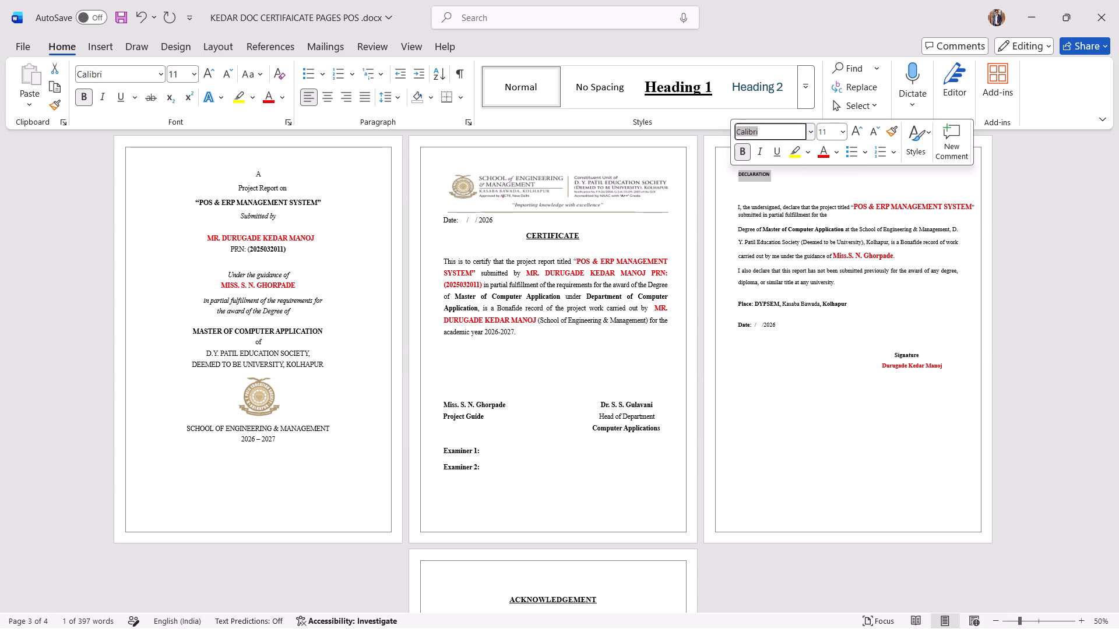
key("t")
key("Return")
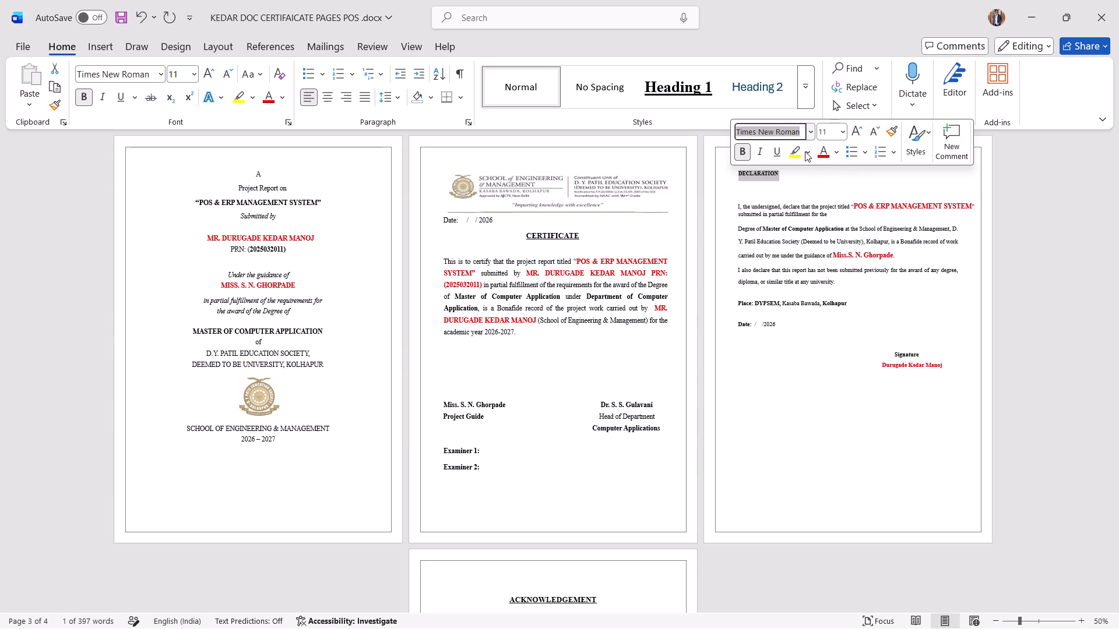
left_click(775, 154)
double_click(851, 135)
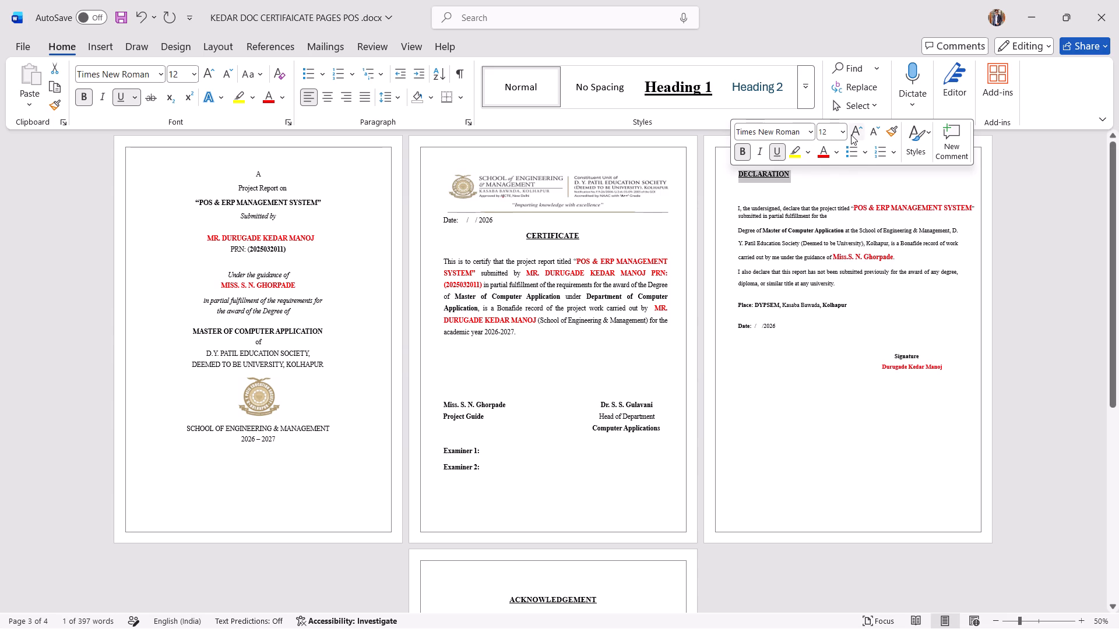
left_click(851, 135)
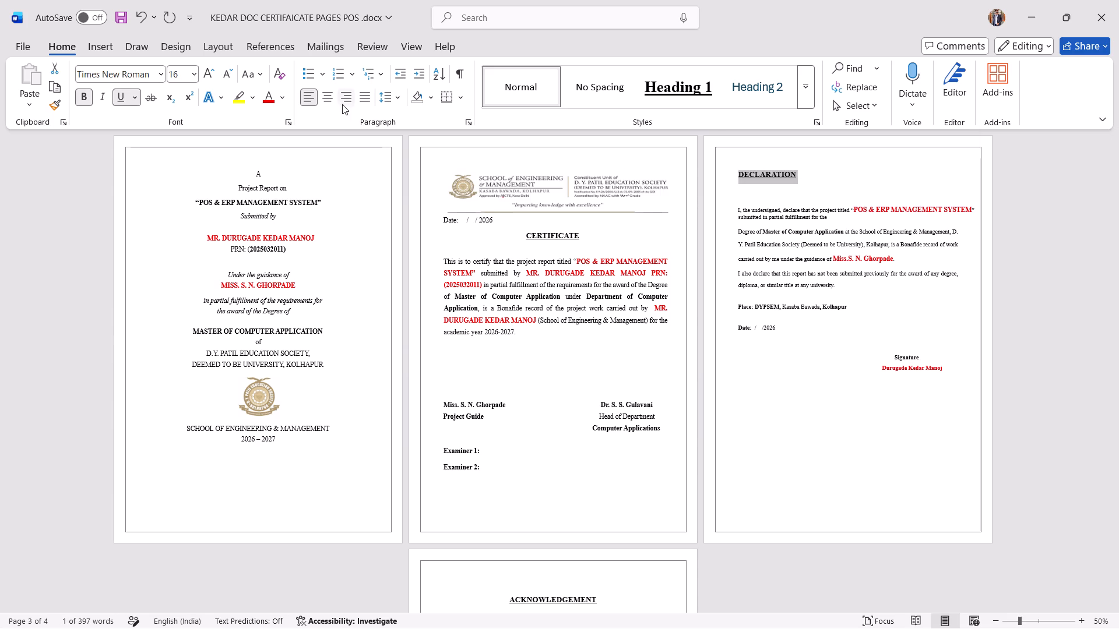
left_click(332, 102)
left_click(823, 185)
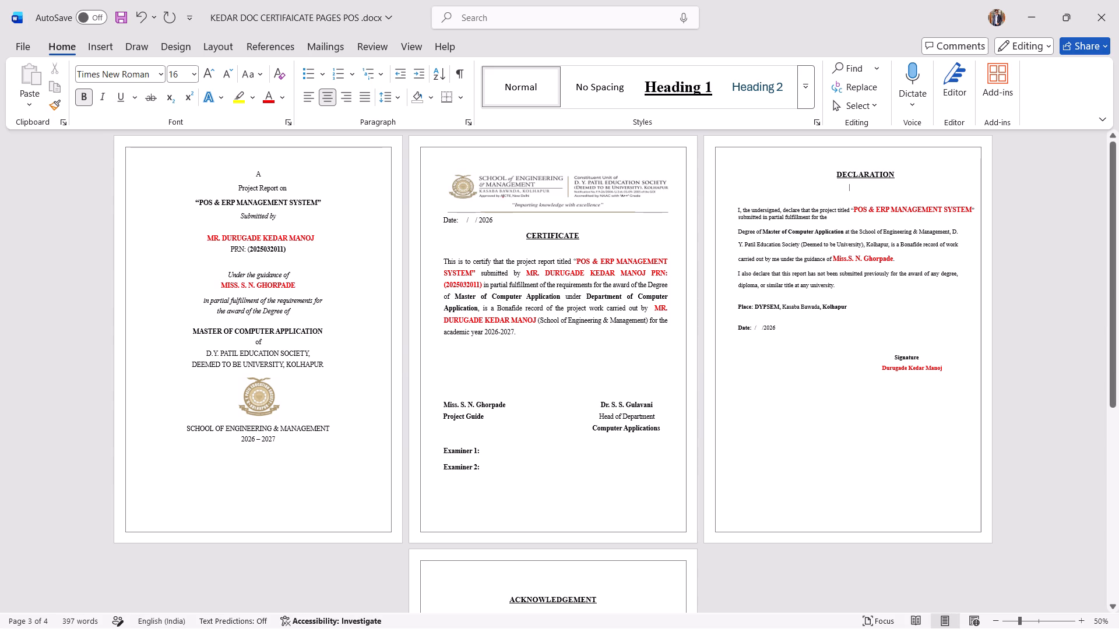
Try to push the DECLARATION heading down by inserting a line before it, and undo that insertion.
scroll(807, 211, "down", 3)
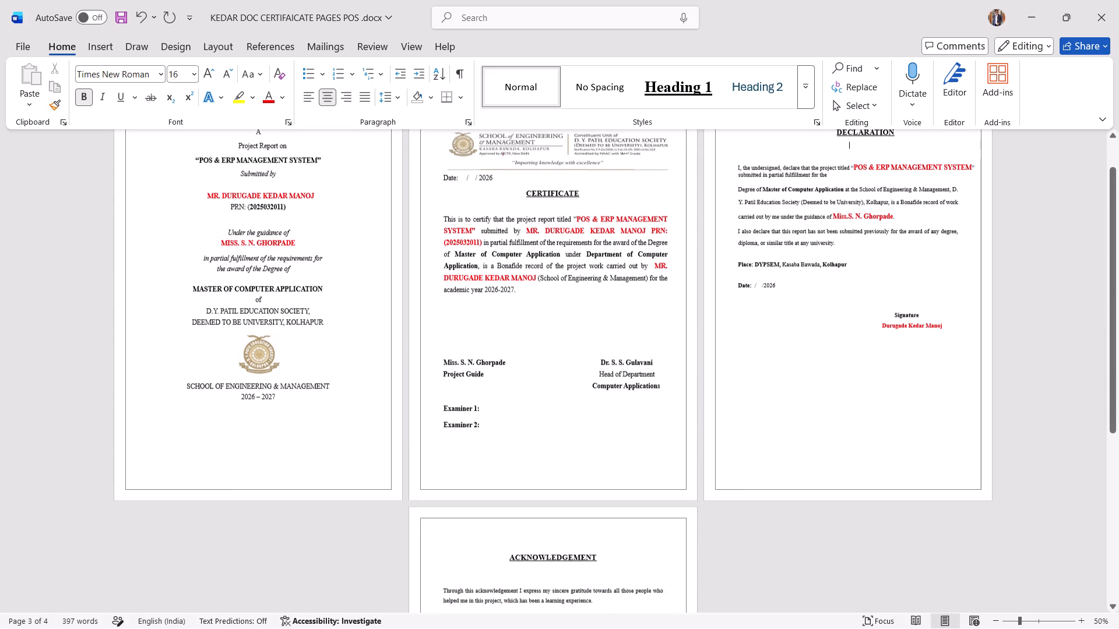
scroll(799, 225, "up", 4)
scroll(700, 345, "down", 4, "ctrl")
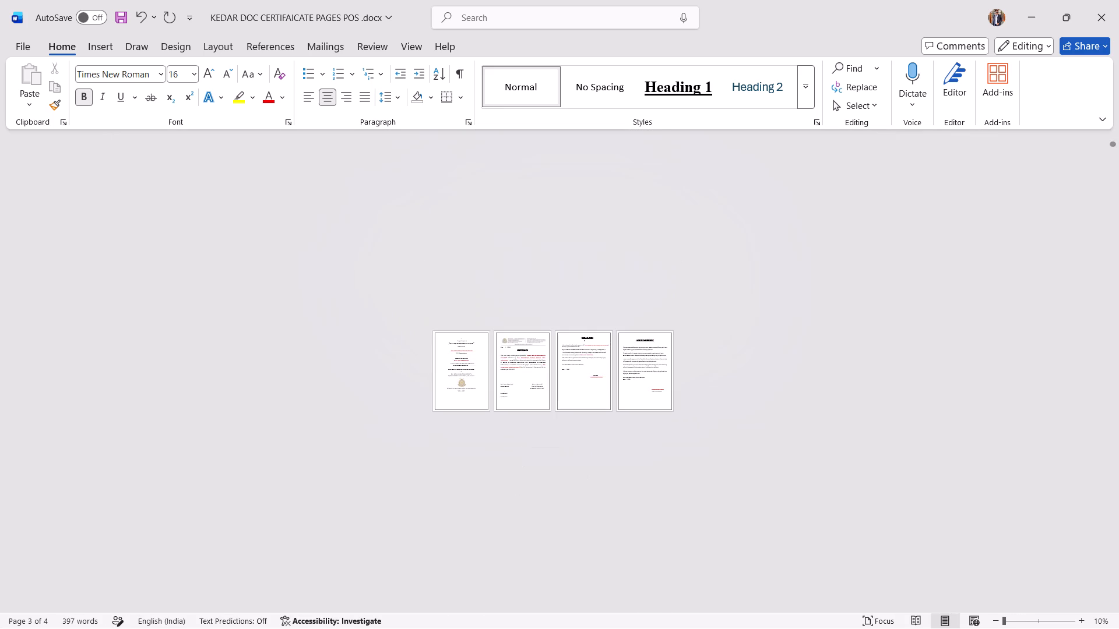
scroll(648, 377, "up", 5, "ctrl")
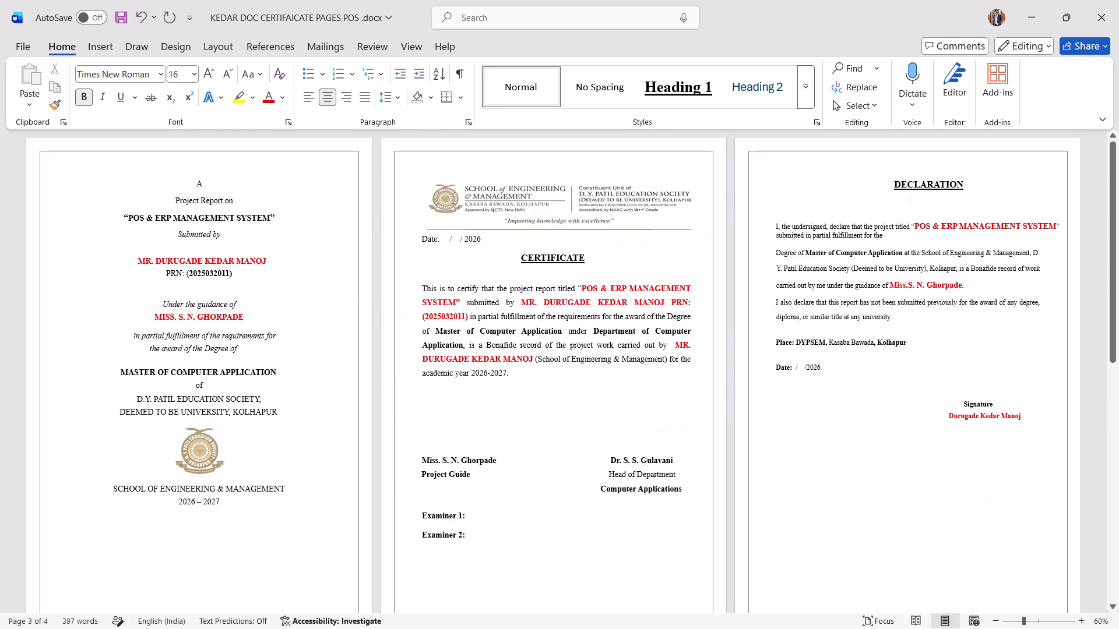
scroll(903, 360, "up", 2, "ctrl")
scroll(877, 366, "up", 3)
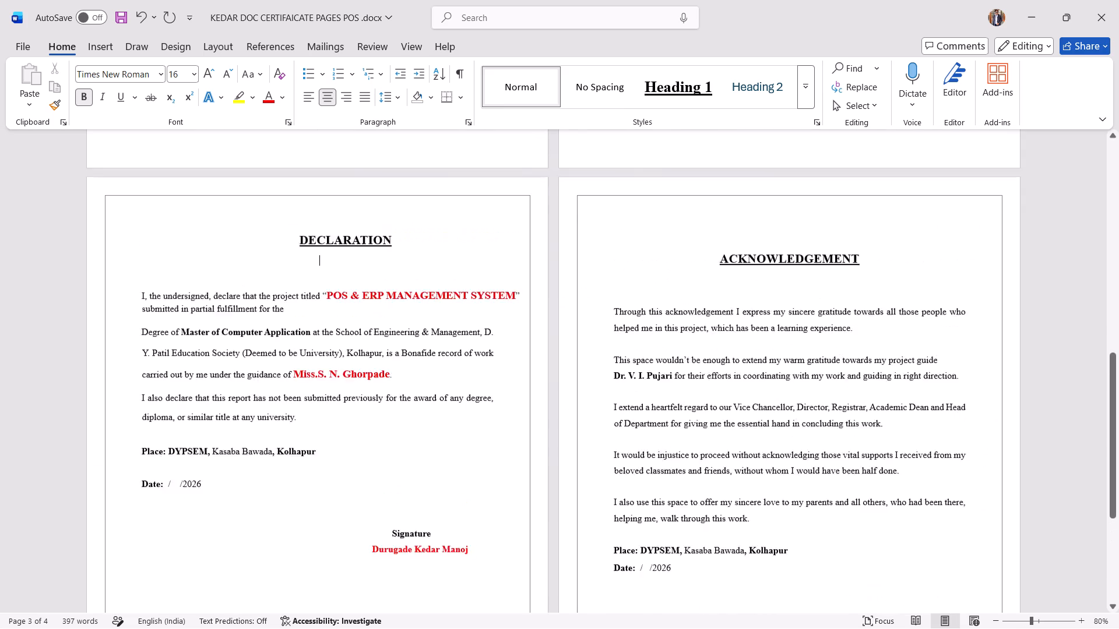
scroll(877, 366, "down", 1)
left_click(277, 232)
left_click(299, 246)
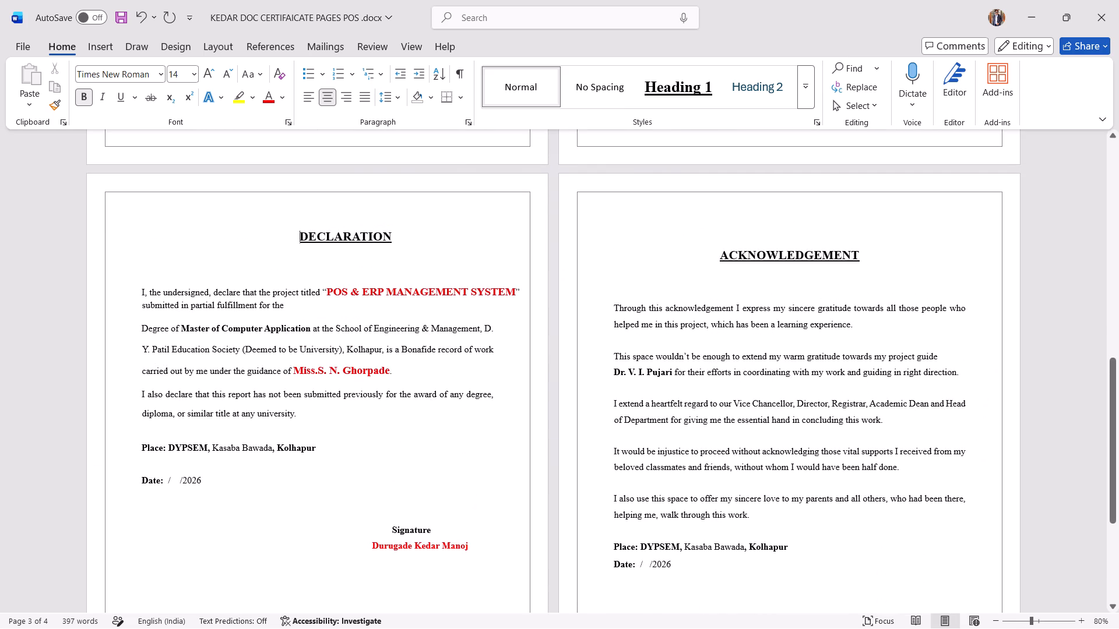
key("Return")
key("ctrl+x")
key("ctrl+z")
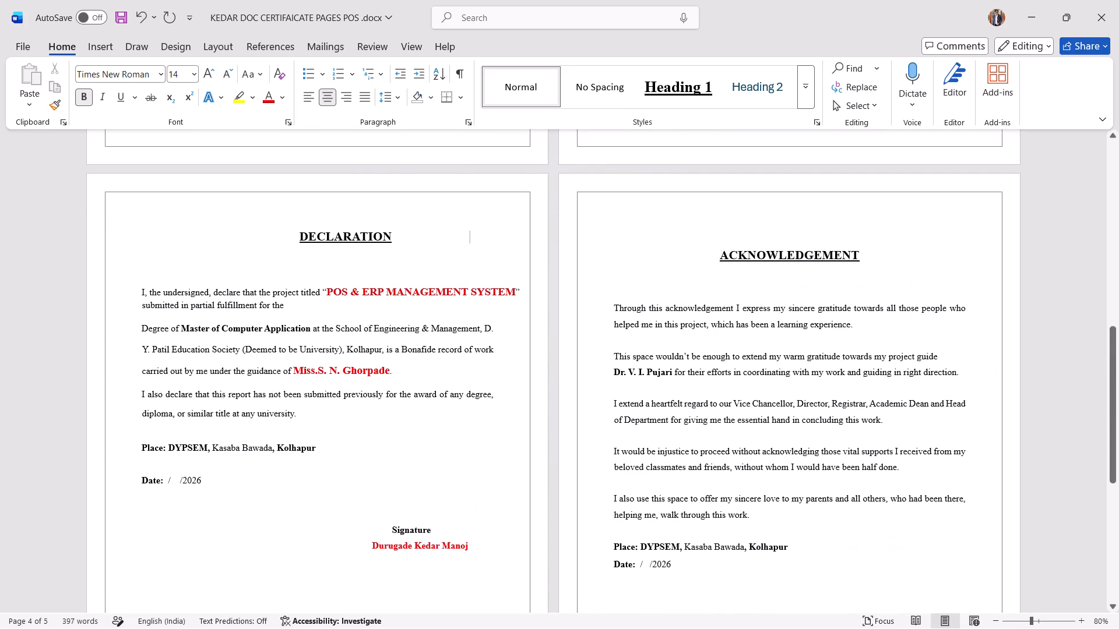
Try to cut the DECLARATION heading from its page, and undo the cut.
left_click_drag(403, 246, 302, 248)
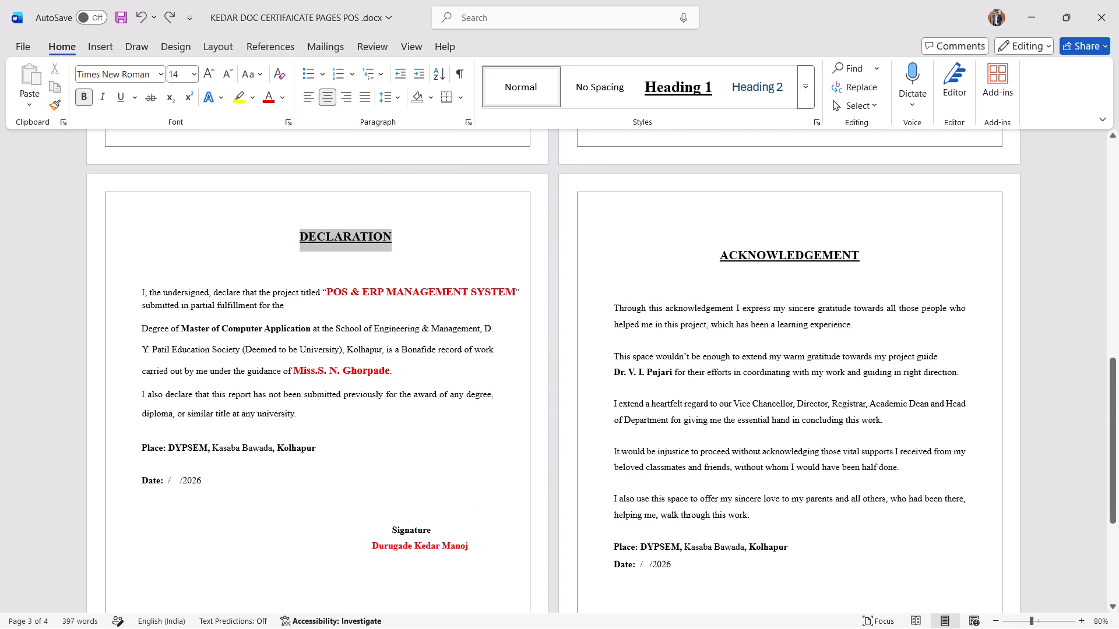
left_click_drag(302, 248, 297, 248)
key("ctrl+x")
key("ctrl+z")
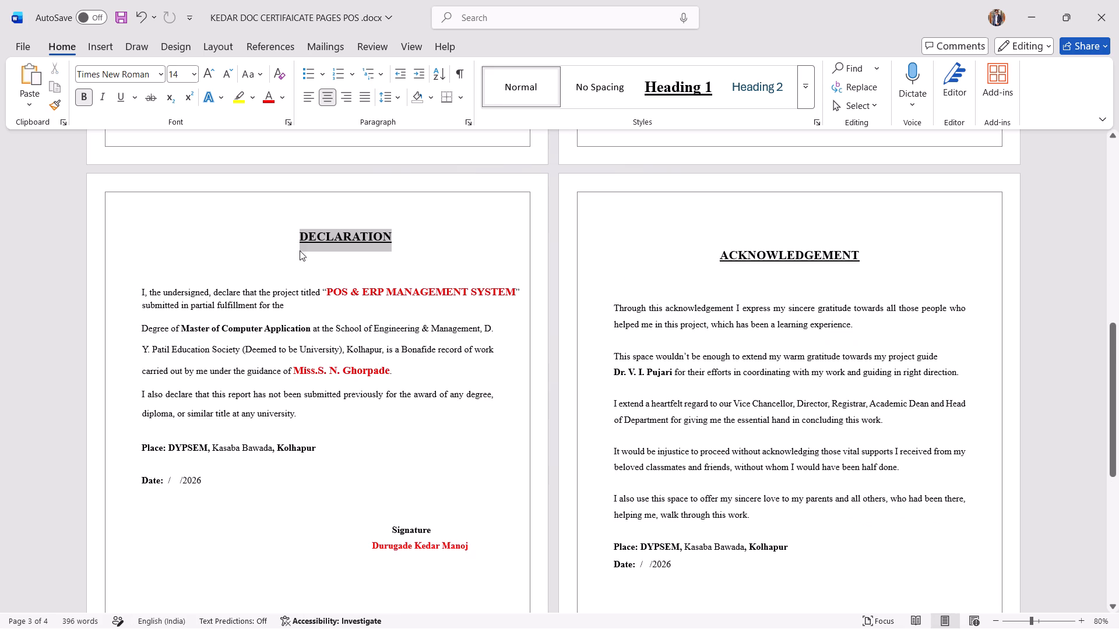
Copy the DECLARATION heading and delete the original from the top of the declaration page.
key("ctrl+c")
left_click(391, 236)
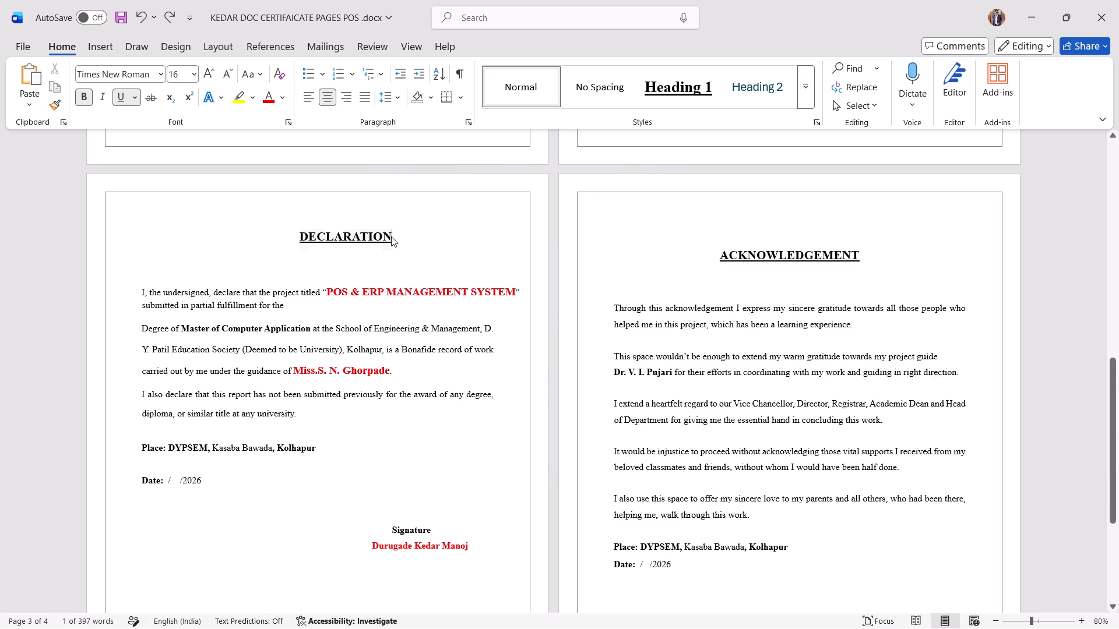
left_click_drag(391, 236, 362, 241, "ctrl")
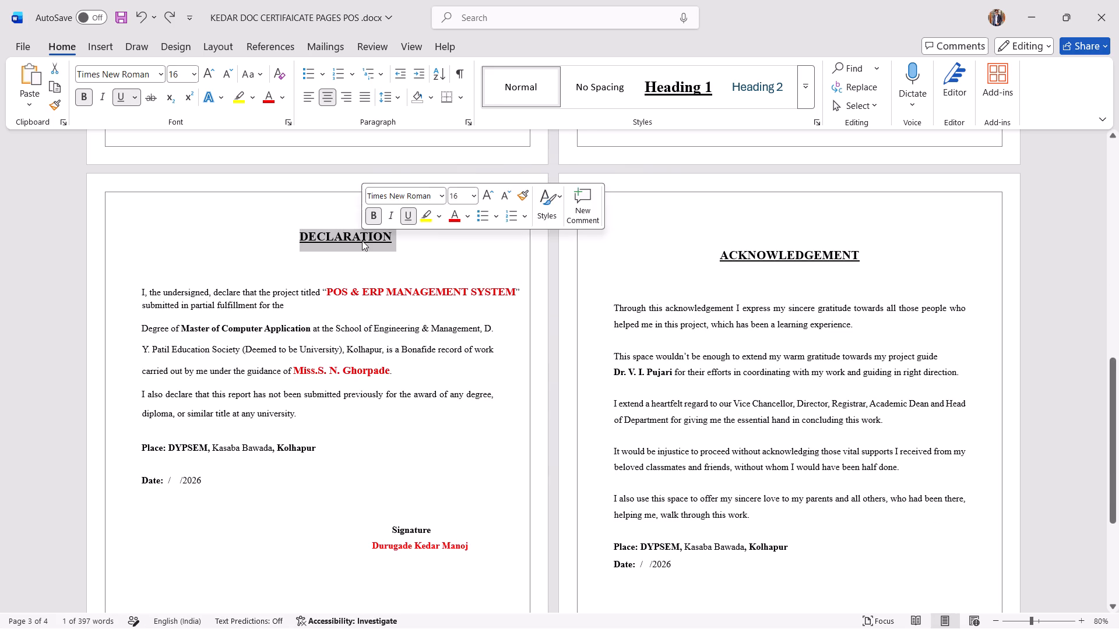
key("BackSpace")
key("ctrl+z")
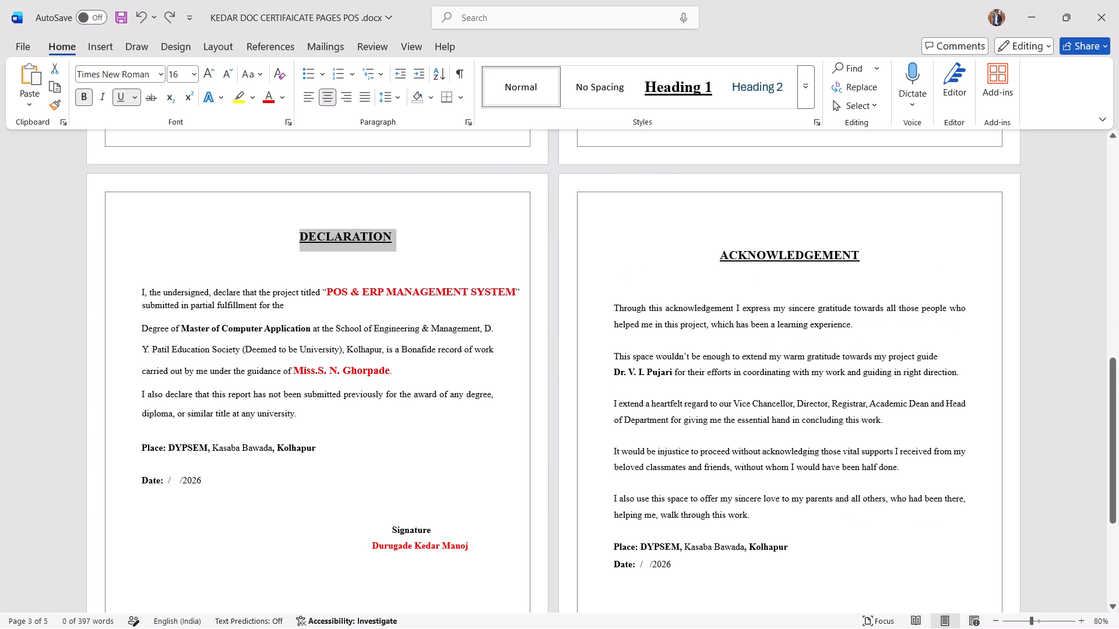
left_click(403, 266, "ctrl")
left_click(400, 250)
left_click_drag(399, 239, 368, 239)
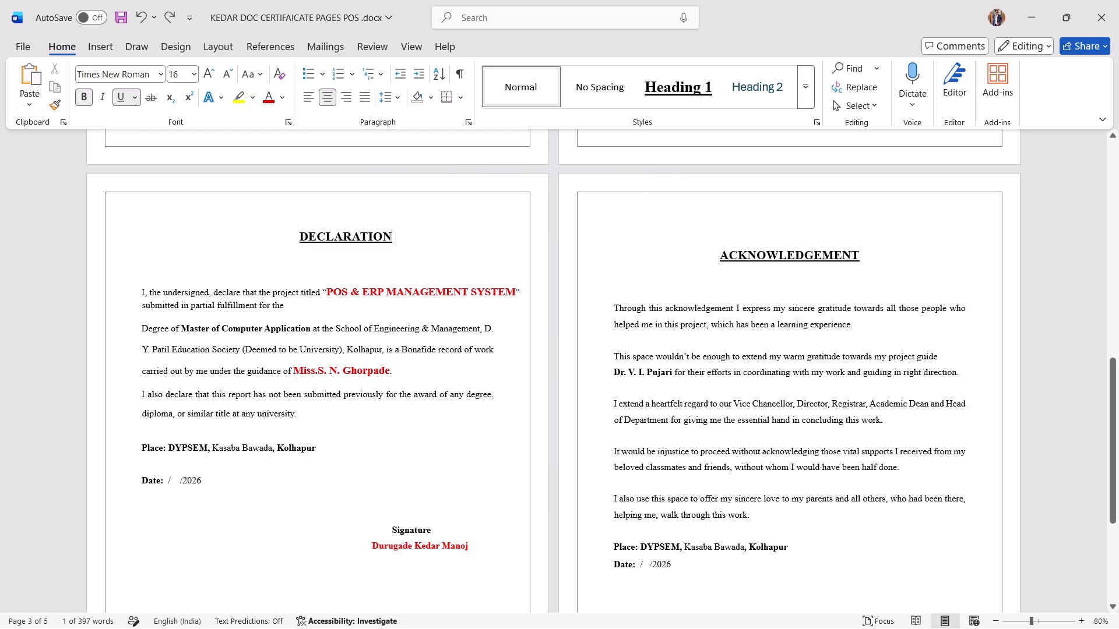
left_click_drag(368, 239, 297, 240)
left_click(385, 238)
left_click(392, 238)
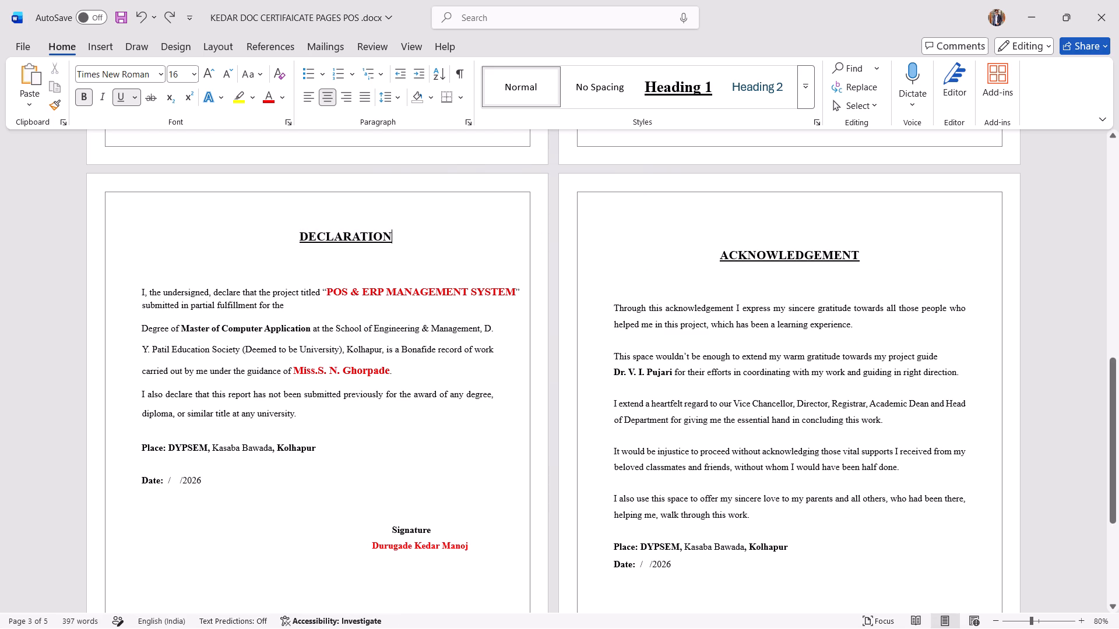
key("BackSpace")
key("BackSpace")
key("BackSpace")
key("BackSpace")
key("BackSpace")
key("BackSpace")
key("BackSpace")
key("BackSpace")
key("BackSpace")
key("BackSpace")
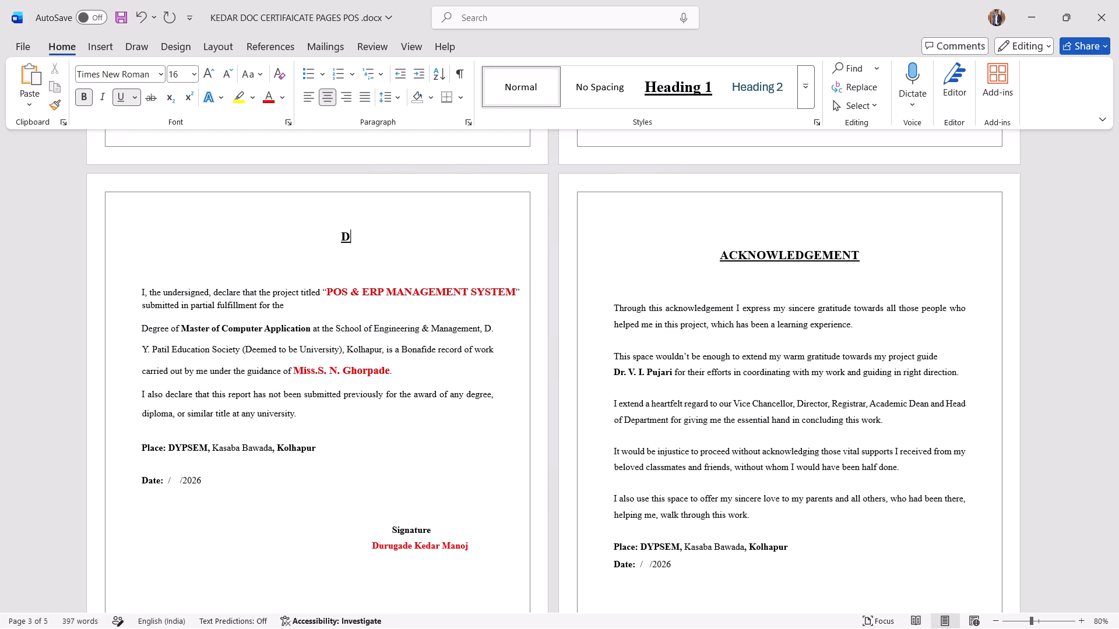
key("BackSpace")
left_click(459, 289)
key("BackSpace")
key("BackSpace")
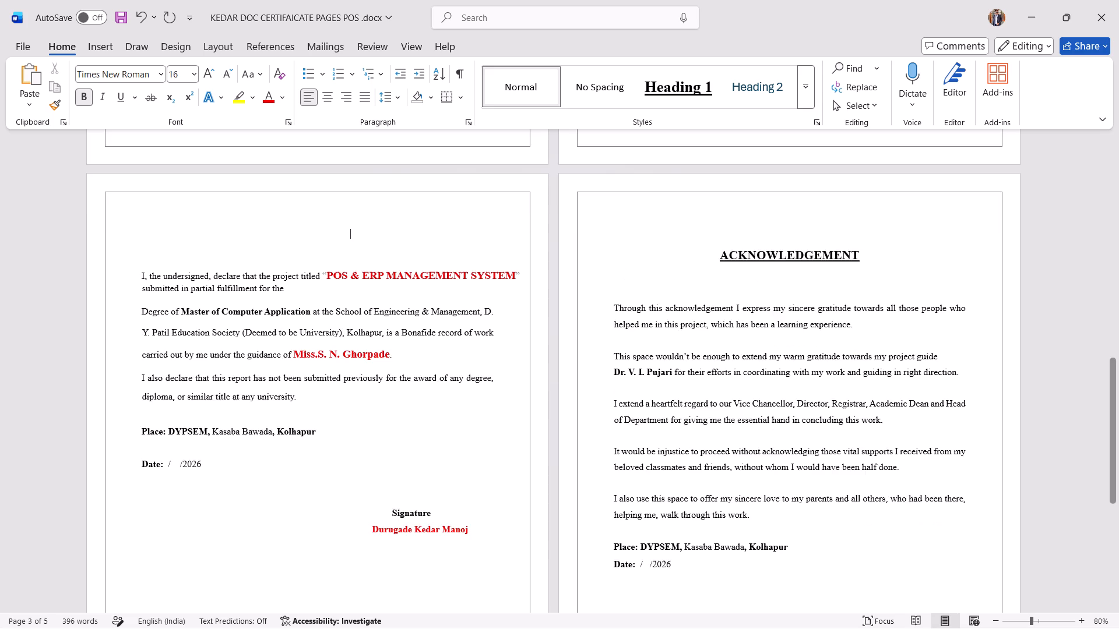
Paste the DECLARATION heading onto the centred empty line above the declaration text and add two empty lines beneath it.
left_click(346, 277)
left_click(346, 298)
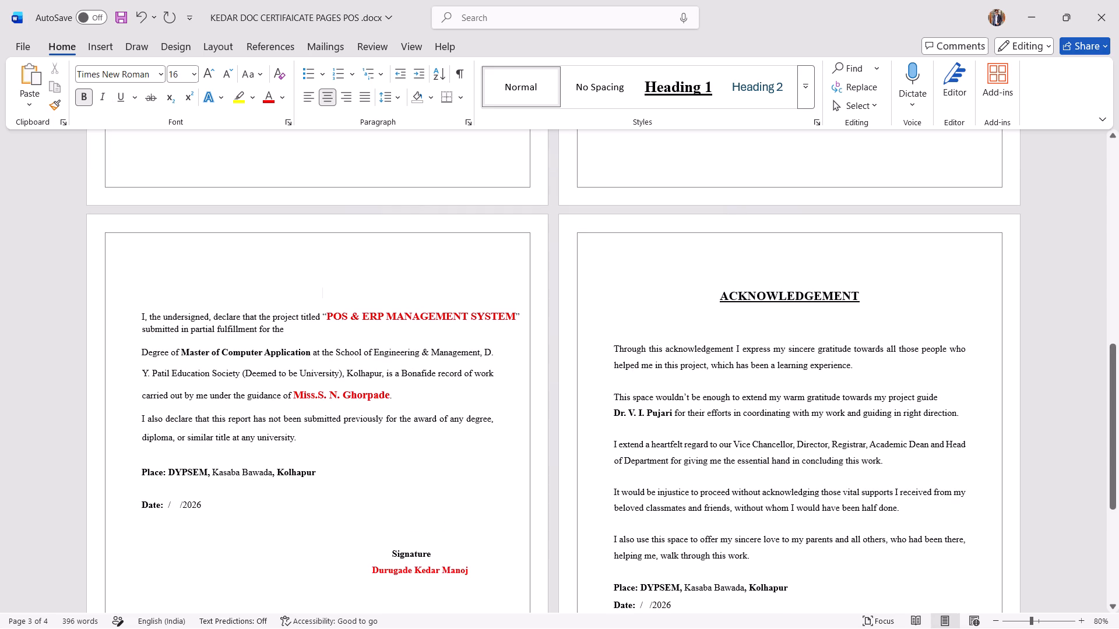
key("ctrl+v")
left_click(413, 299)
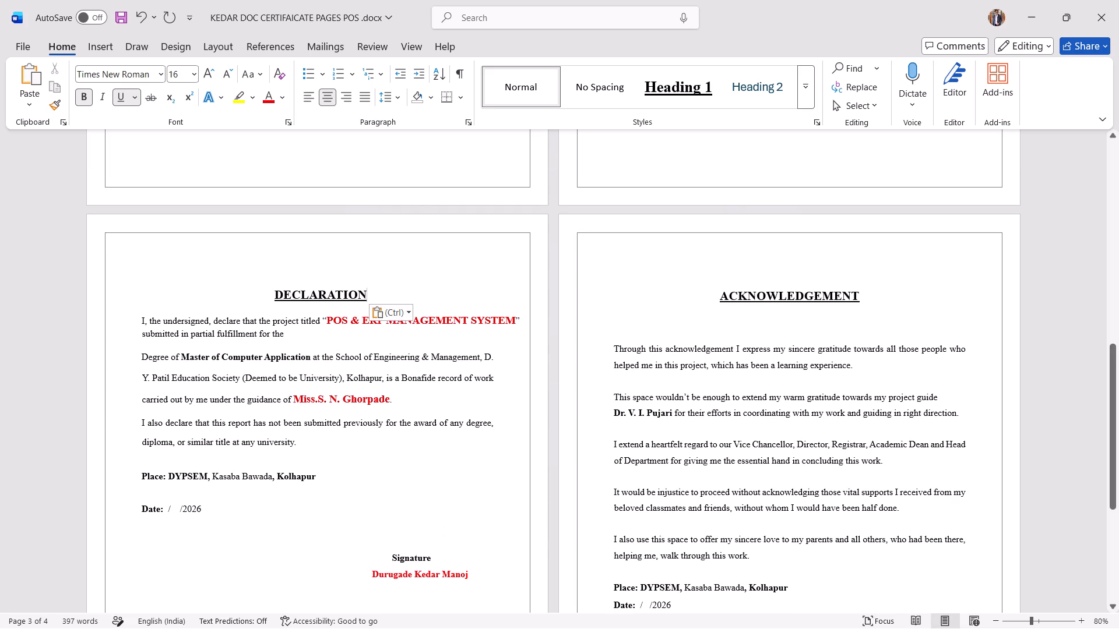
key("Return")
key("Return")
key("Return")
key("BackSpace")
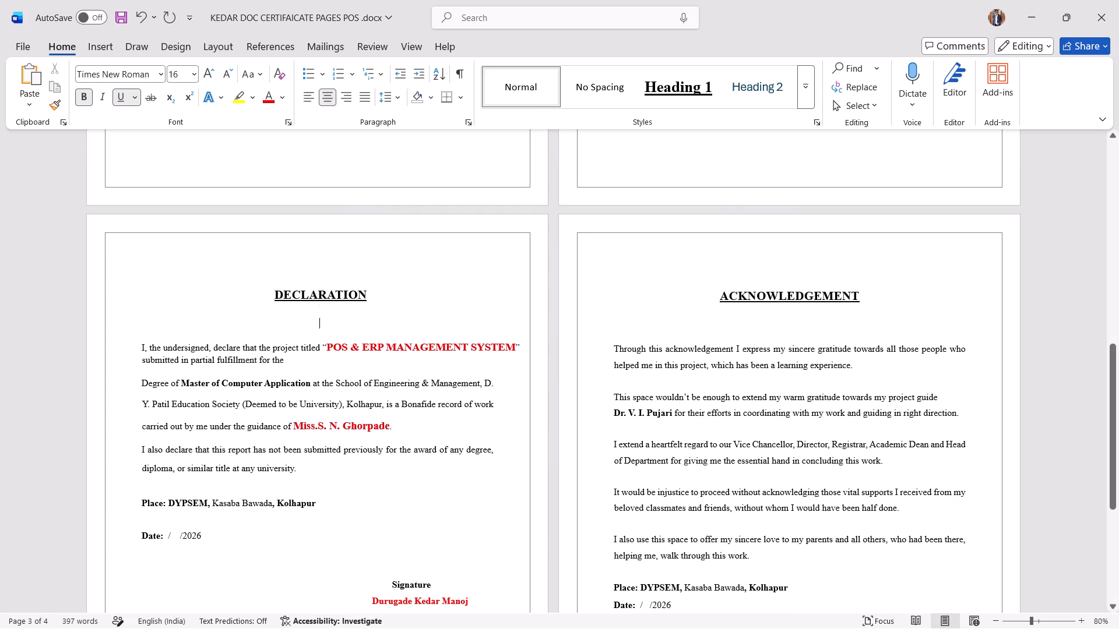
Compare the heading height and text spacing of the declaration page with the acknowledgement page.
left_click(639, 353)
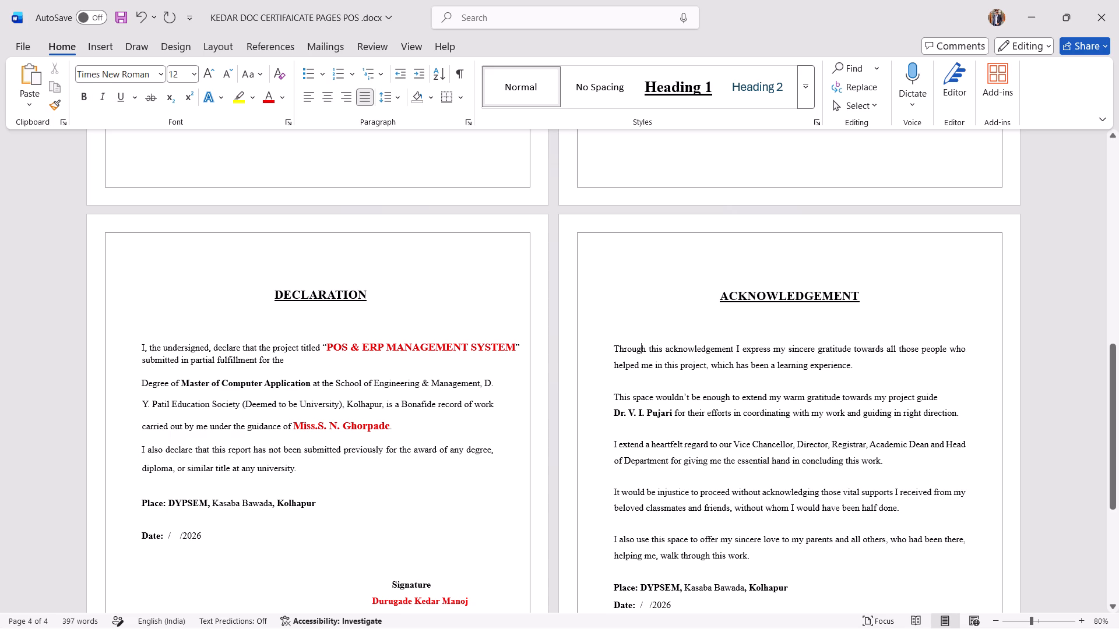
left_click(258, 350)
left_click(723, 352)
scroll(654, 358, "down", 1)
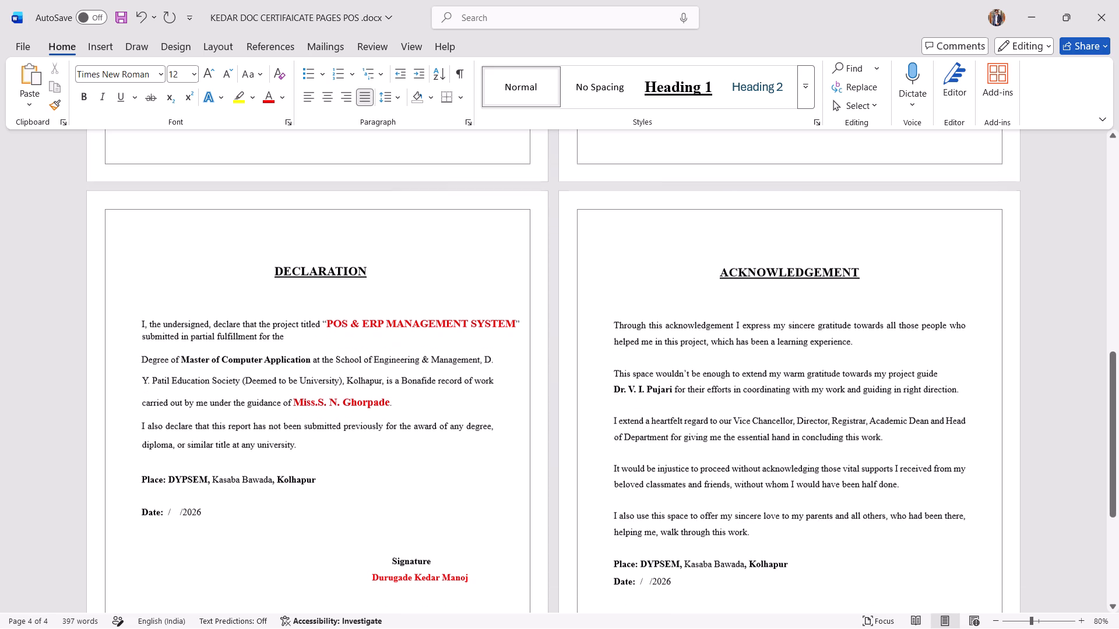
scroll(654, 358, "down", 11)
scroll(685, 353, "up", 5)
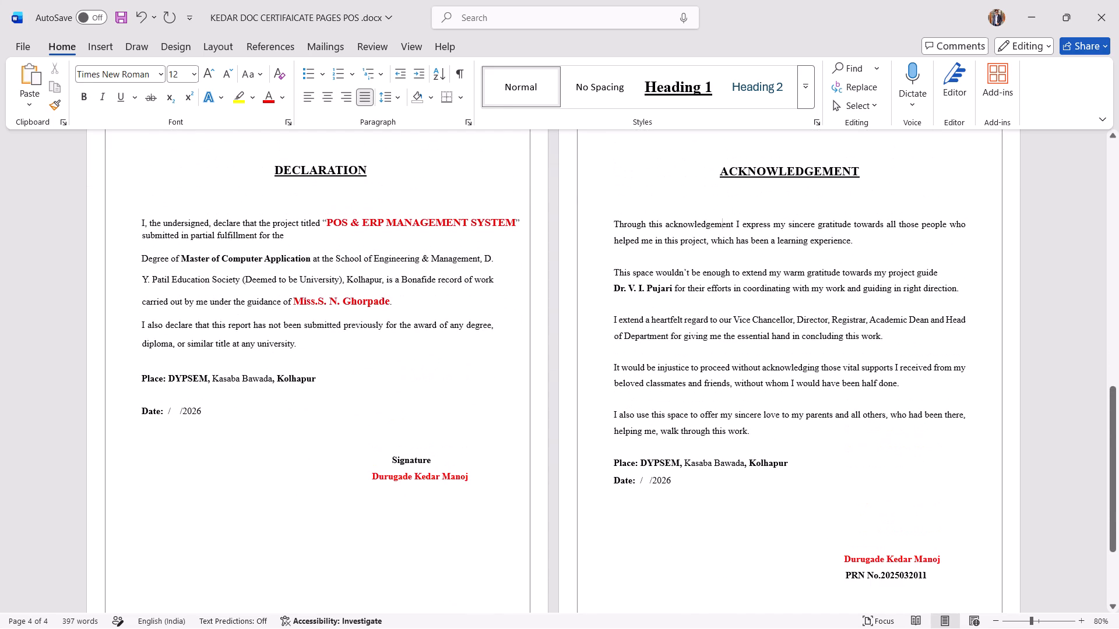
scroll(702, 362, "down", 6)
scroll(704, 363, "up", 6)
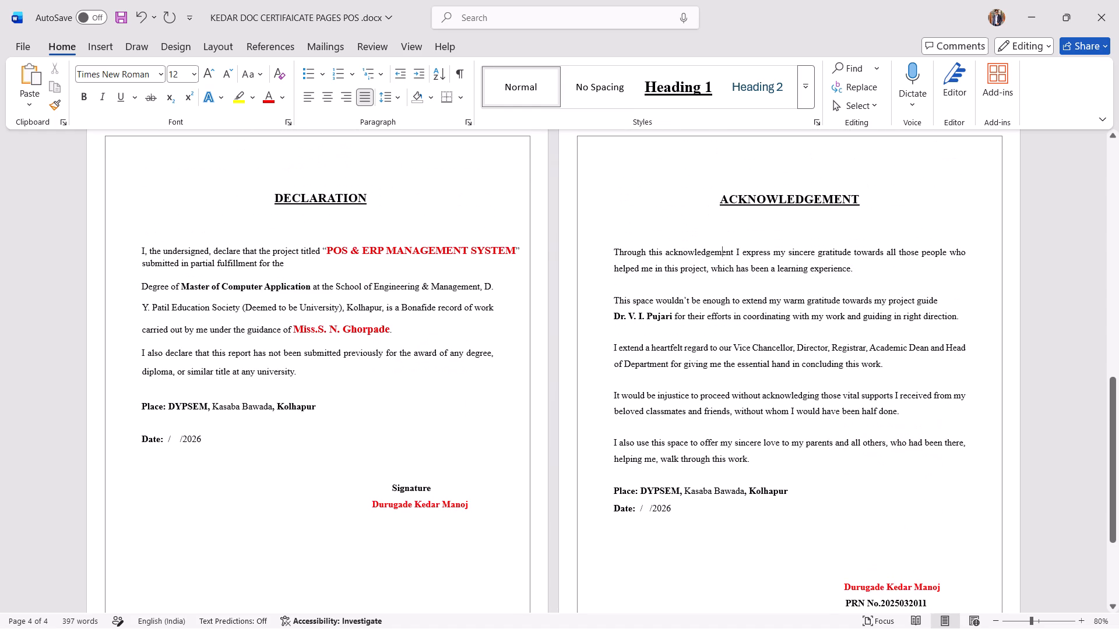
Save the KEDAR certificate document.
key("ctrl+s")
key("ctrl+s")
key("ctrl+s")
key("ctrl+s")
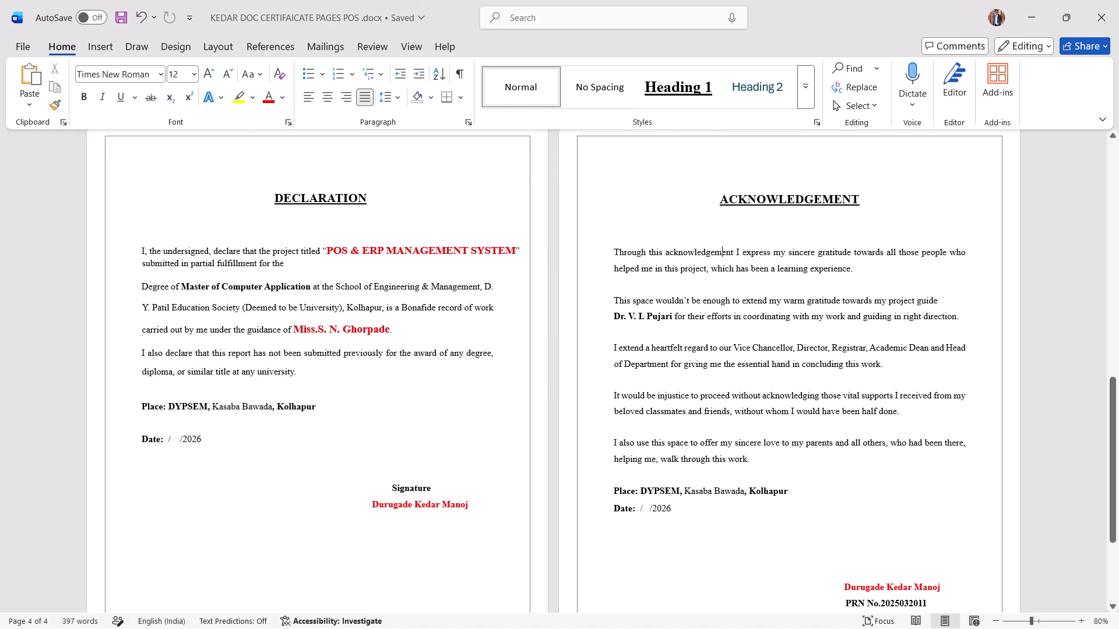
key("ctrl+s")
key("ctrl+s")
key("ctrl+s")
key("ctrl+s")
Examine the layout of the title, certificate, declaration and acknowledgement pages.
scroll(711, 397, "down", 3)
left_click(694, 465)
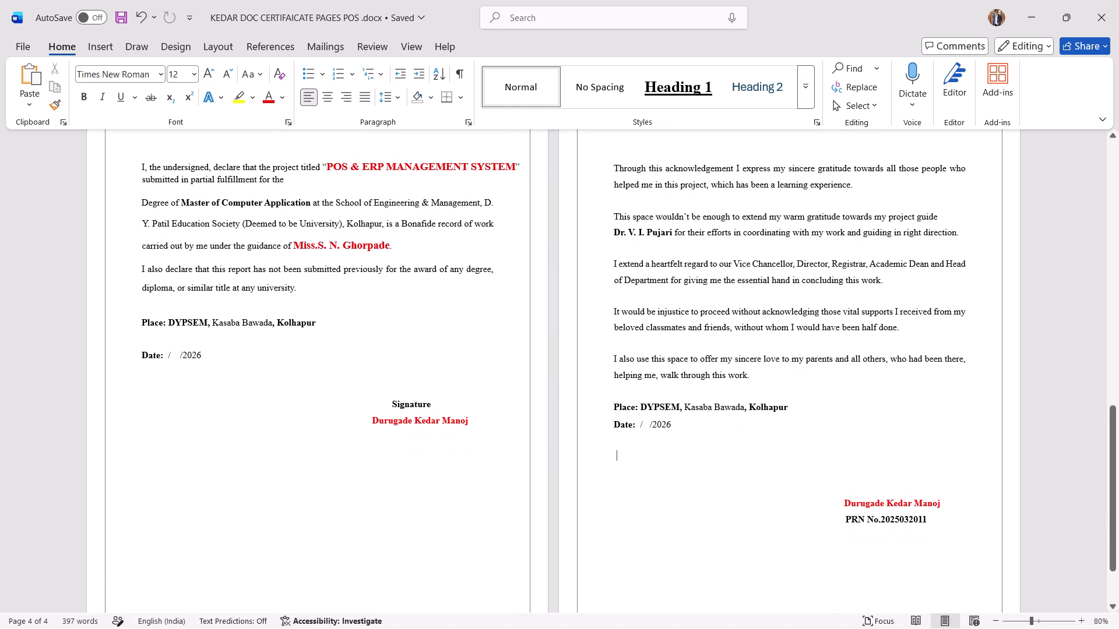
scroll(545, 423, "up", 8)
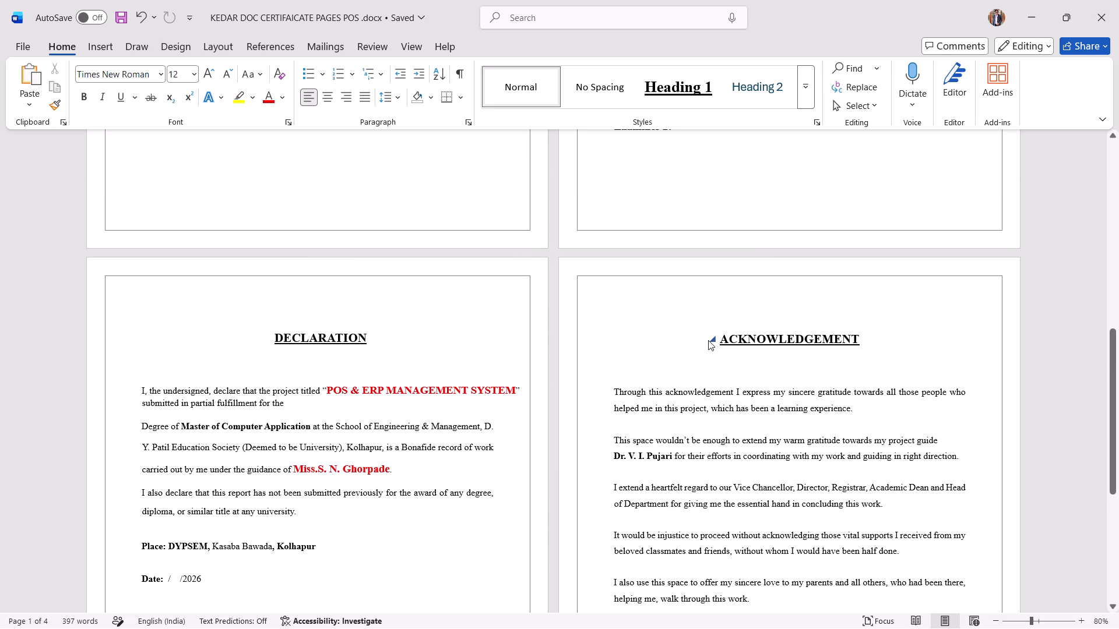
scroll(723, 340, "down", 4)
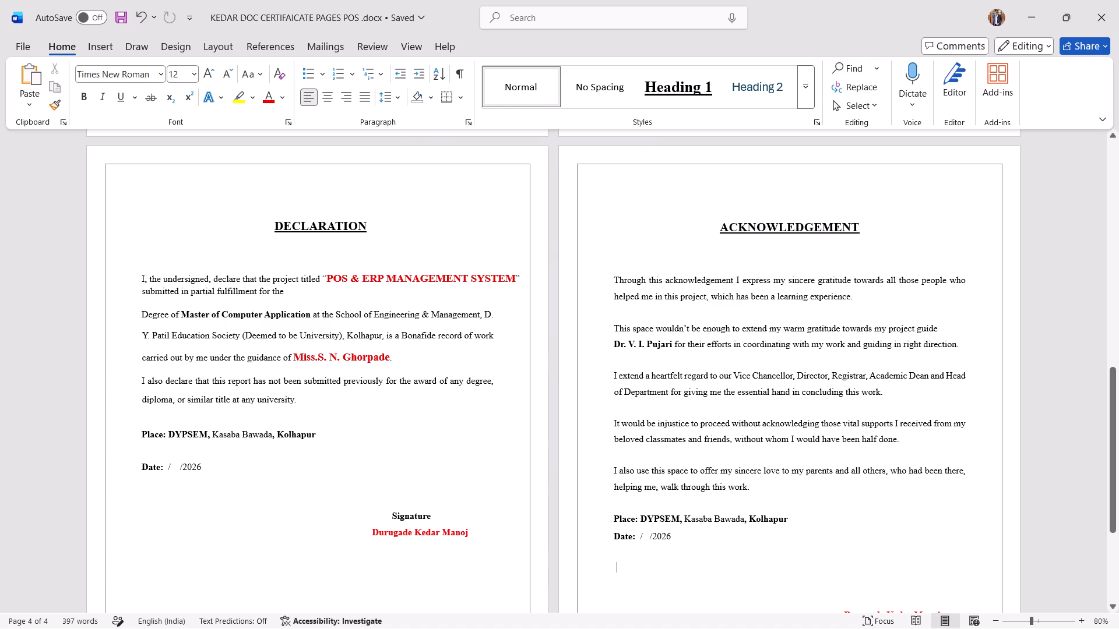
scroll(726, 335, "up", 2)
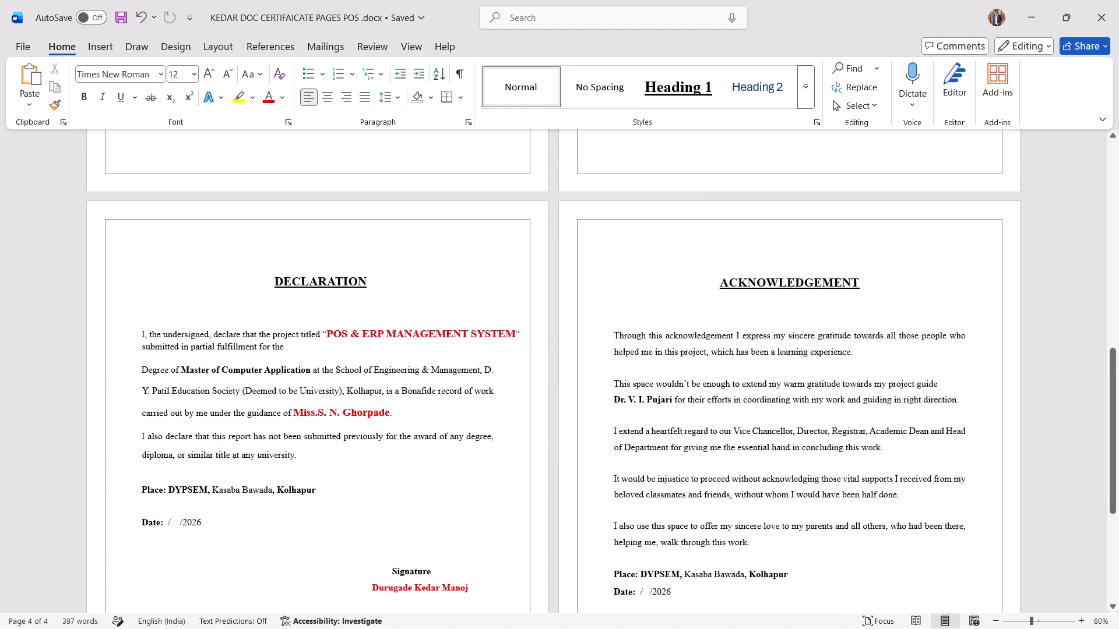
scroll(835, 229, "up", 18)
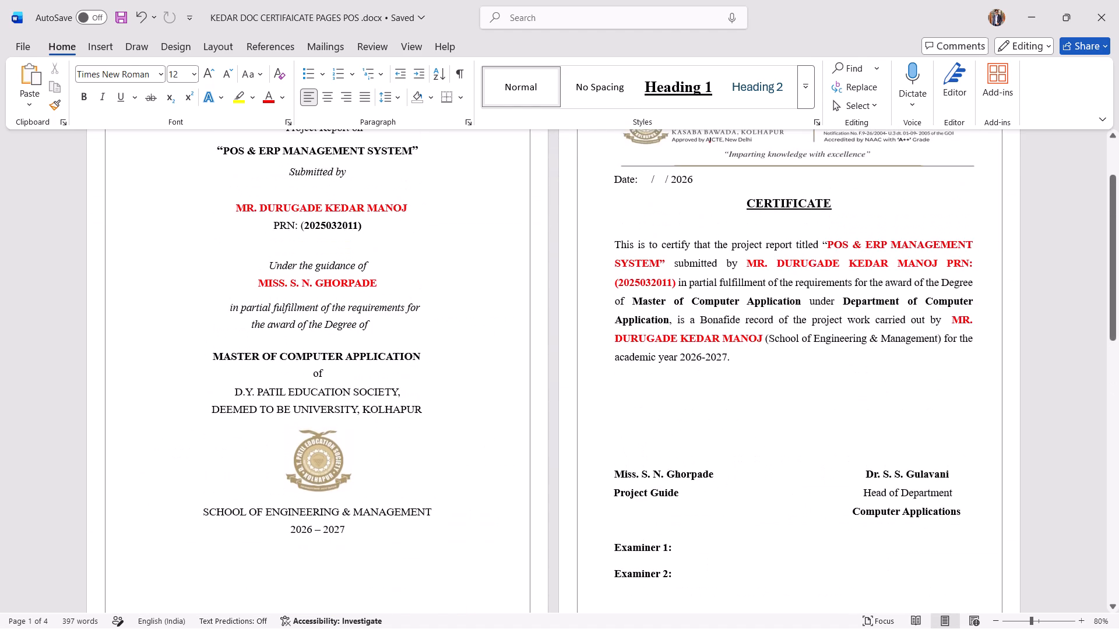
scroll(835, 229, "down", 4)
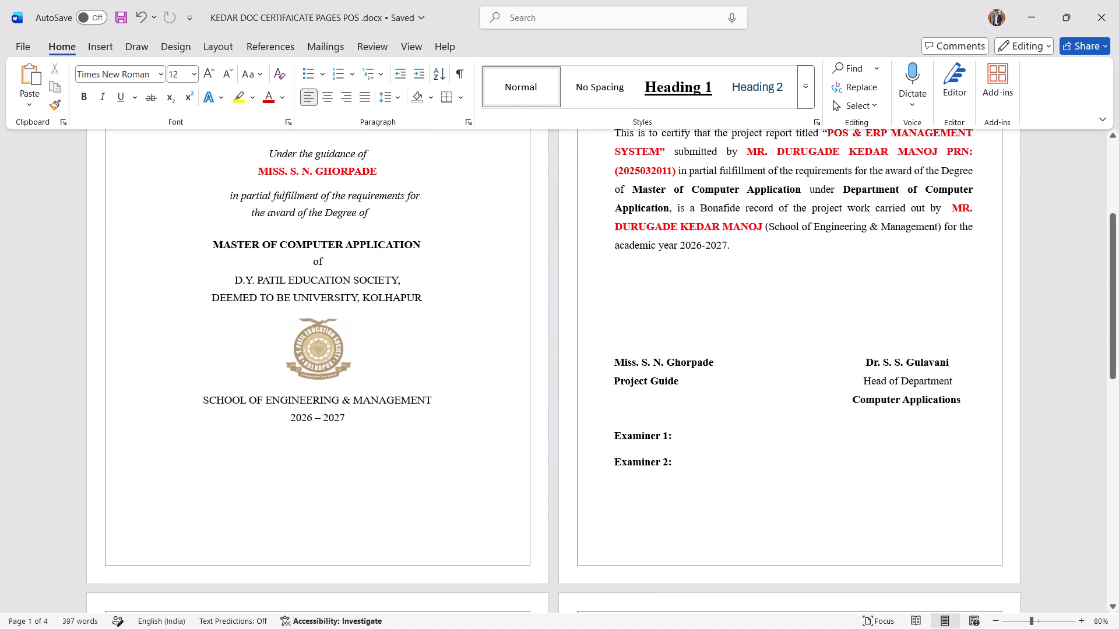
Add an empty line above the project guide and head of department signature block on the certificate page.
left_click(608, 341)
key("Return")
Remove the blank page before the declaration page by deleting the empty lines above the DECLARATION heading.
scroll(659, 334, "down", 9)
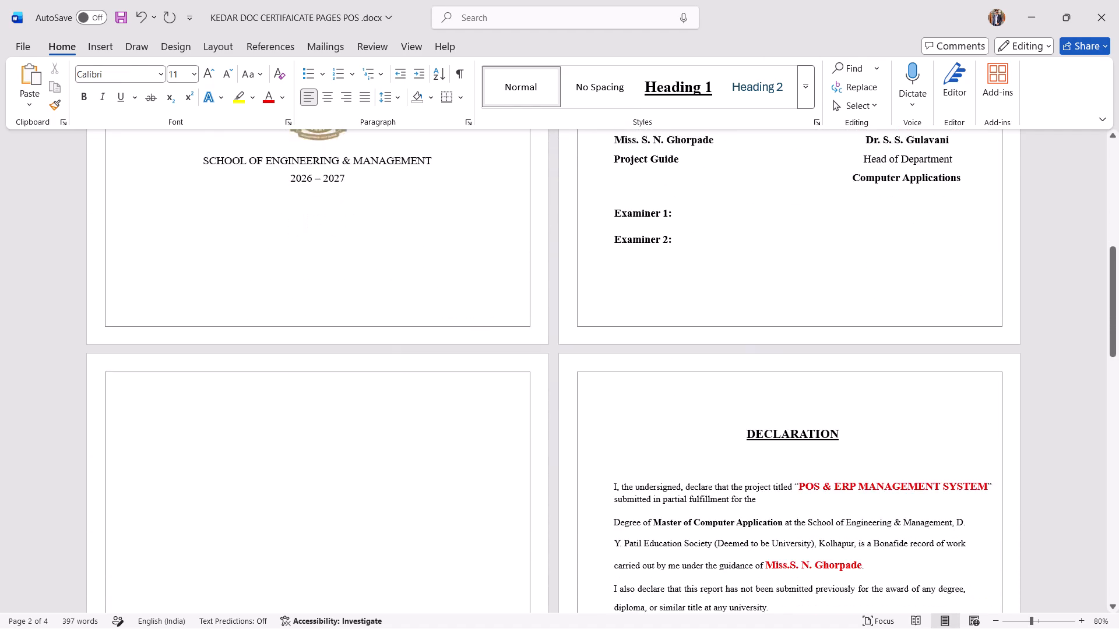
scroll(622, 369, "down", 4)
left_click(480, 407)
left_click(708, 318)
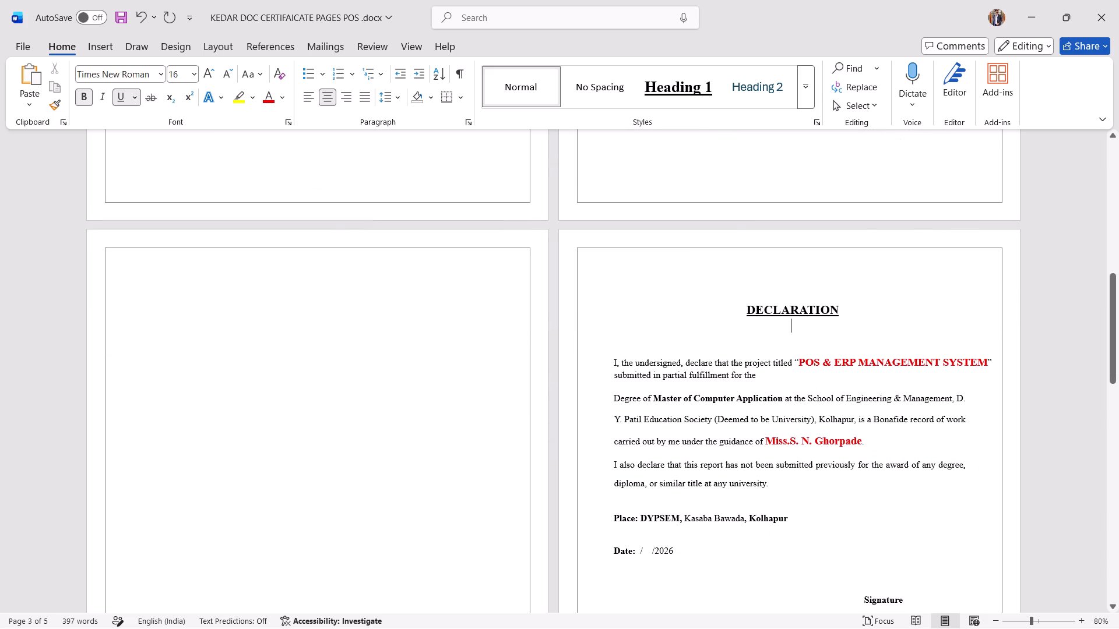
left_click(731, 295)
key("BackSpace")
key("BackSpace")
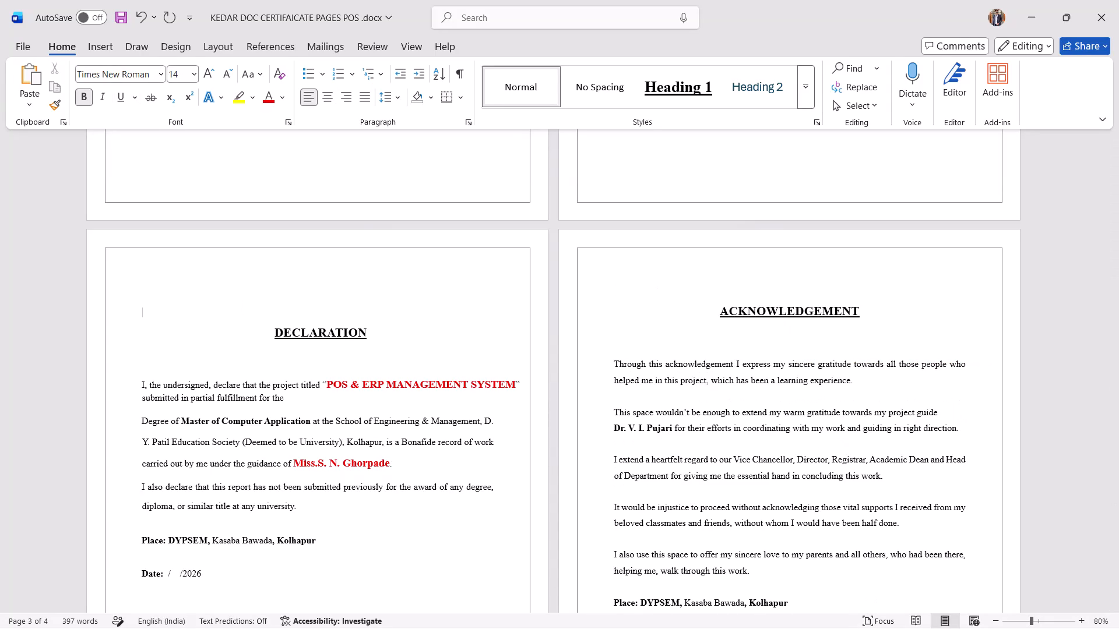
key("BackSpace")
Save the document with the adjusted certificate and declaration pages.
scroll(719, 317, "up", 5)
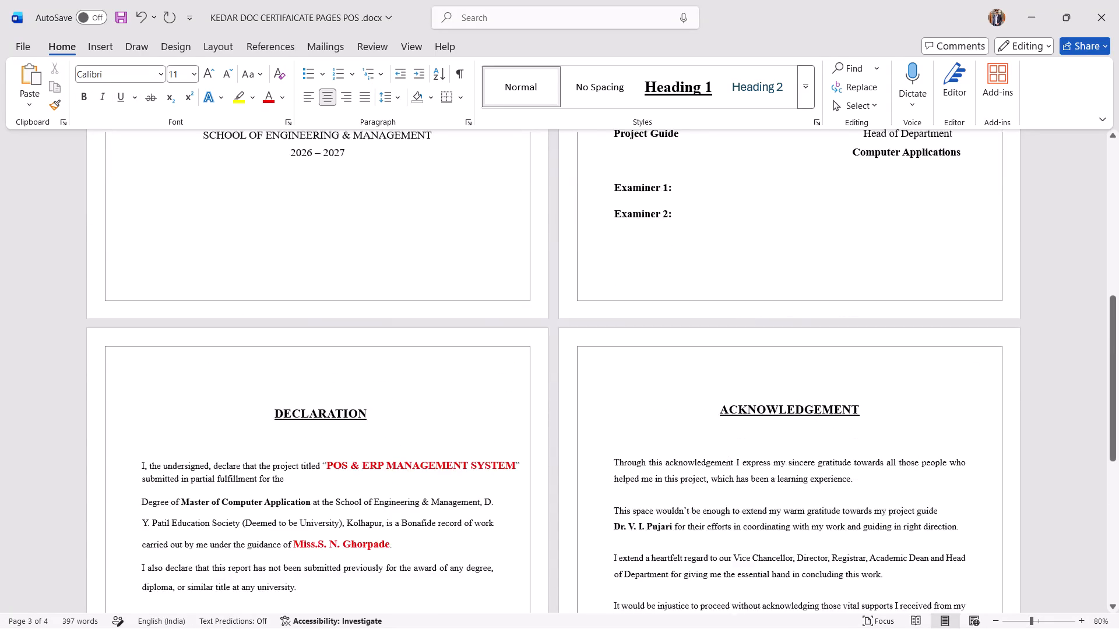
scroll(719, 317, "up", 4)
key("ctrl+s")
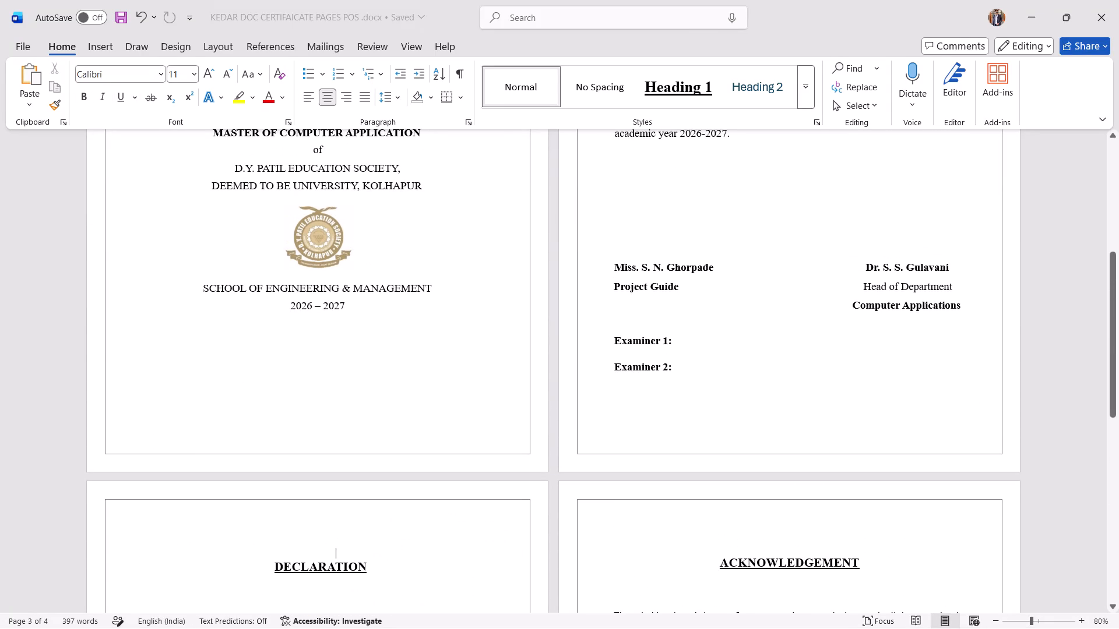
Check the layout of the title, certificate, declaration and acknowledgement pages in the KEDAR certificate document.
scroll(520, 262, "up", 5)
scroll(494, 373, "down", 1)
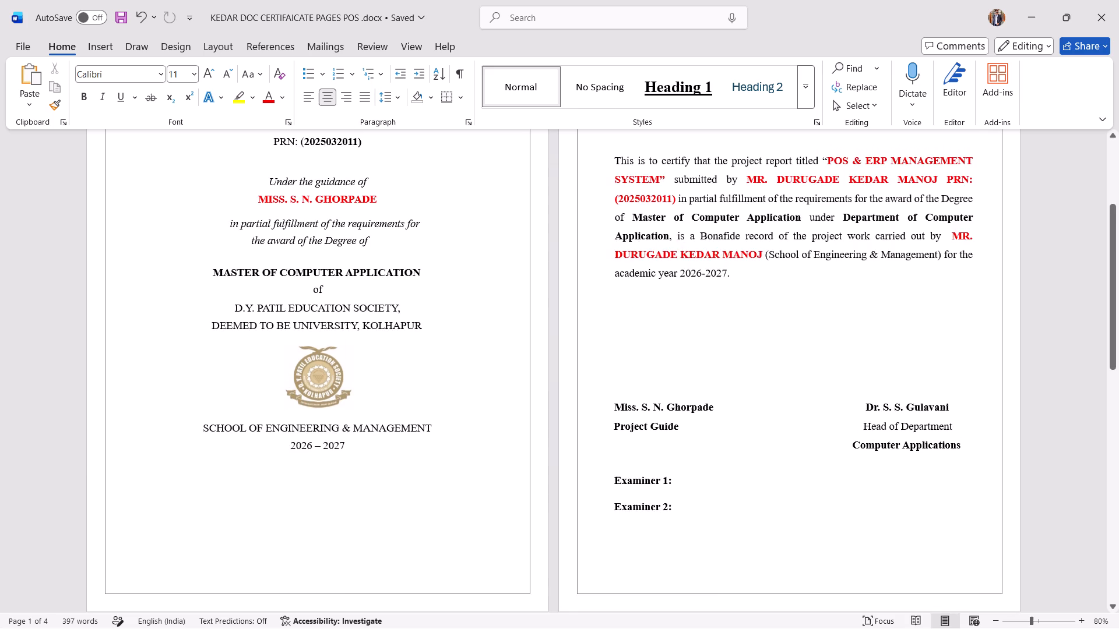
scroll(75, 63, "down", 1)
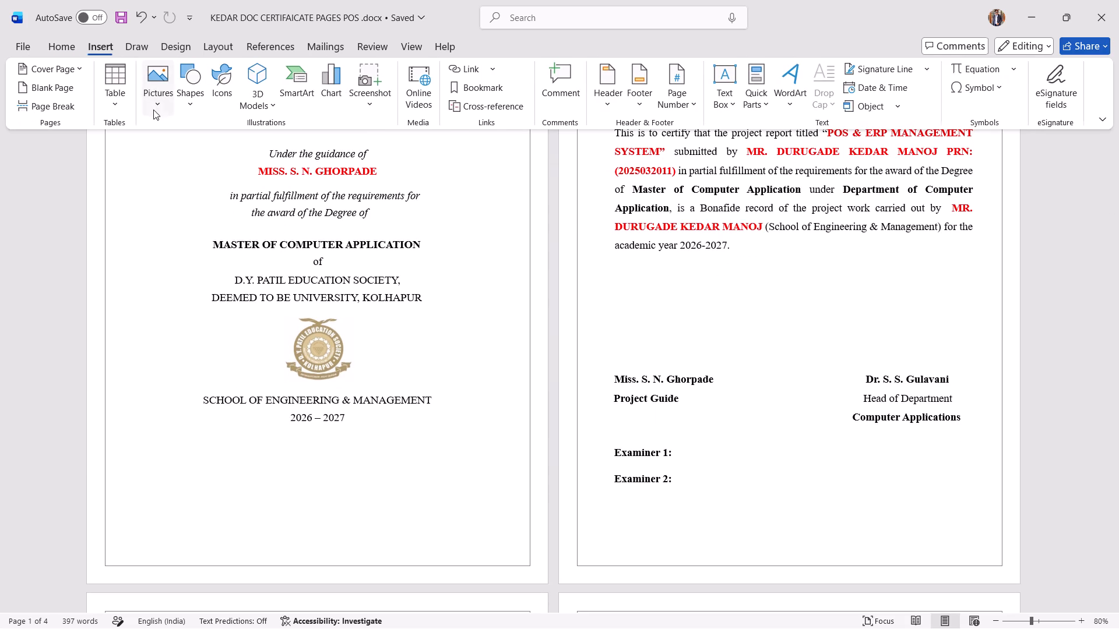
scroll(234, 225, "down", 11)
left_click(332, 378)
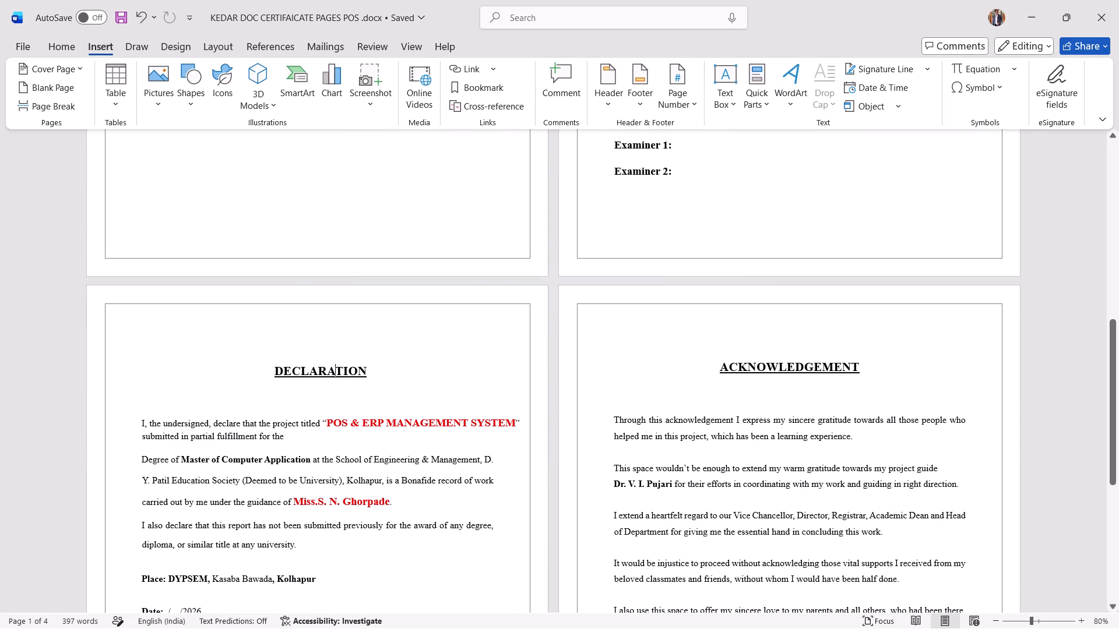
scroll(356, 369, "up", 6)
left_click(65, 45)
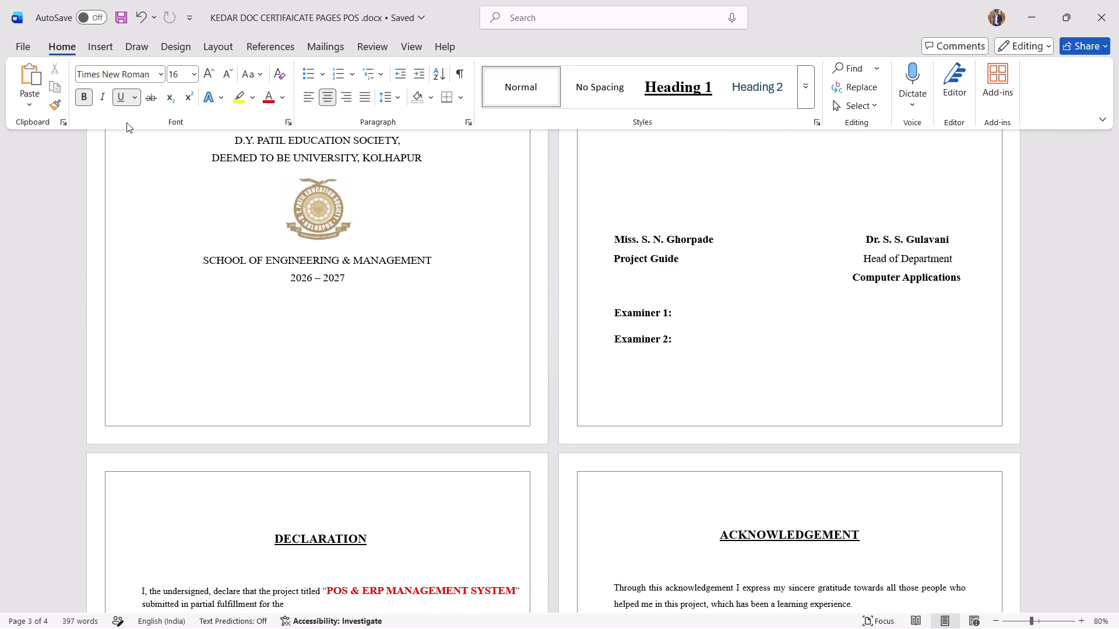
left_click(196, 208)
Save the document as a PDF named KEDAR DOC CERTIFAICATE PAGES POS in the All certificate pages folder, and close the document.
left_click(22, 46)
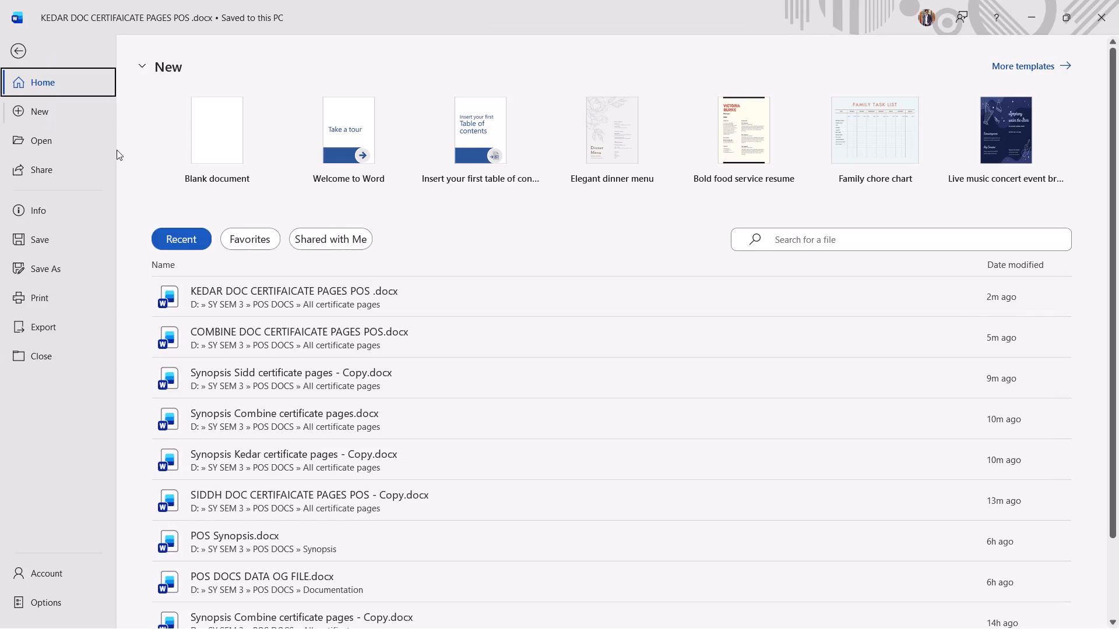
left_click(76, 275)
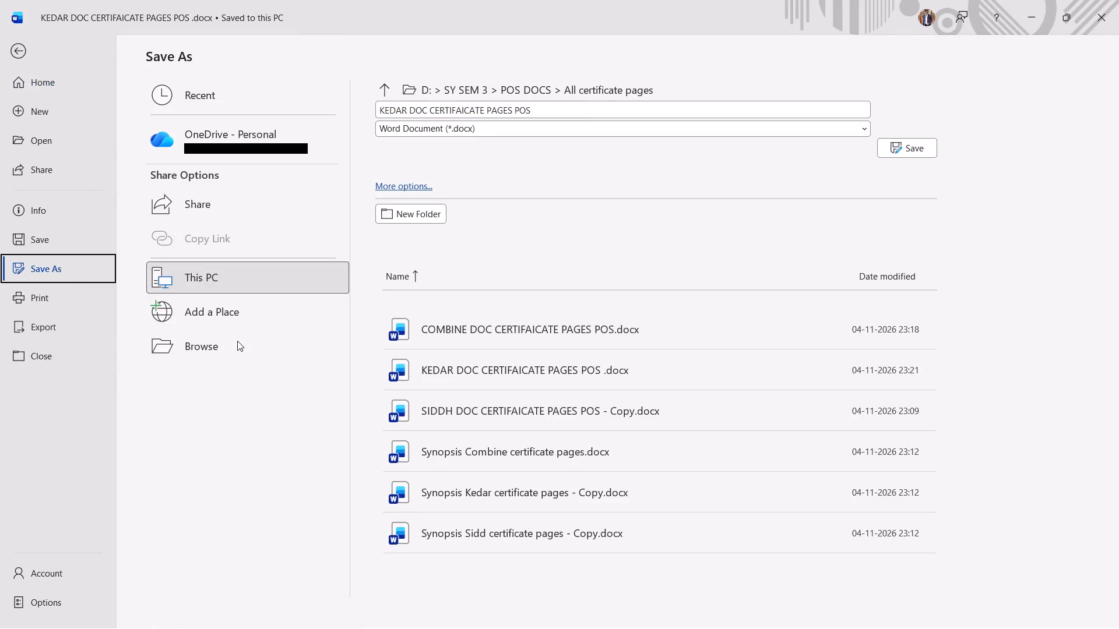
left_click(237, 341)
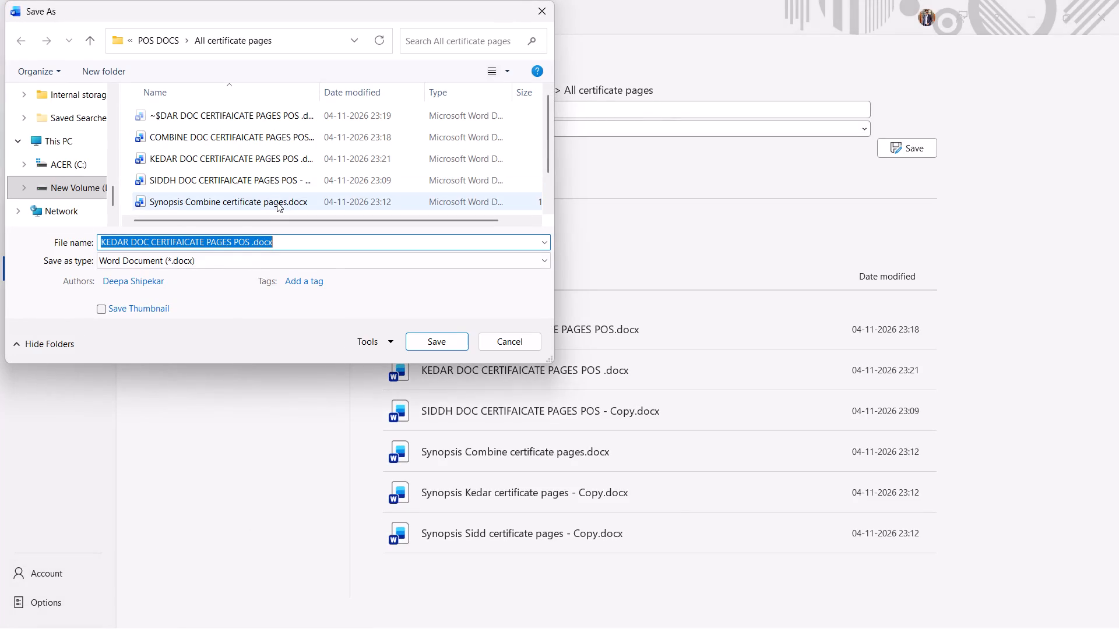
left_click(319, 261)
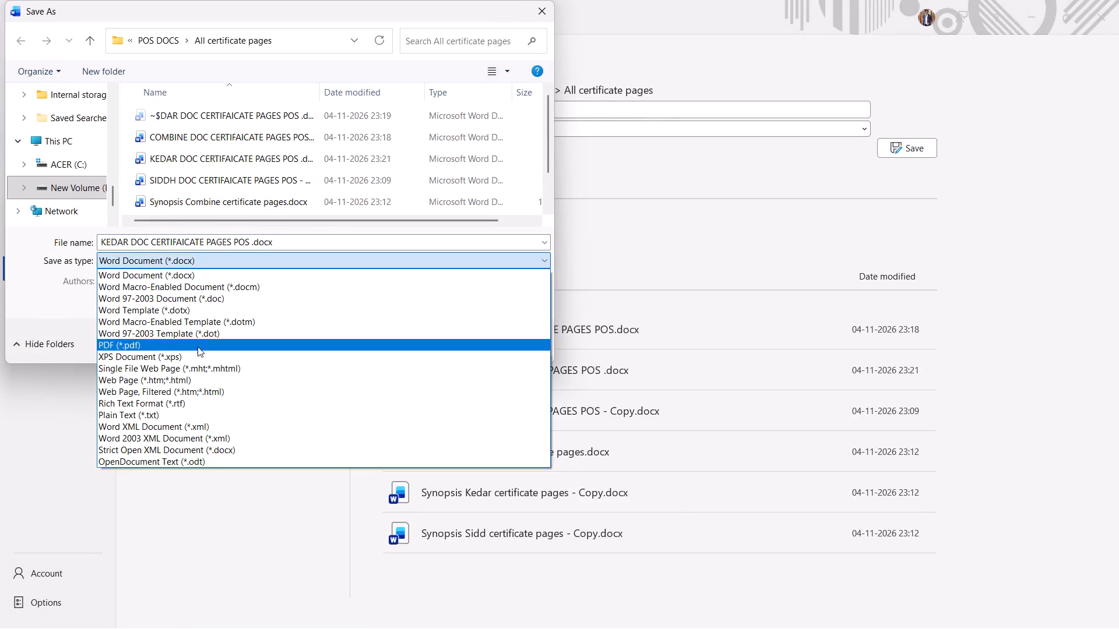
left_click(190, 347)
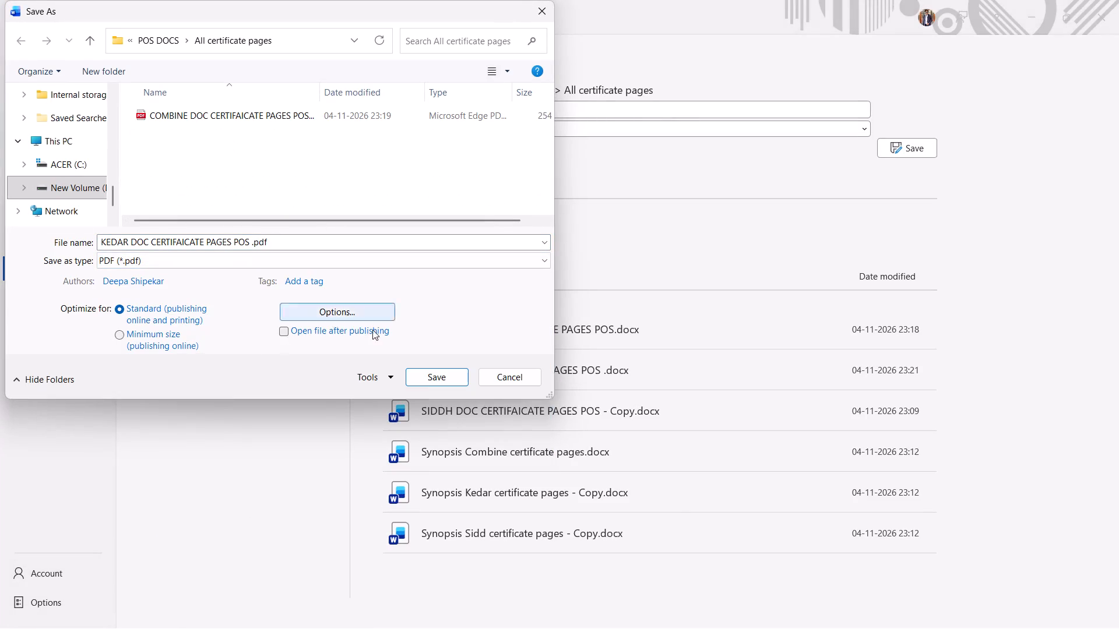
left_click(435, 371)
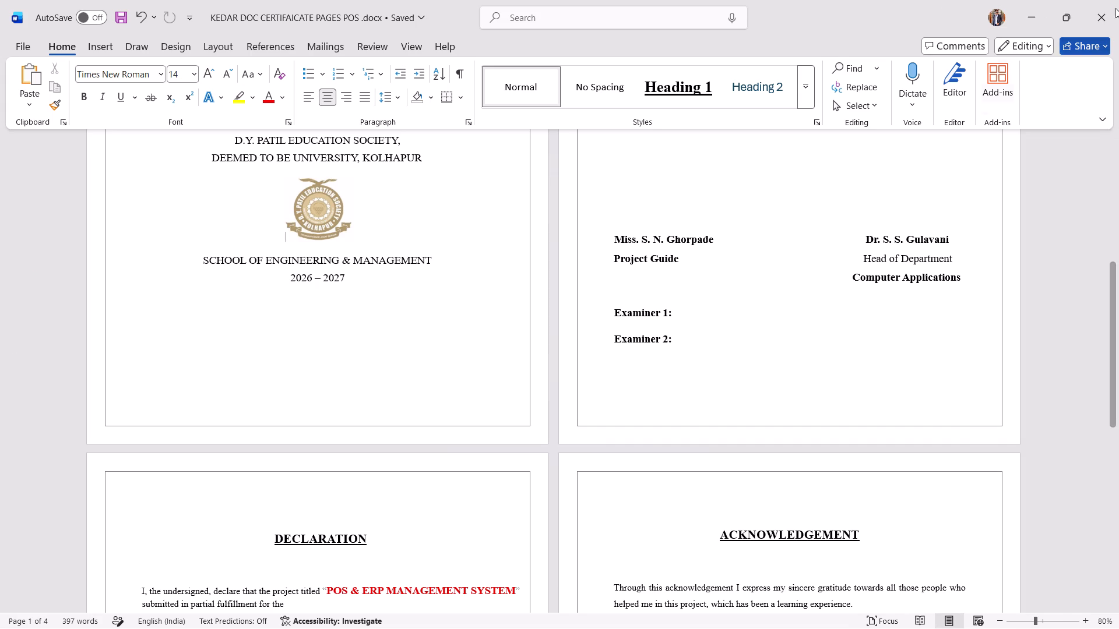
left_click(1115, 5)
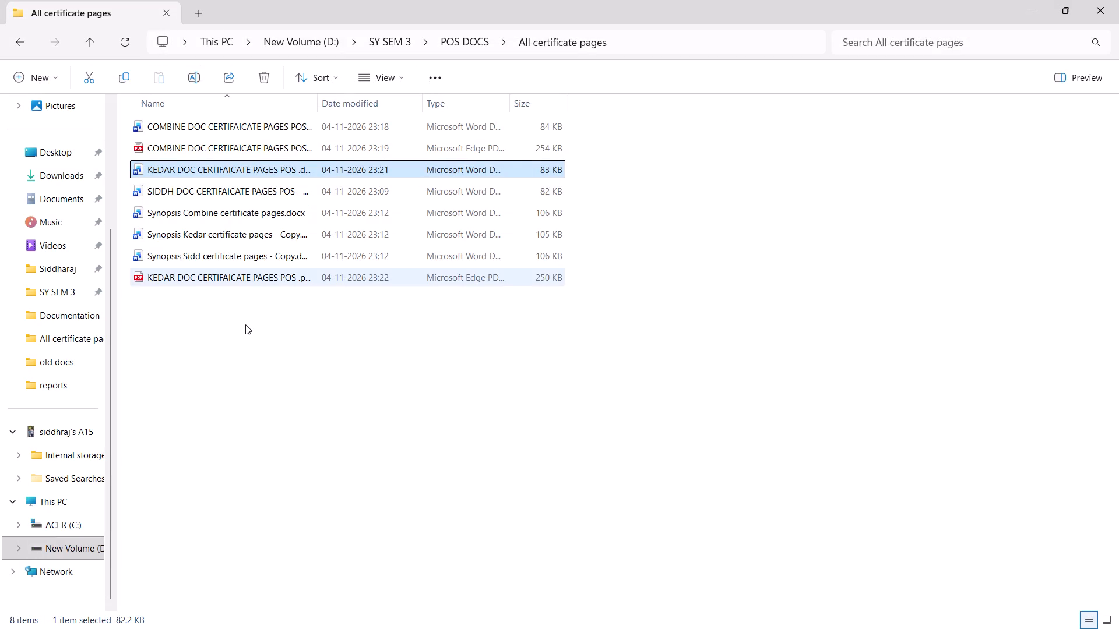
Open the COMBINE DOC CERTIFAICATE PAGES POS PDF from File Explorer, check its title page, and close it.
left_click(245, 324)
left_click_drag(283, 150, 269, 317)
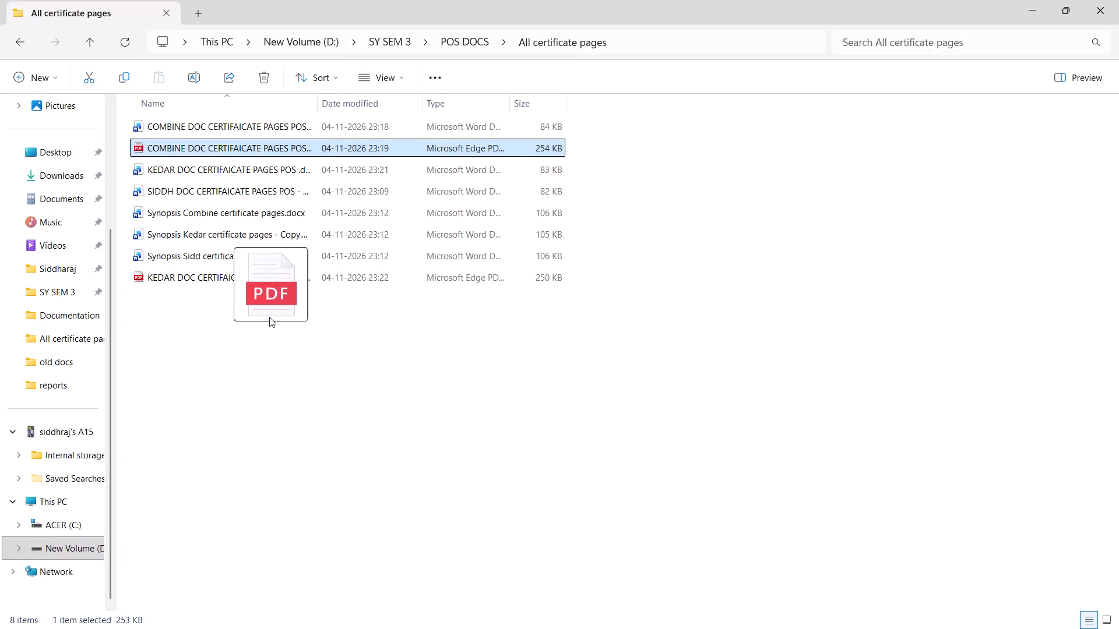
left_click_drag(269, 317, 265, 327)
double_click(309, 147)
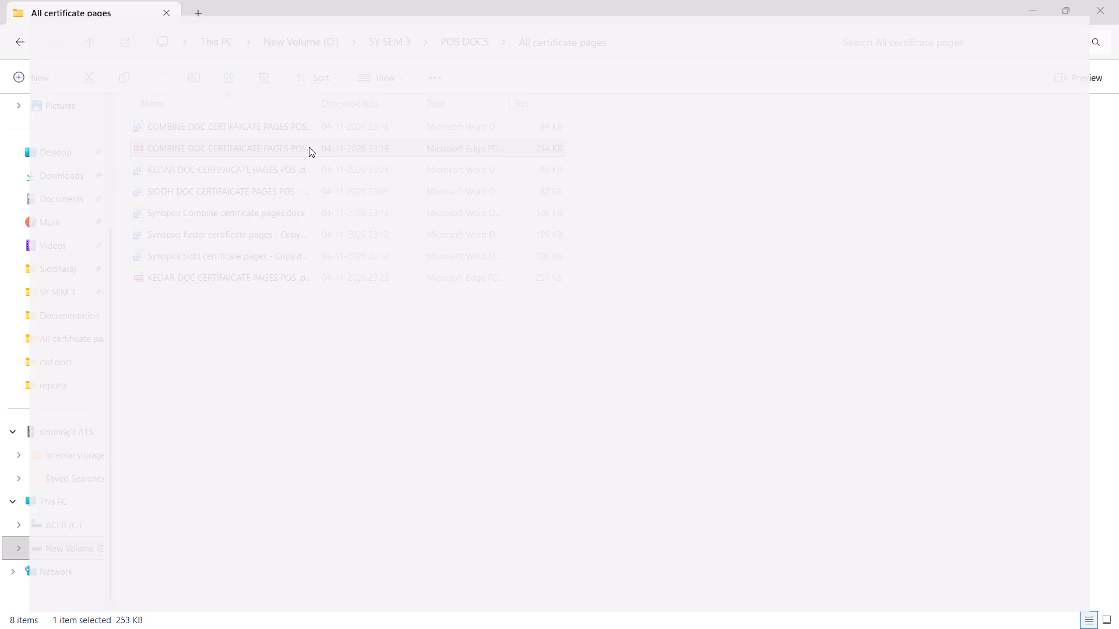
scroll(617, 319, "up", 16)
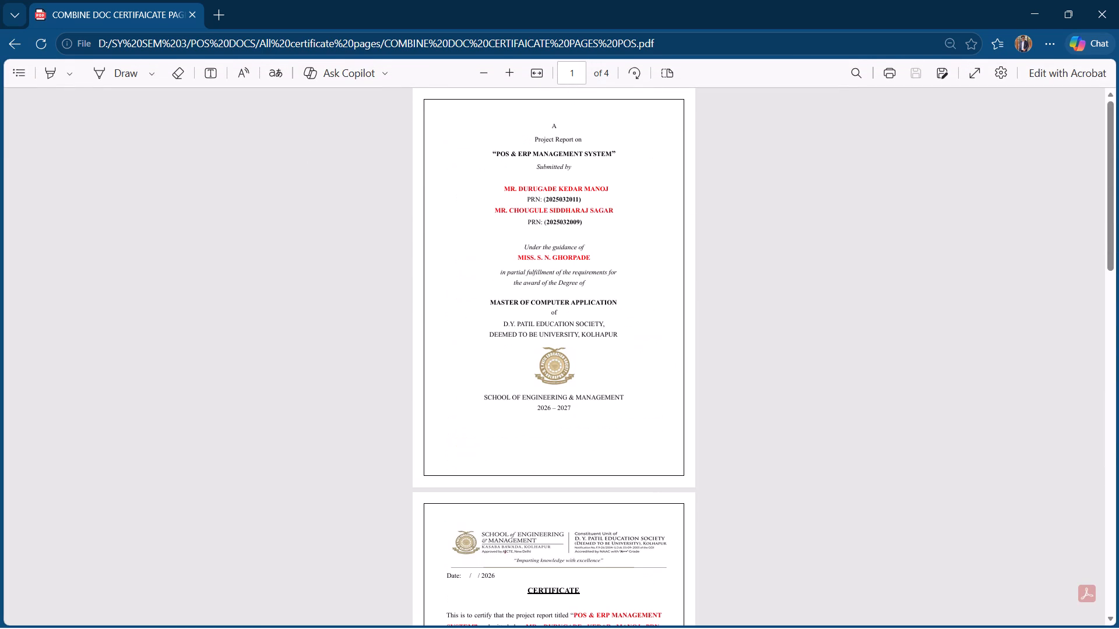
scroll(622, 313, "up", 2)
left_click(1118, 0)
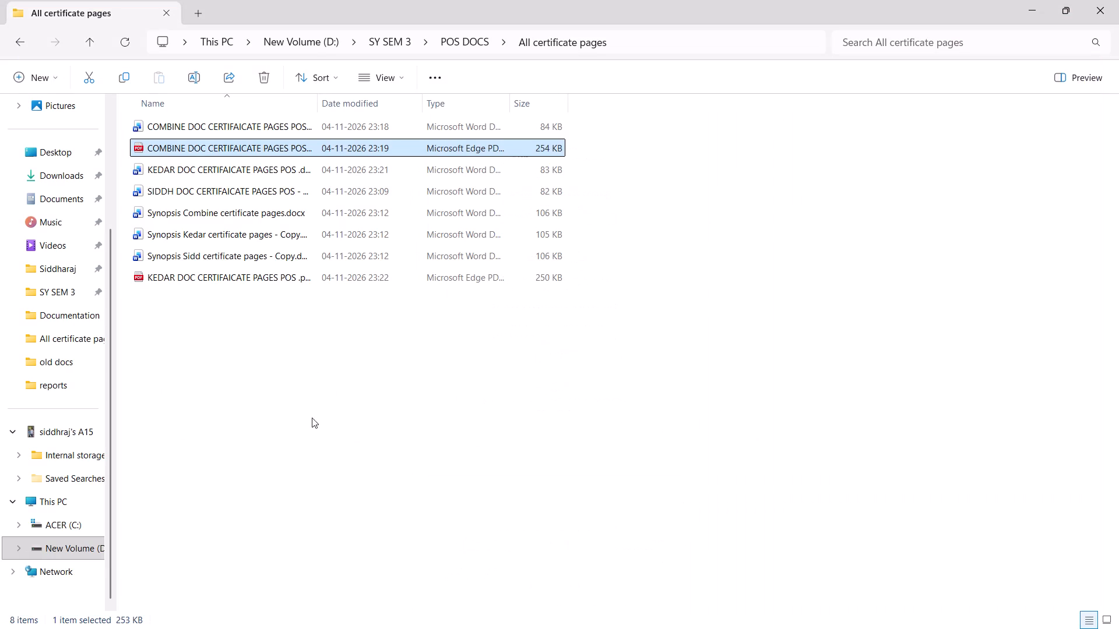
Create a new folder named Certificates pdf inside the All certificate pages folder.
right_click(311, 366)
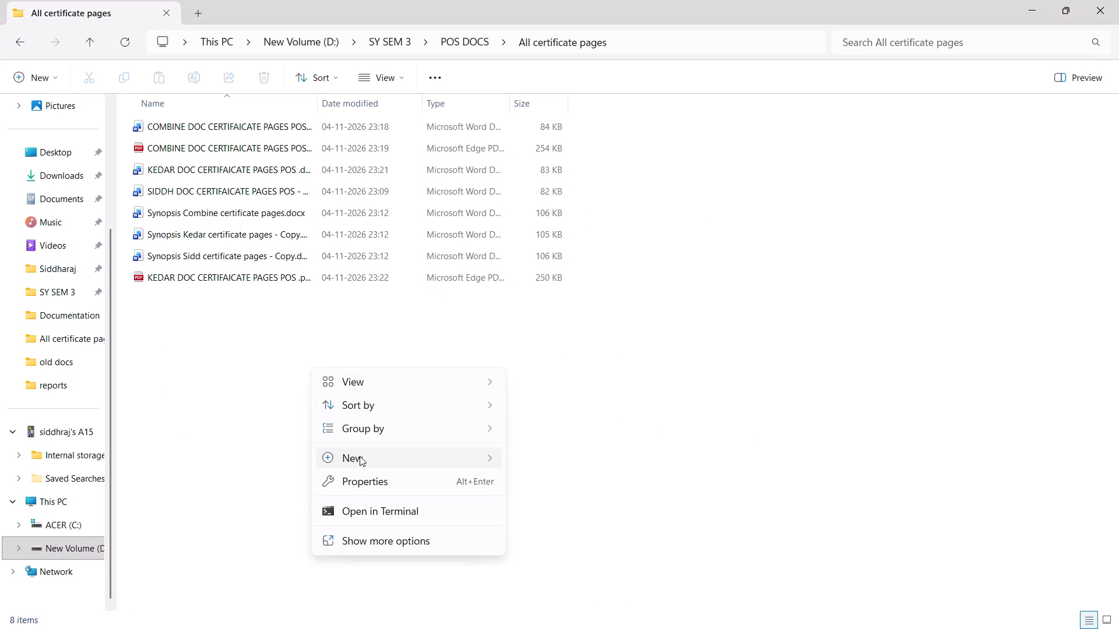
left_click(557, 230)
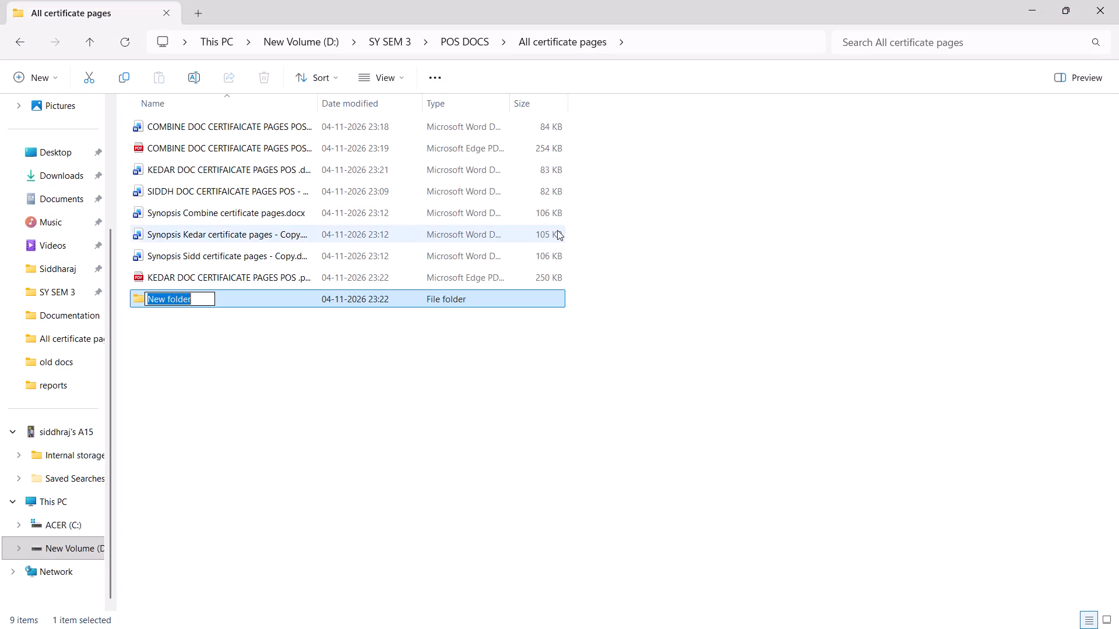
key("BackSpace")
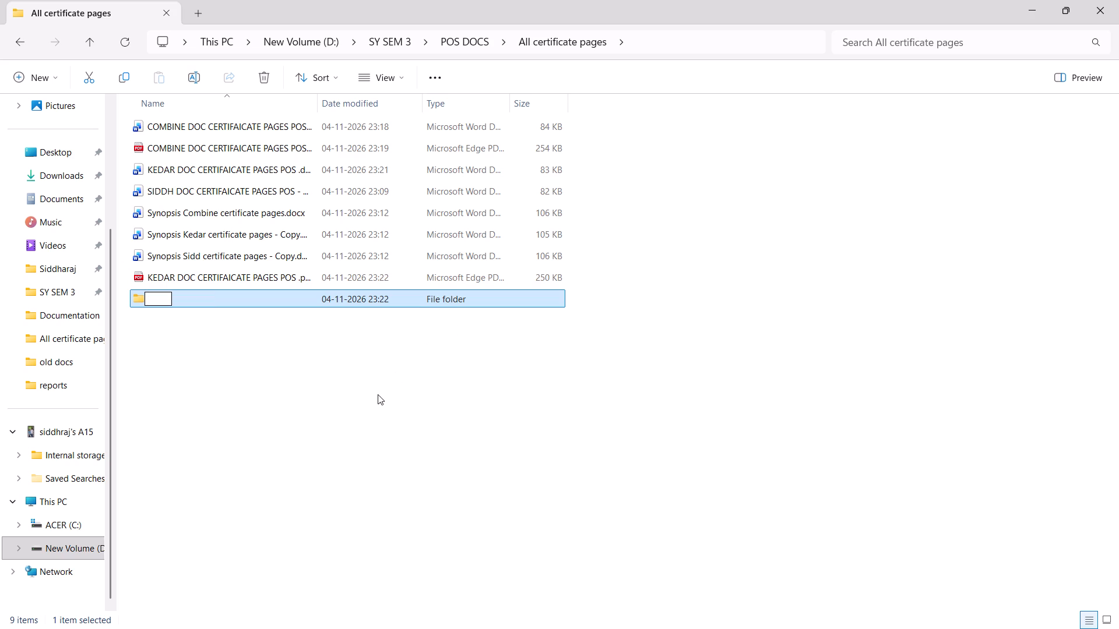
type("Certifa")
key("BackSpace")
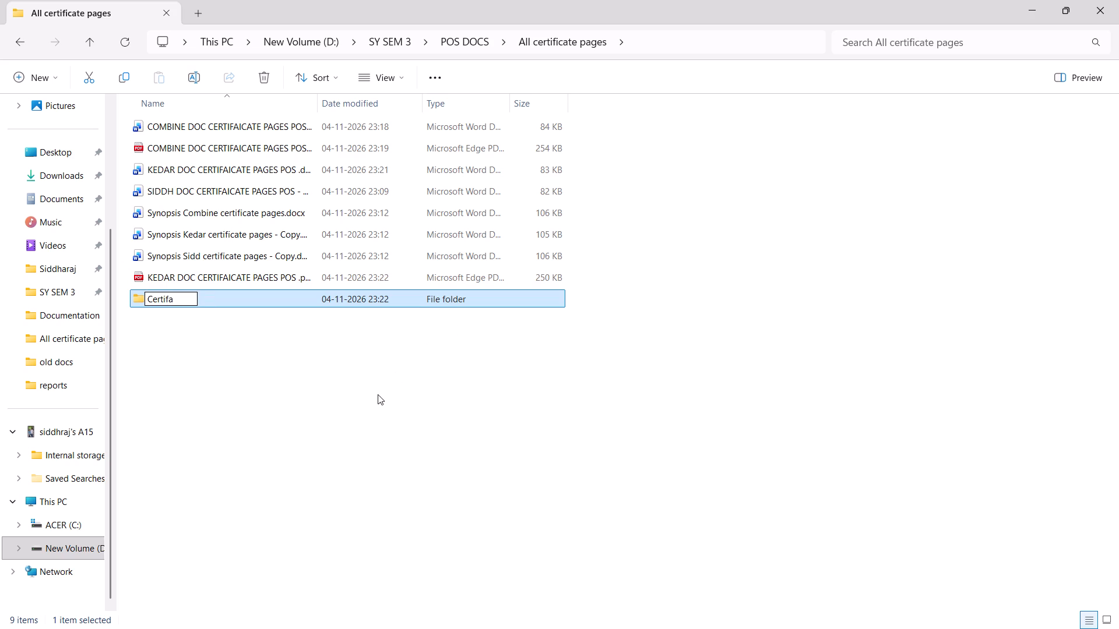
type("ict")
key("BackSpace")
type("ates pdf")
key("space")
key("Return")
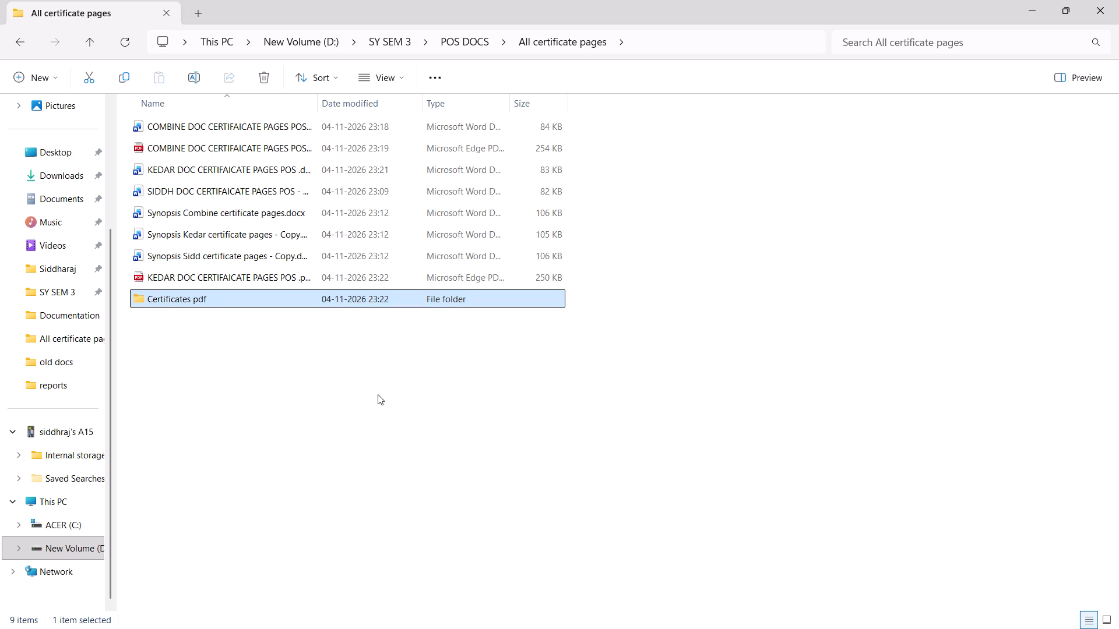
left_click(378, 394)
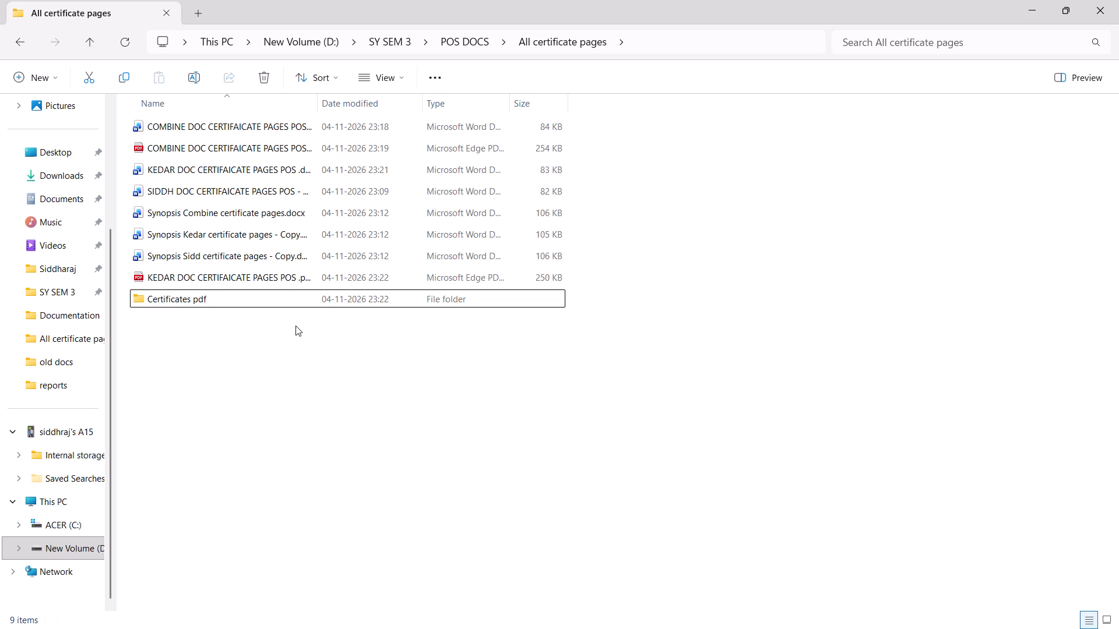
Move the KEDAR and COMBINE certificate PDFs into the Certificates pdf folder.
left_click_drag(251, 281, 247, 297)
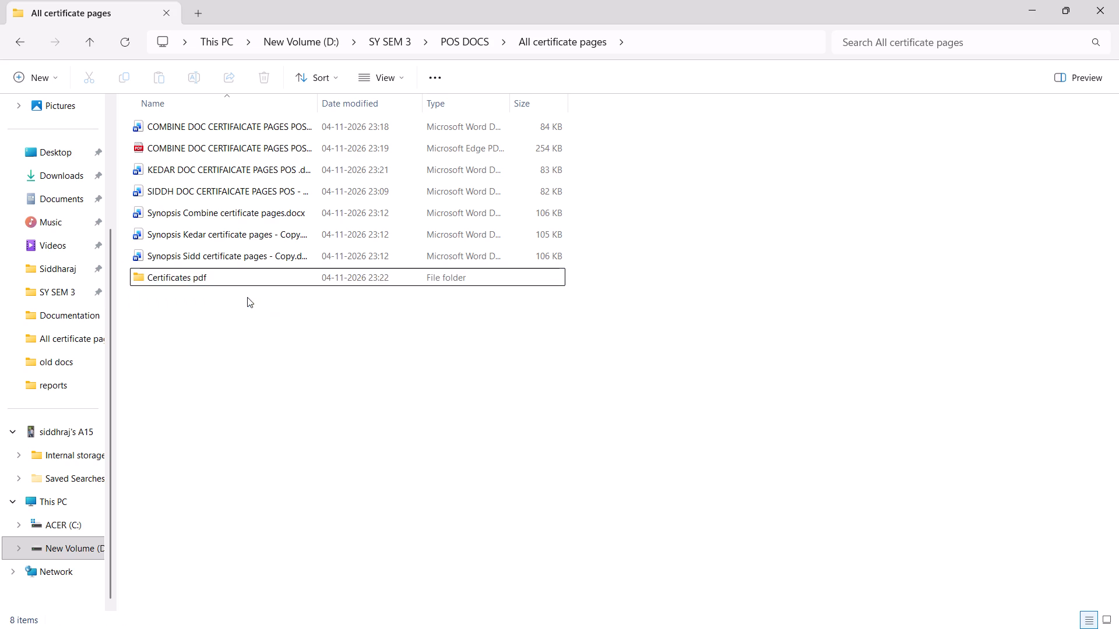
left_click_drag(251, 150, 226, 280)
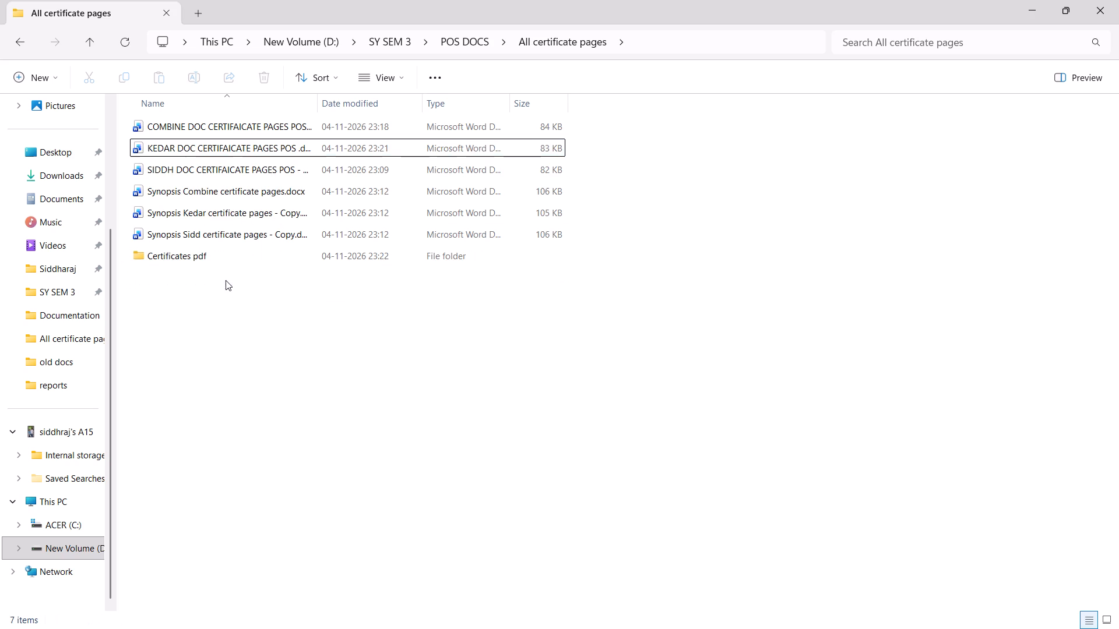
left_click(226, 280)
Open the KEDAR PDF in the Certificates pdf folder, review its title, certificate, declaration and acknowledgement pages, and close it.
double_click(227, 256)
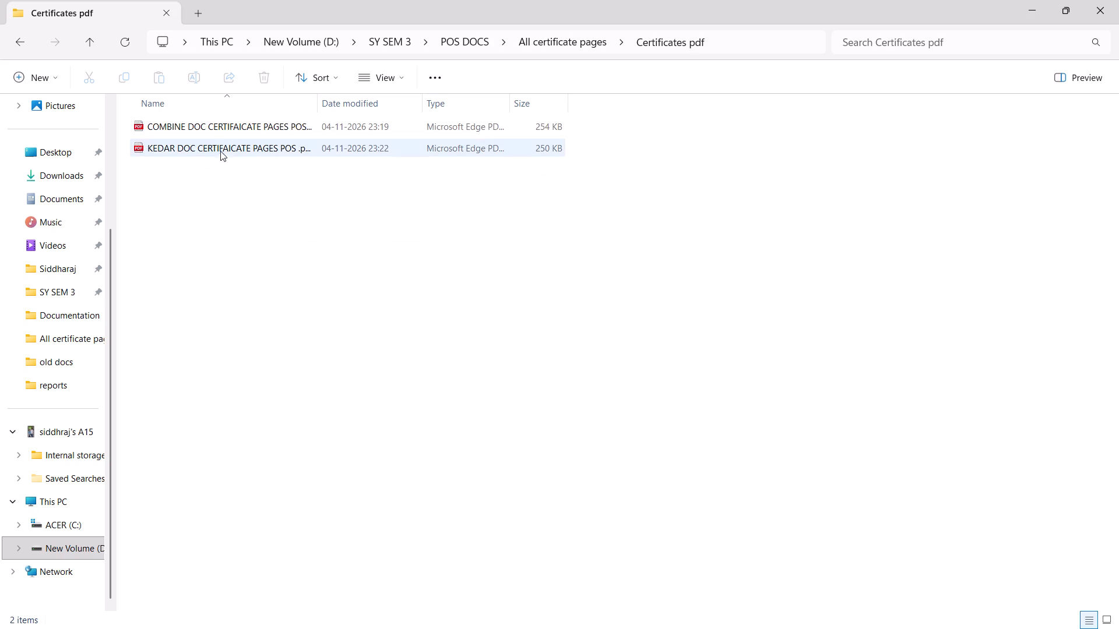
double_click(220, 154)
scroll(617, 281, "down", 3)
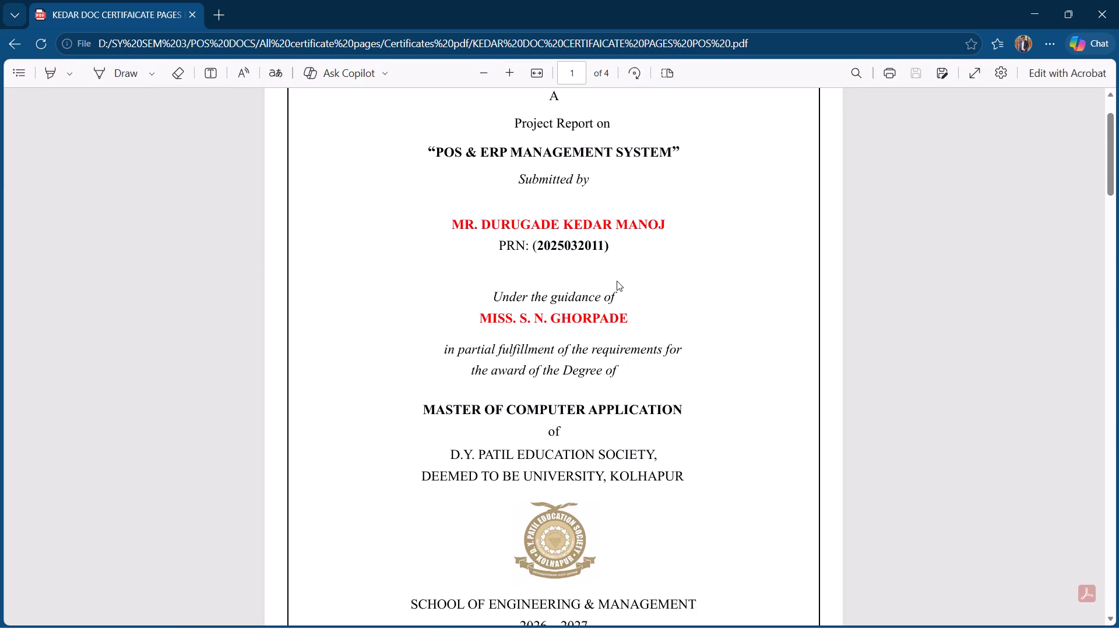
scroll(617, 281, "down", 2)
scroll(630, 281, "up", 6)
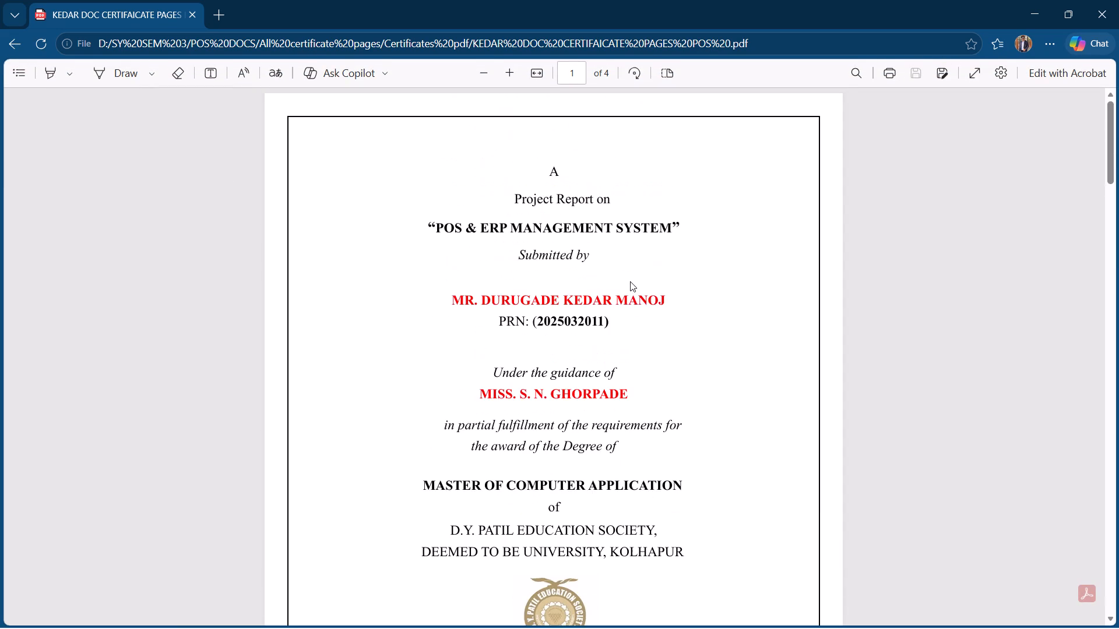
scroll(630, 281, "down", 12)
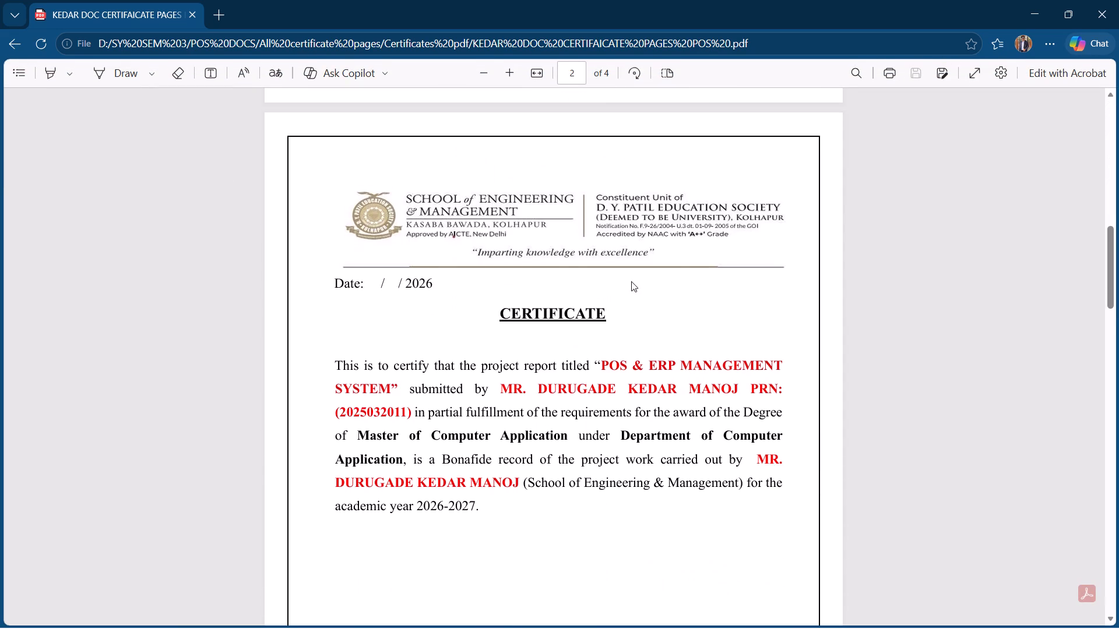
scroll(631, 281, "down", 1)
scroll(631, 281, "up", 1)
scroll(631, 281, "down", 1)
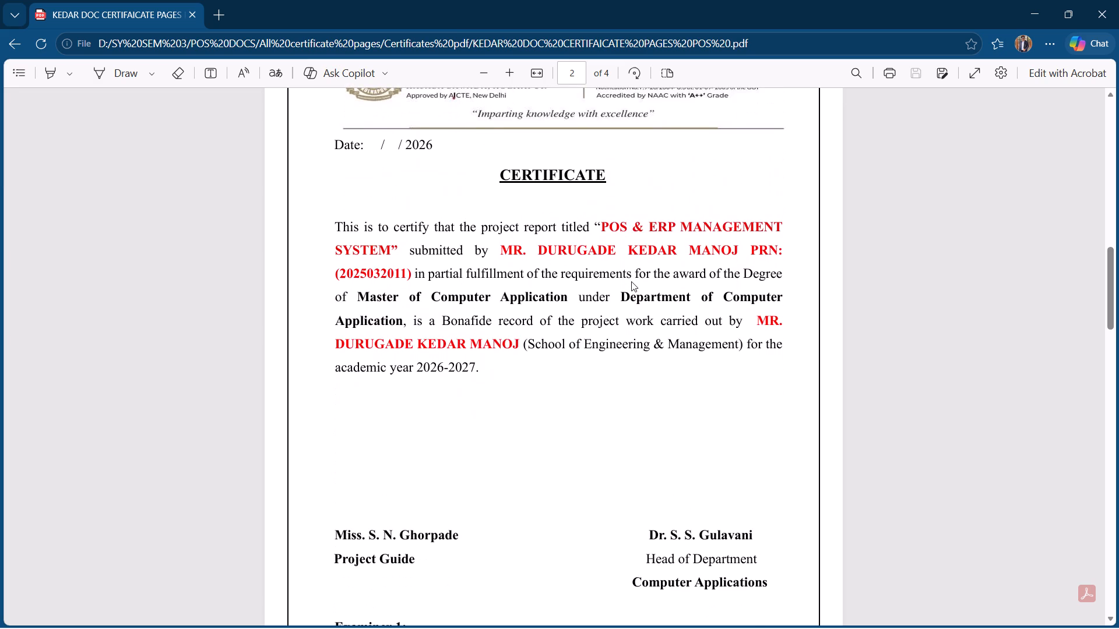
scroll(631, 281, "down", 4)
scroll(631, 281, "up", 3)
scroll(631, 281, "down", 5)
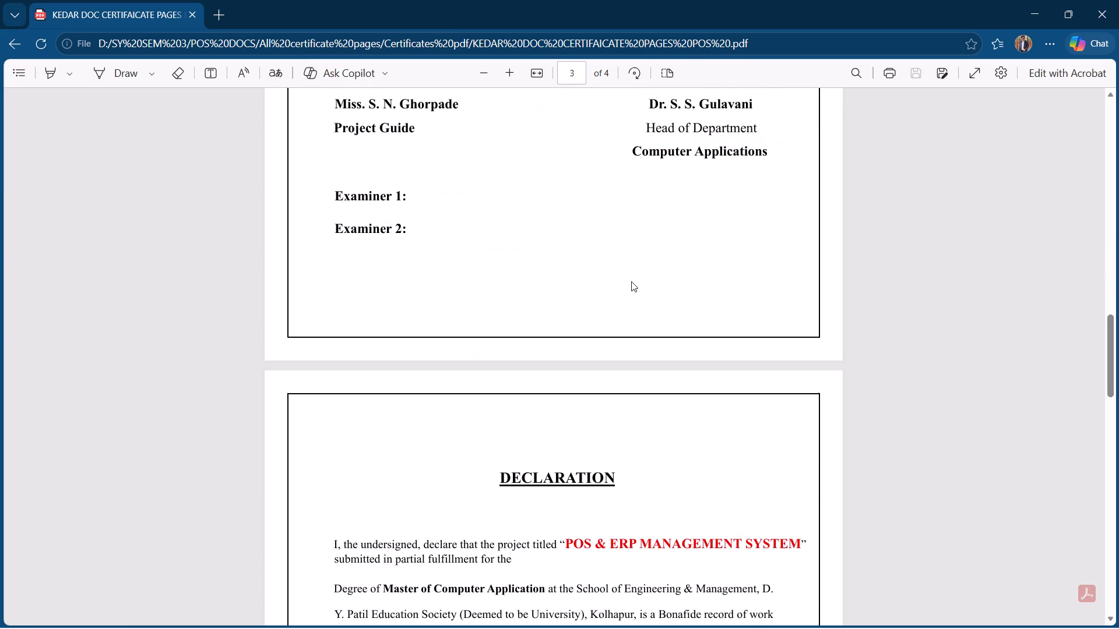
scroll(631, 281, "down", 16)
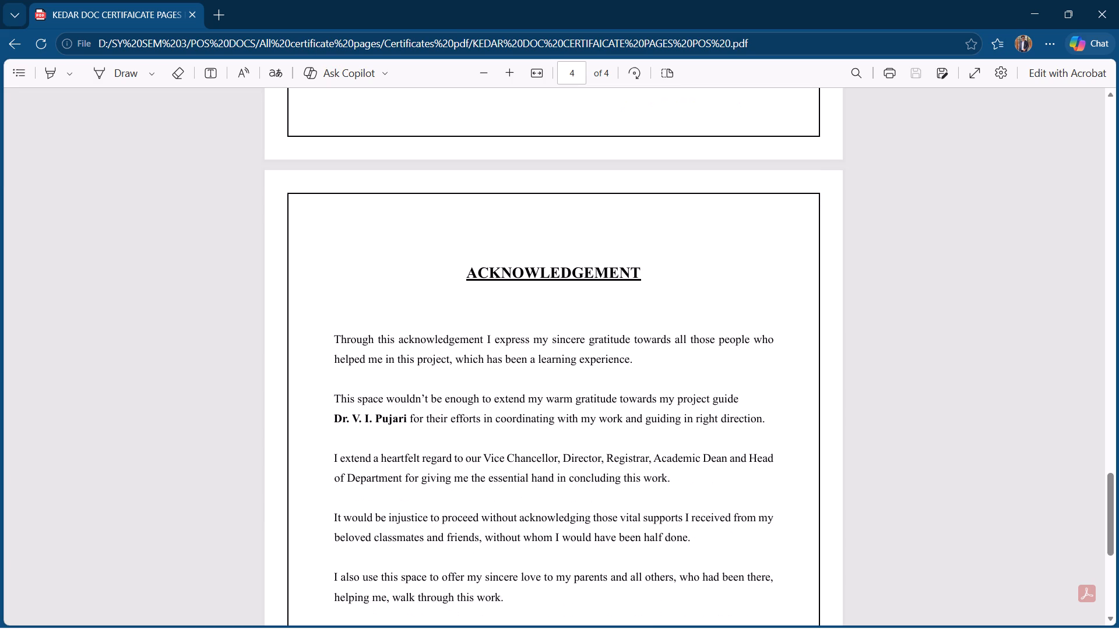
scroll(631, 282, "down", 4)
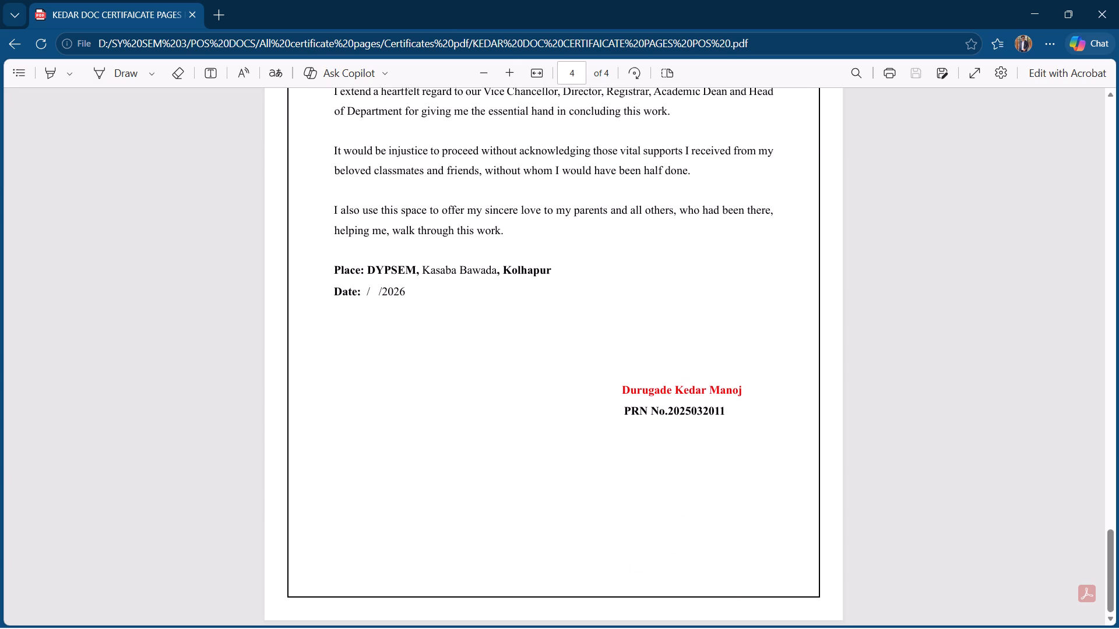
scroll(631, 282, "up", 1)
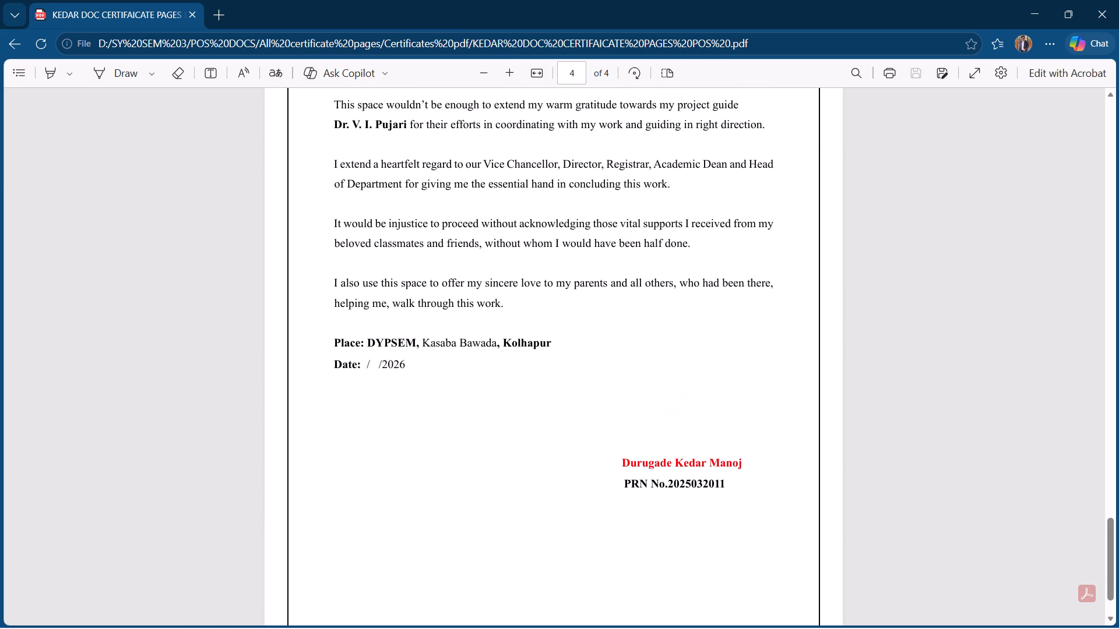
scroll(631, 282, "up", 3)
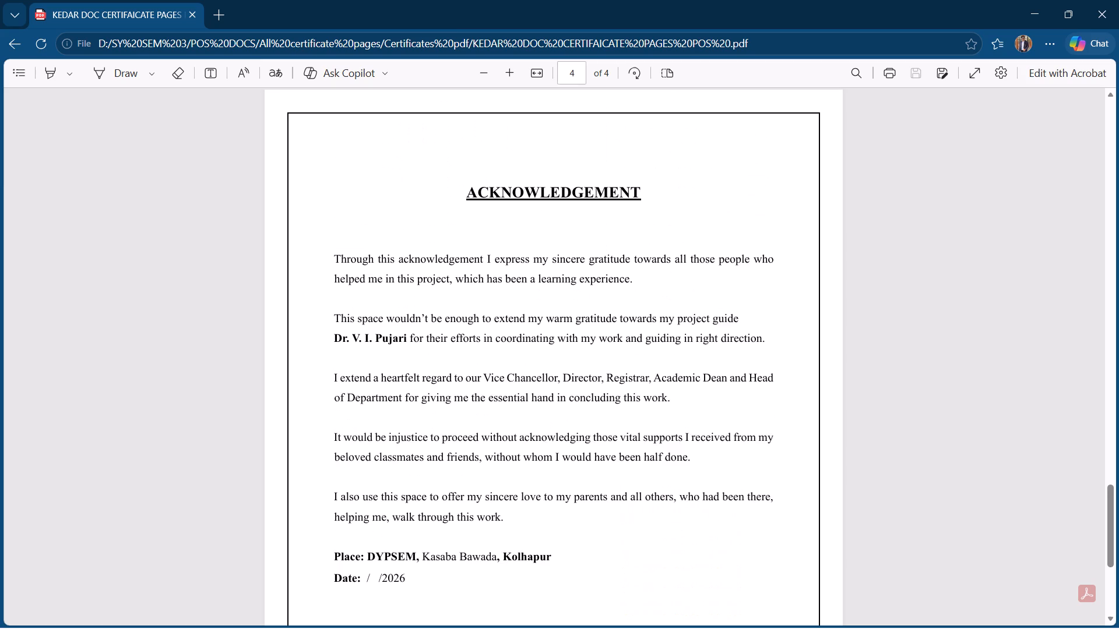
left_click(1118, 0)
double_click(335, 130)
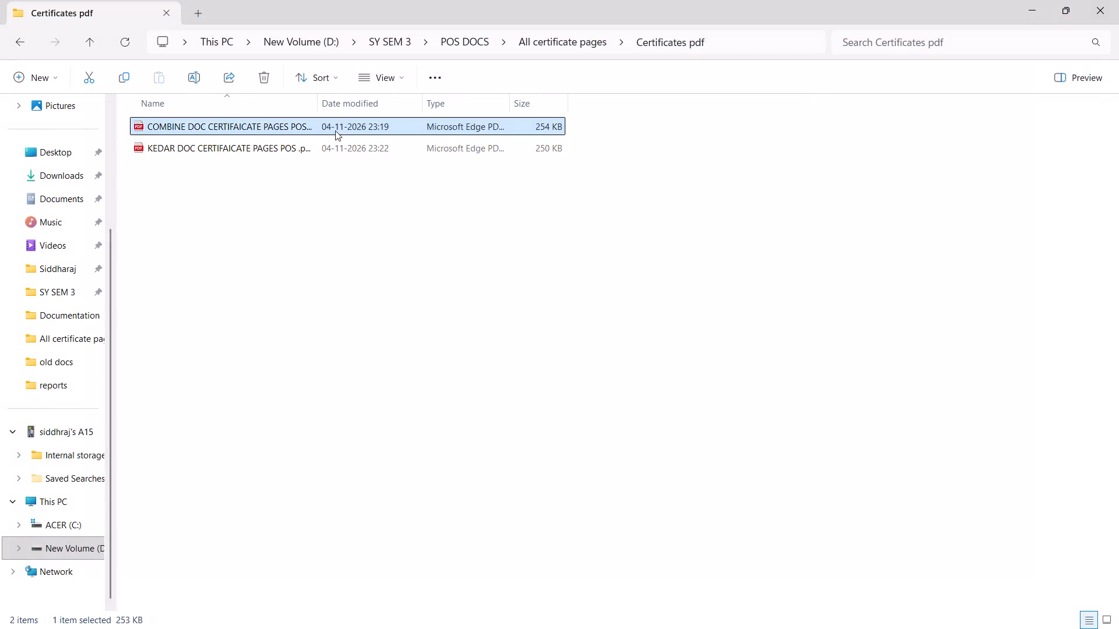
scroll(853, 306, "down", 20)
scroll(853, 306, "down", 2)
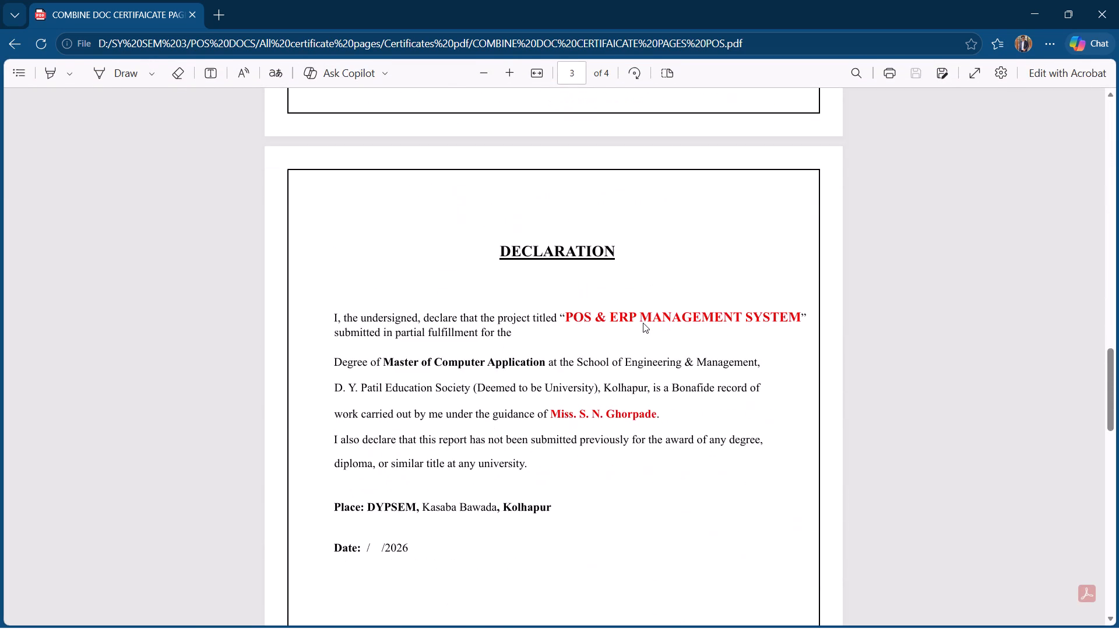
scroll(643, 323, "down", 11)
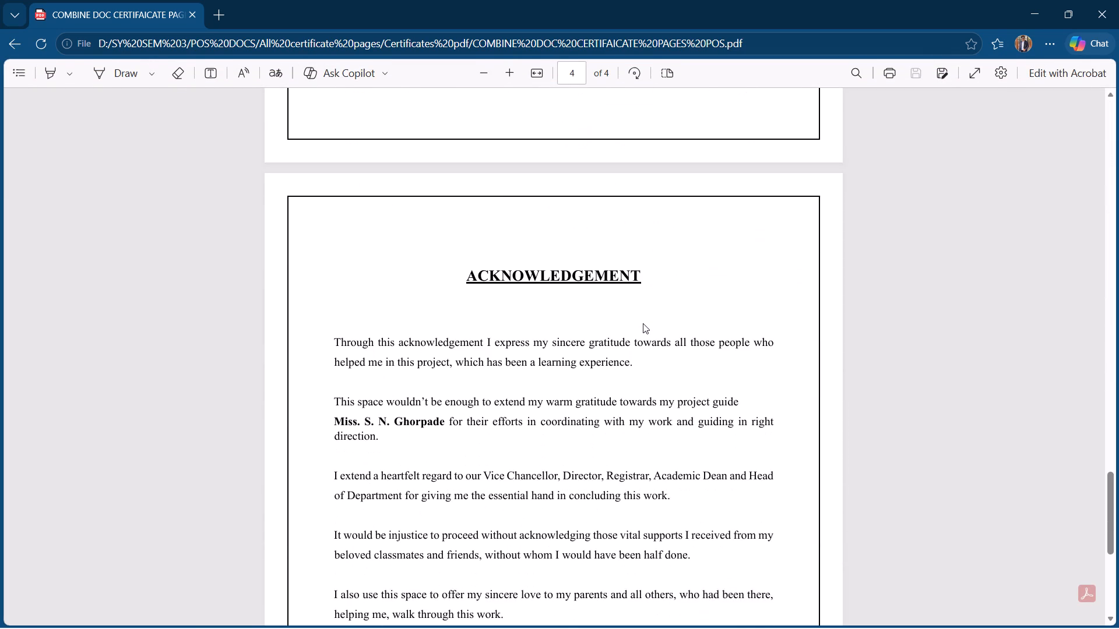
scroll(643, 323, "up", 11)
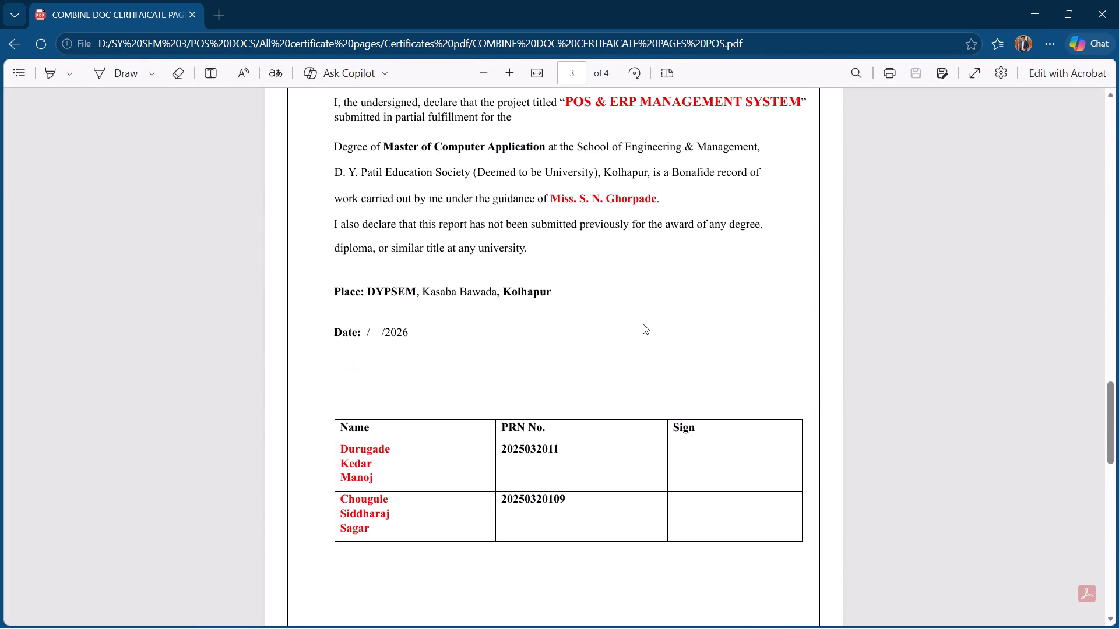
scroll(643, 324, "up", 4)
scroll(643, 324, "up", 19)
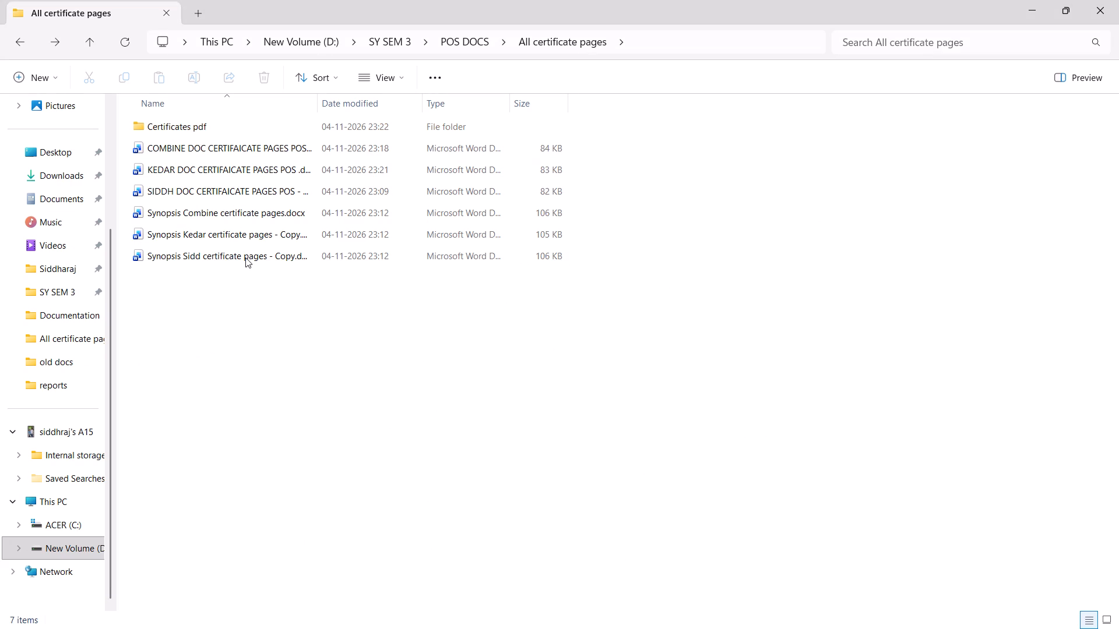
double_click(245, 126)
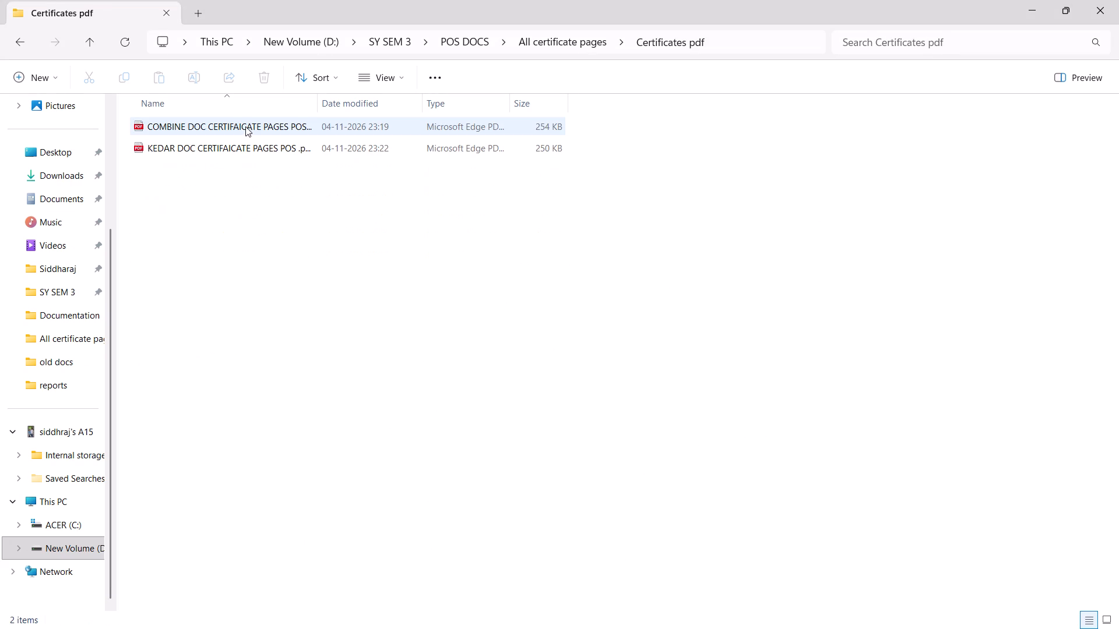
left_click(17, 44)
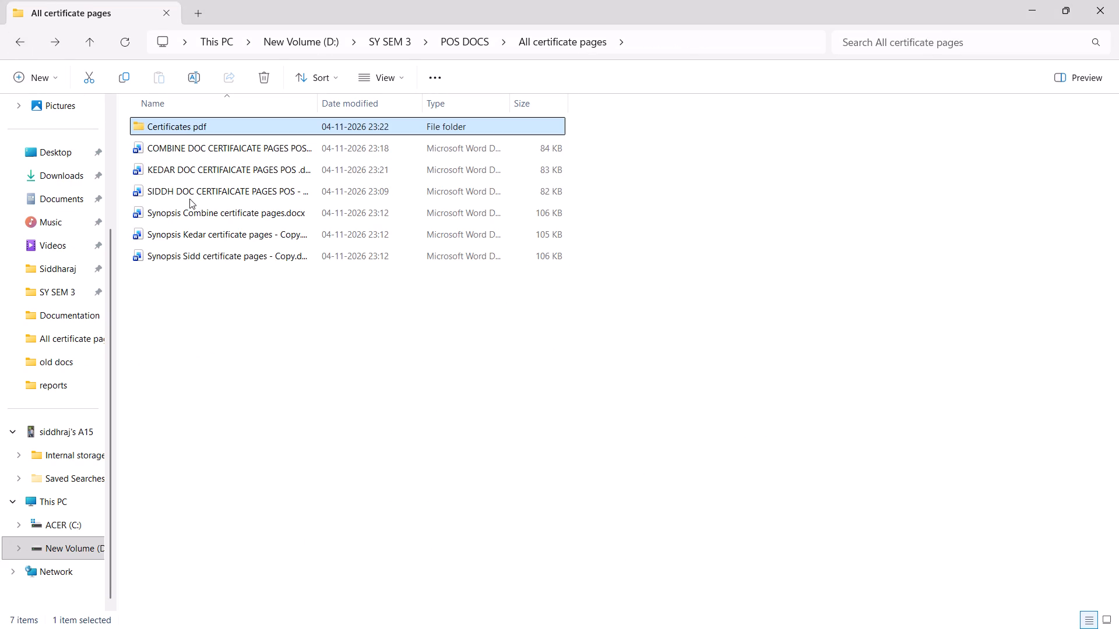
Open the SIDDH DOC CERTIFAICATE PAGES POS - Copy document and check the spacing around the certificate page's signature block.
double_click(189, 193)
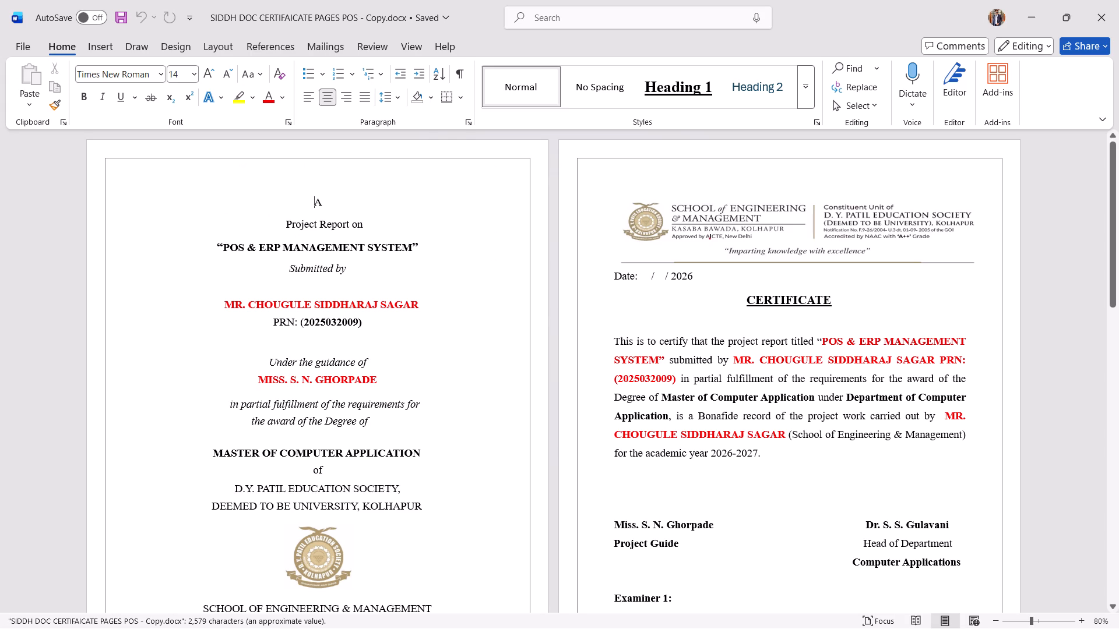
scroll(448, 433, "down", 11)
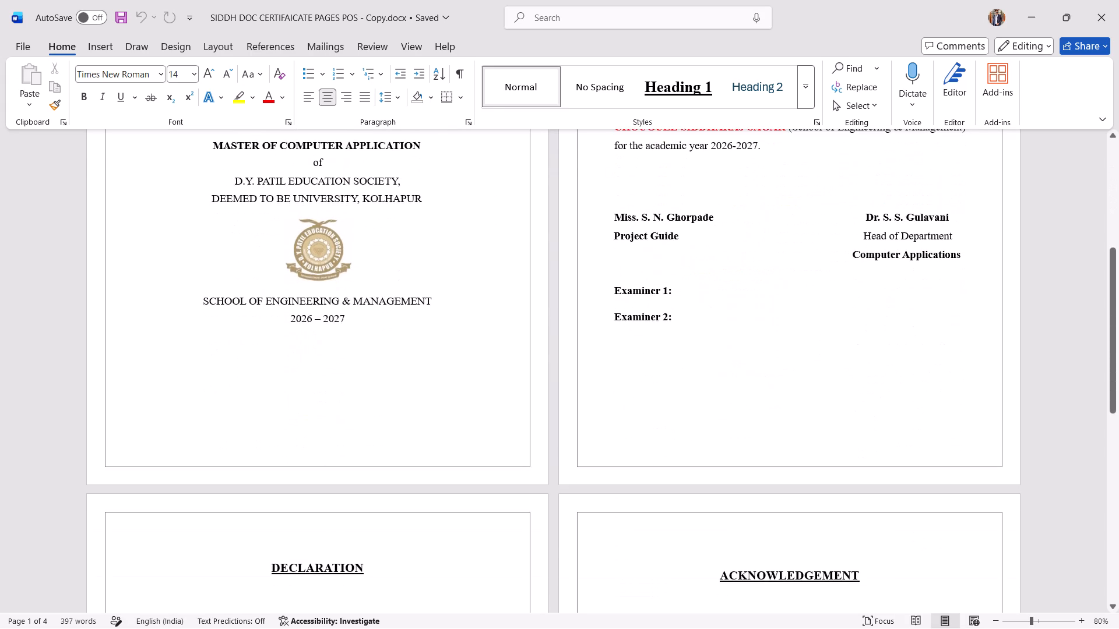
scroll(450, 434, "down", 1)
scroll(600, 413, "up", 5)
left_click(622, 294)
left_click(617, 321)
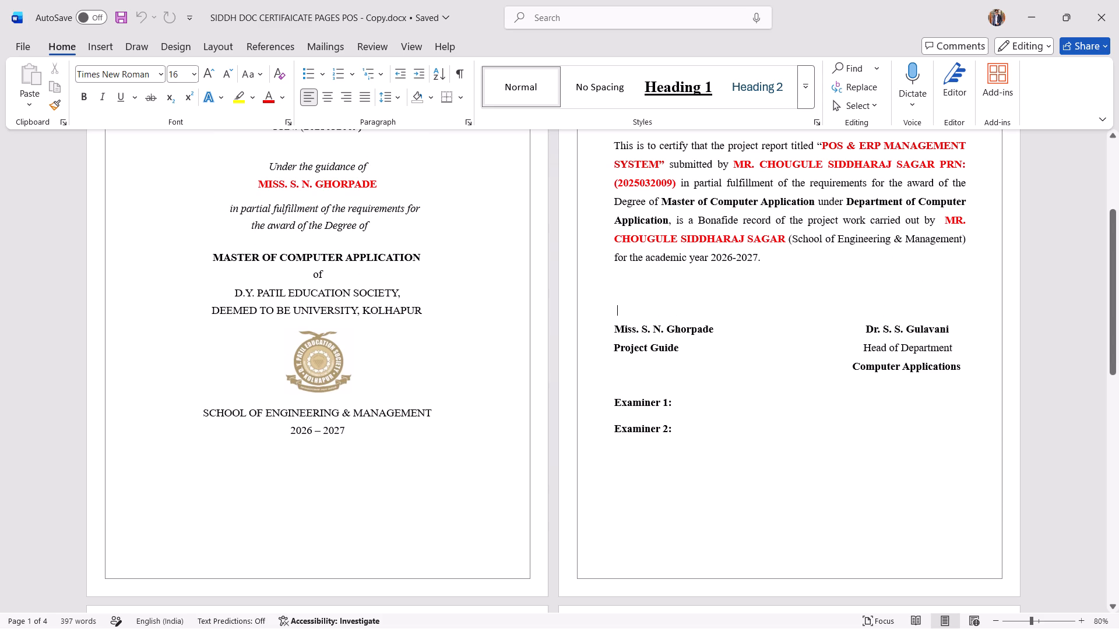
left_click(681, 478)
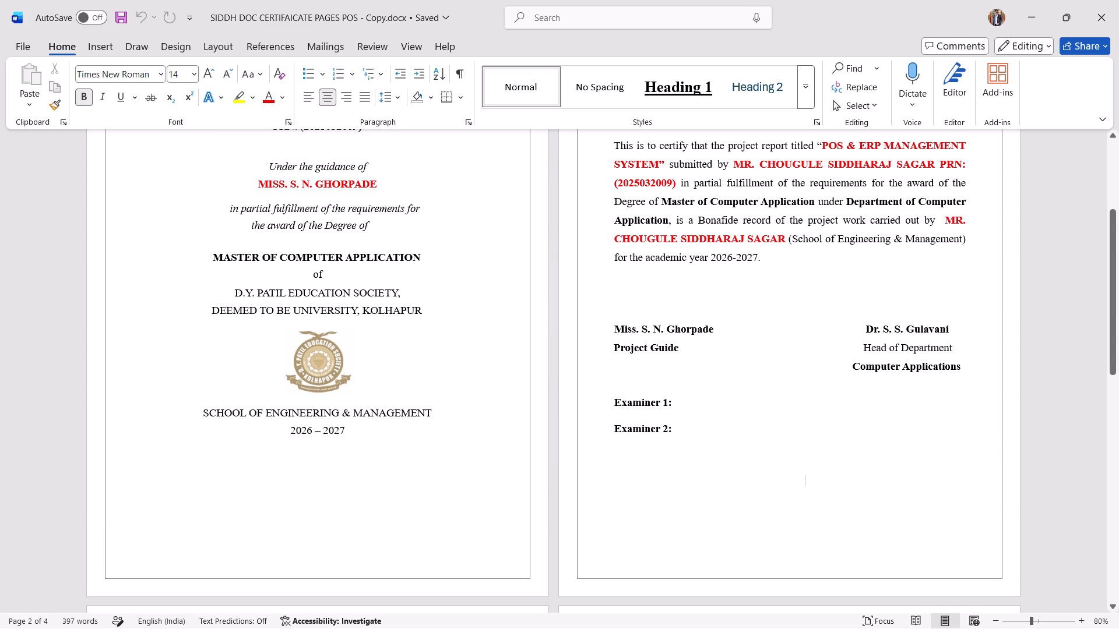
scroll(740, 486, "down", 4)
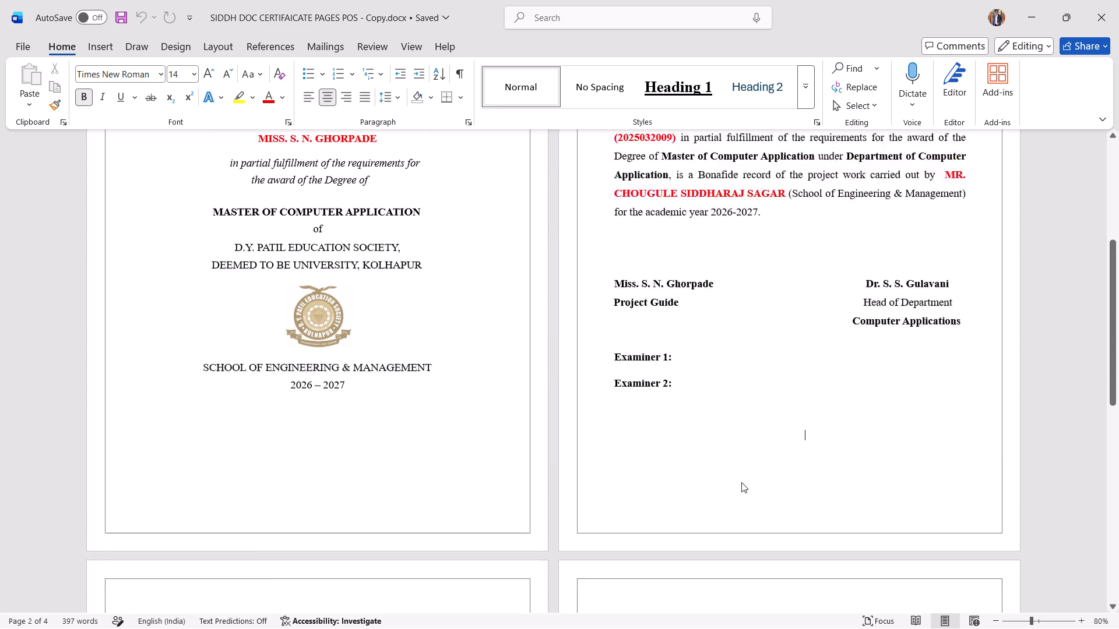
scroll(730, 479, "up", 10)
Insert three blank lines above the project guide and Head of Department signature block on the certificate page.
left_click(696, 485)
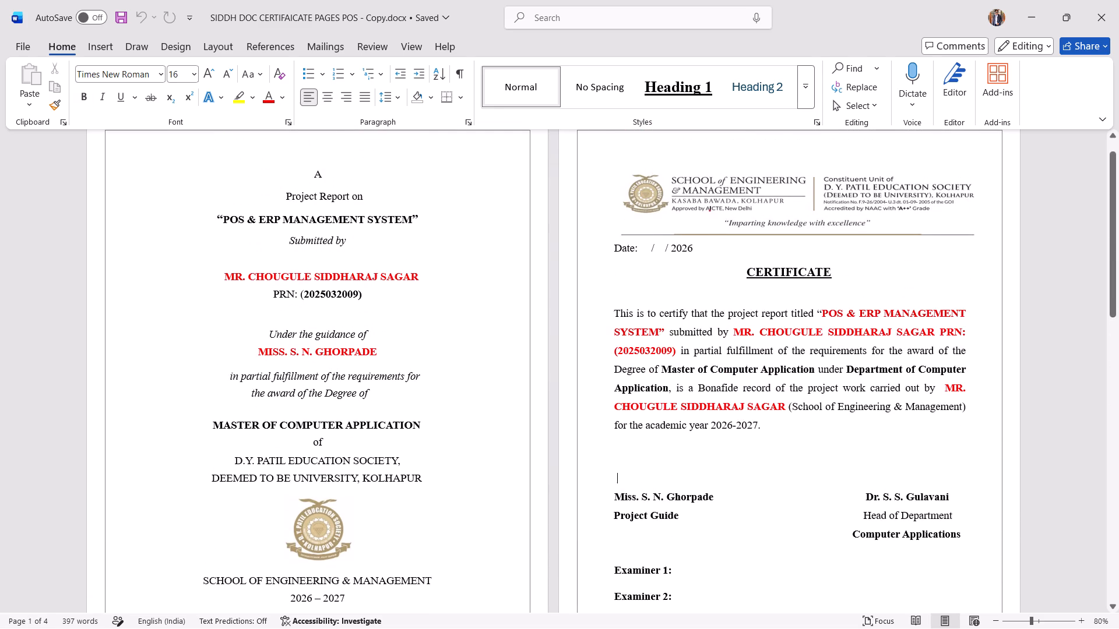
key("Return")
key("Return")
scroll(696, 485, "down", 5)
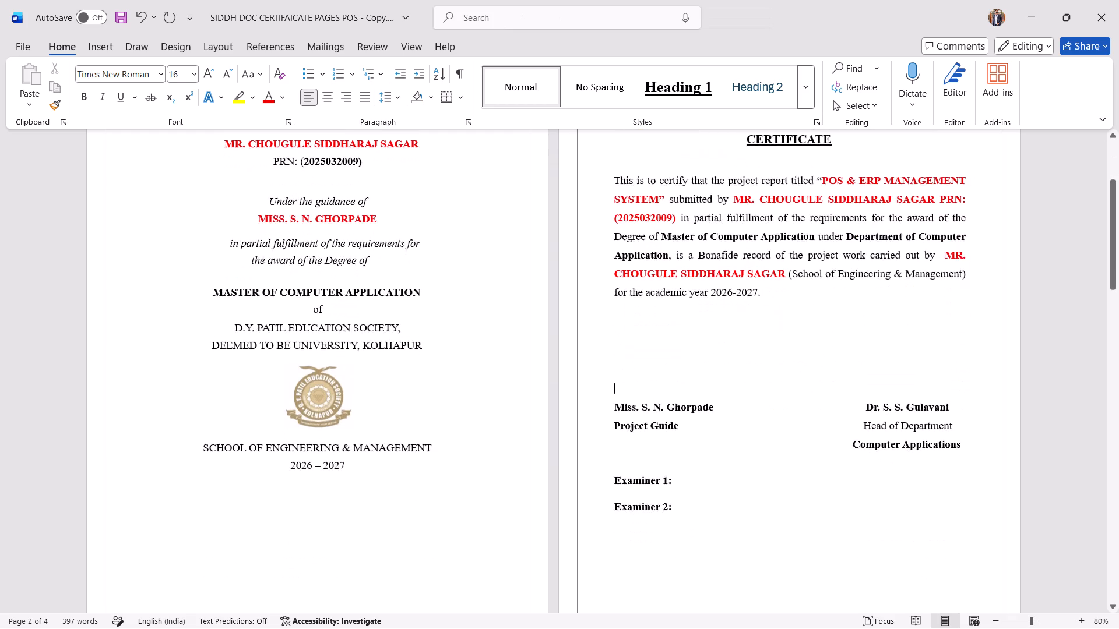
scroll(702, 467, "down", 2)
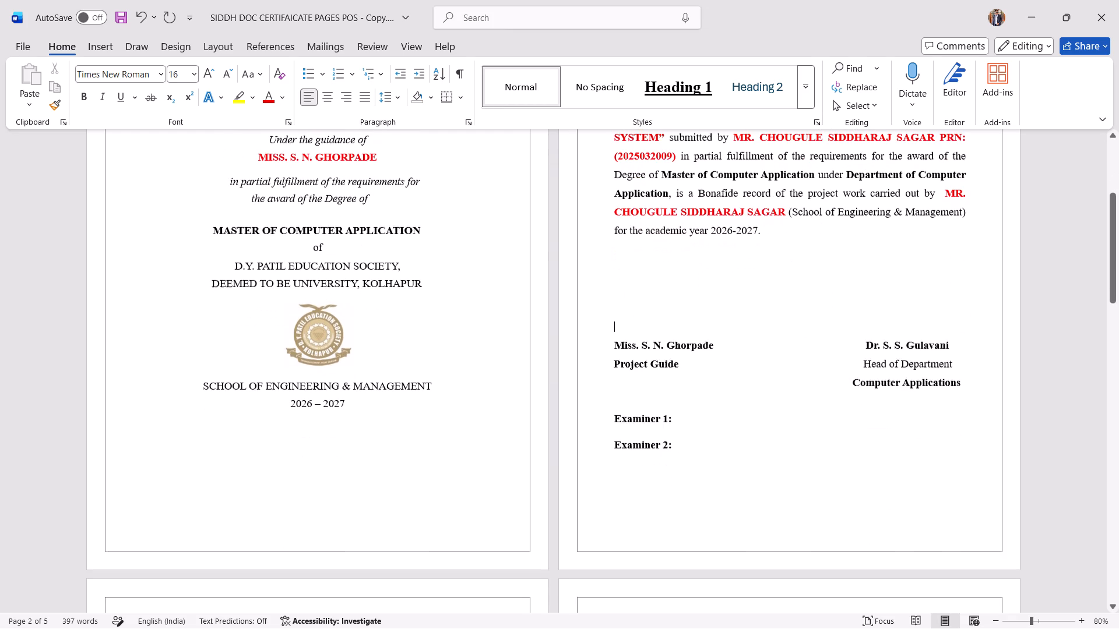
key("Return")
scroll(702, 467, "down", 9)
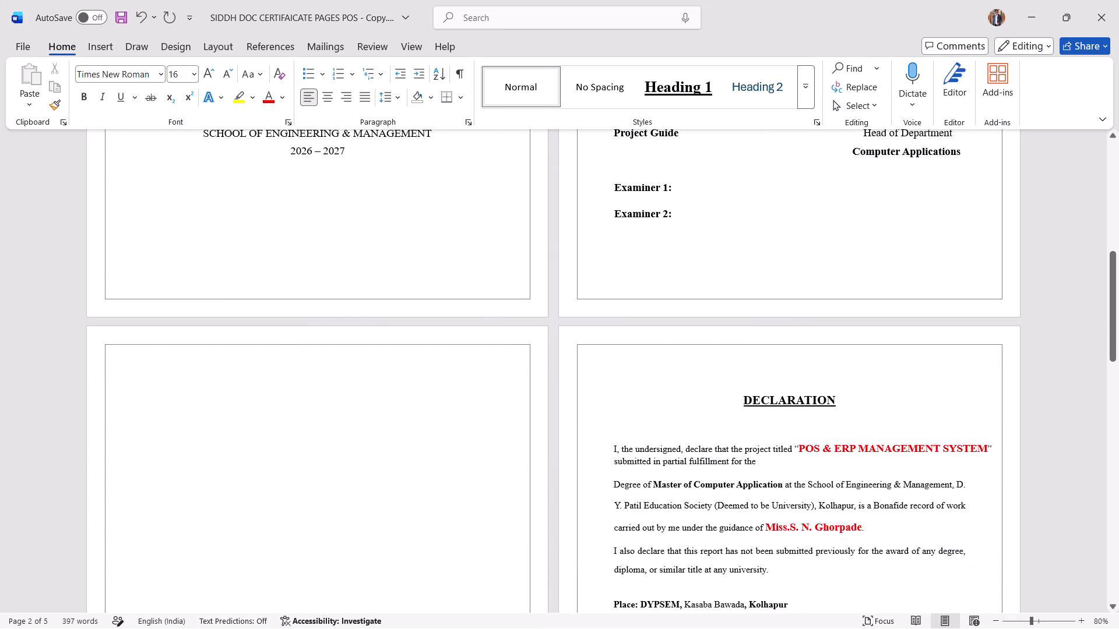
Remove the blank page before the declaration by deleting the empty space above the DECLARATION heading, and save the document.
left_click(728, 412)
left_click(736, 409)
left_click(743, 386)
key("BackSpace")
key("BackSpace")
key("BackSpace")
key("BackSpace")
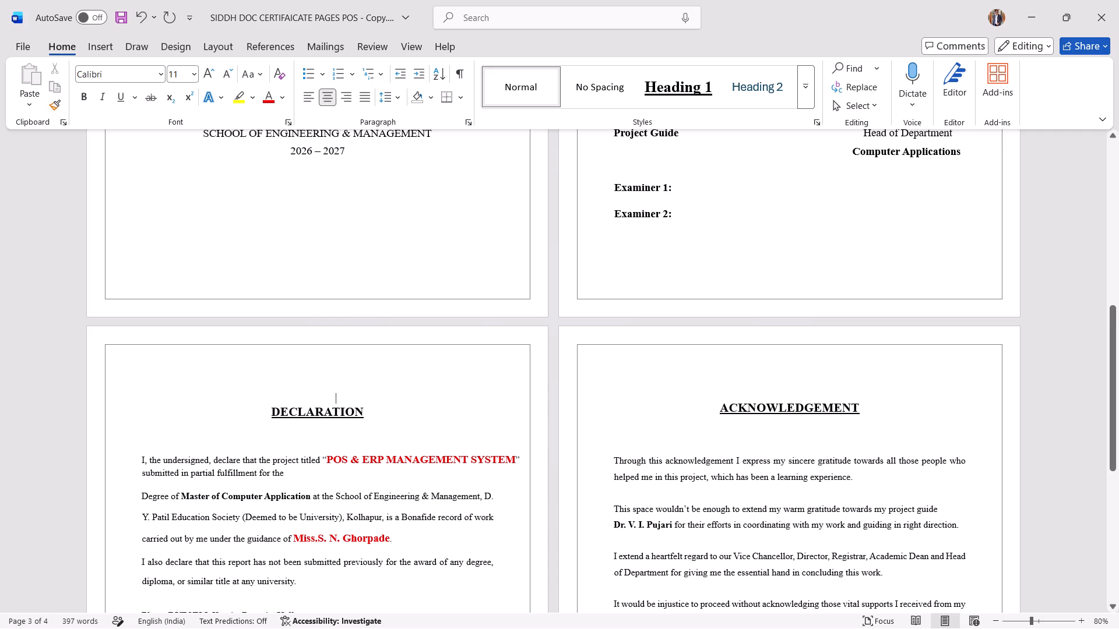
scroll(774, 448, "up", 1)
key("ctrl+s")
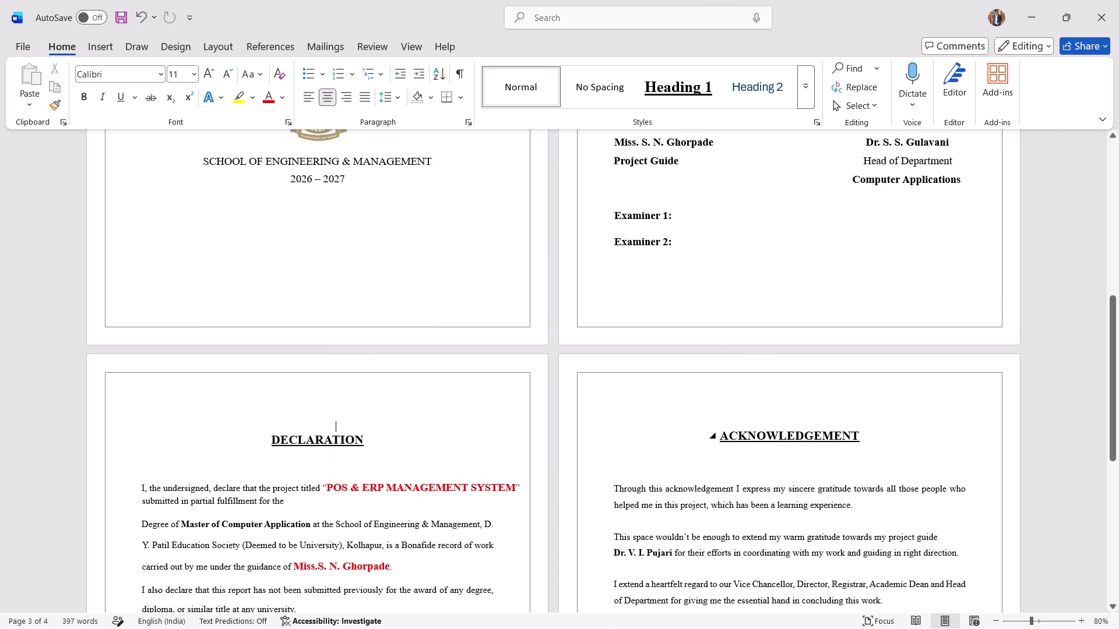
Review the document's title, certificate, declaration and acknowledgement pages and save it again.
scroll(737, 407, "down", 8)
scroll(601, 407, "down", 2)
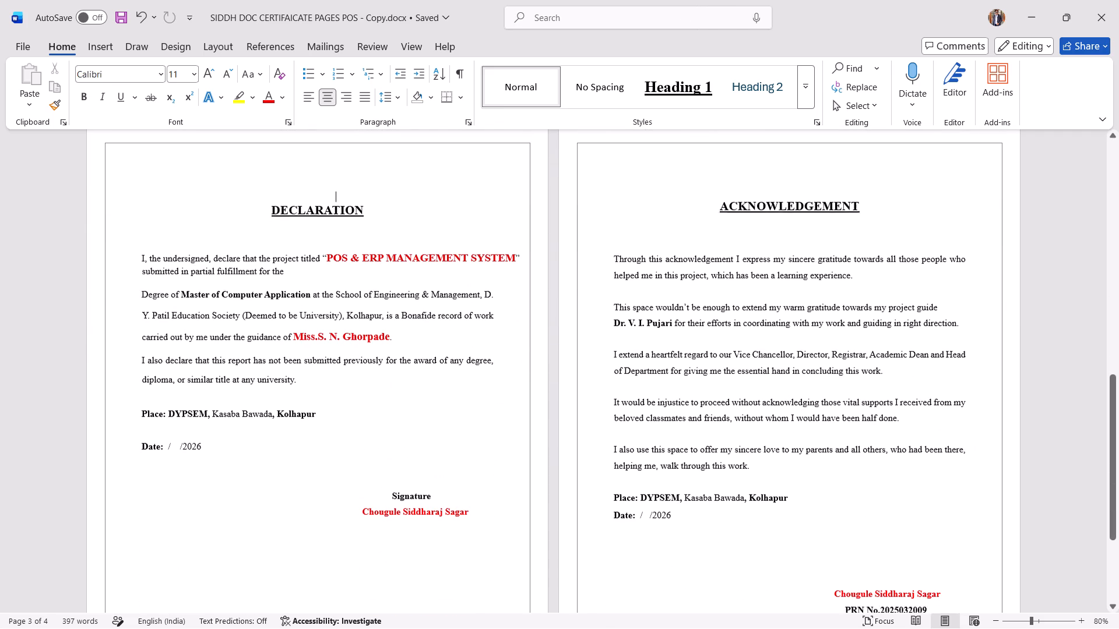
scroll(601, 407, "down", 2)
scroll(601, 407, "up", 17)
scroll(601, 407, "up", 5)
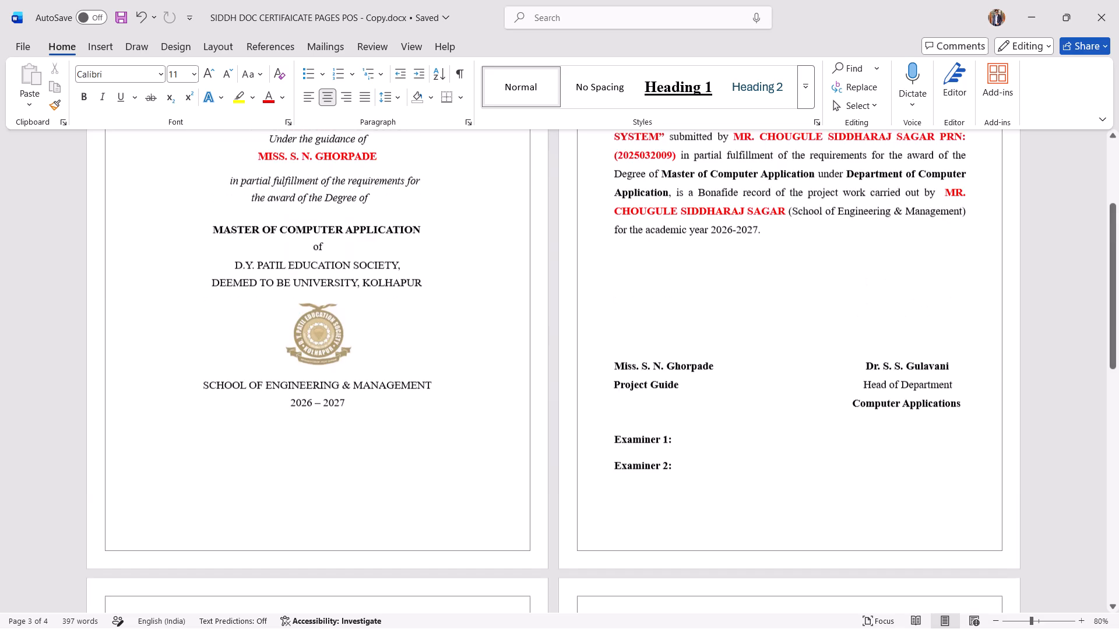
scroll(601, 407, "up", 6)
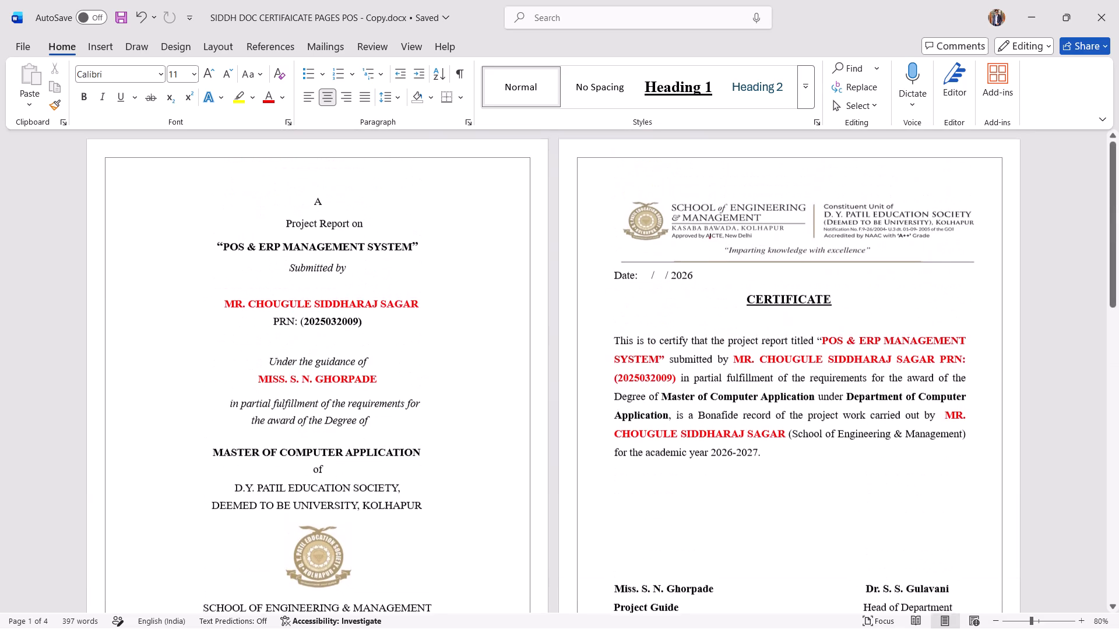
scroll(601, 407, "up", 6)
scroll(601, 407, "down", 6)
scroll(601, 407, "down", 20)
scroll(601, 407, "down", 11)
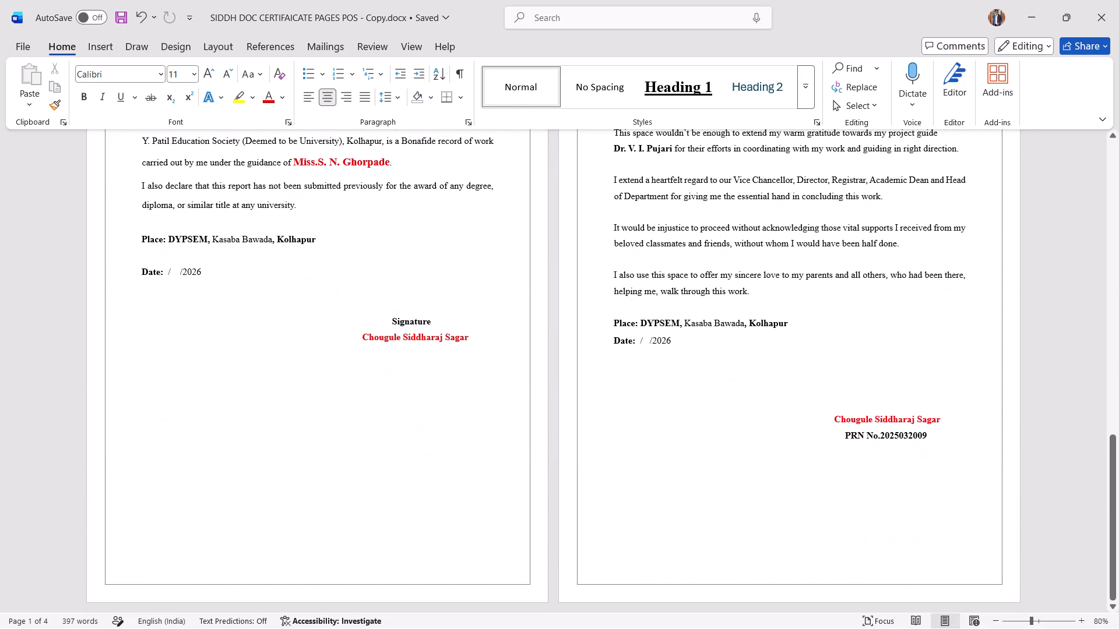
key("ctrl+s")
key("ctrl+s")
key("ctrl+s")
key("ctrl+s")
key("ctrl+s")
key("ctrl+s")
key("ctrl+s")
key("ctrl+s")
Export the SIDDH DOC CERTIFAICATE PAGES POS - Copy document as a PDF into the Certificates pdf folder, and close the document.
left_click(17, 55)
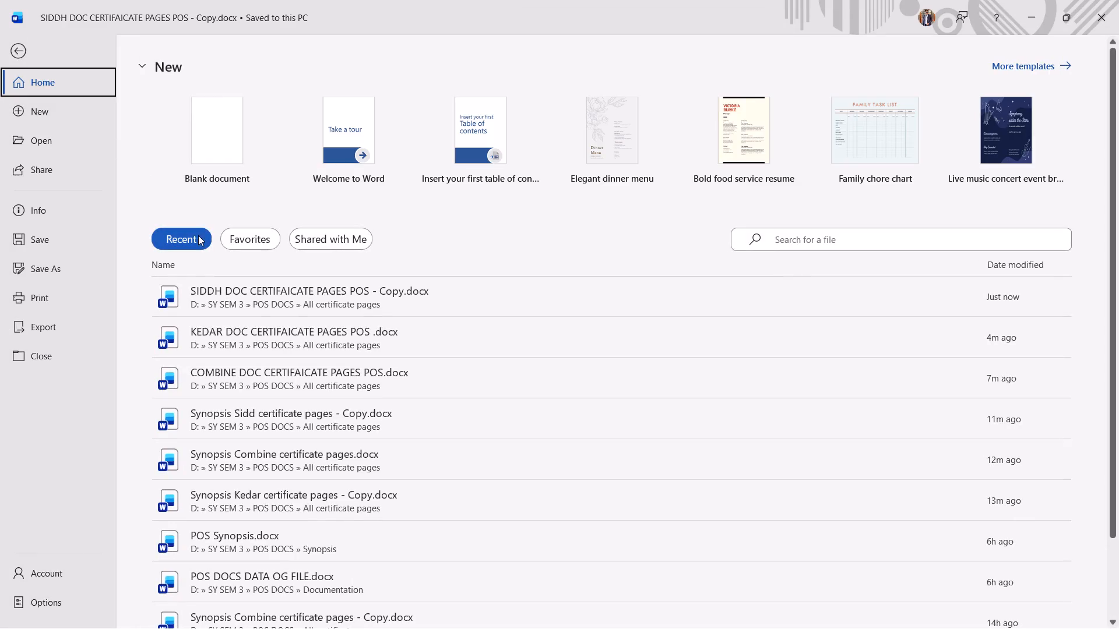
left_click(52, 274)
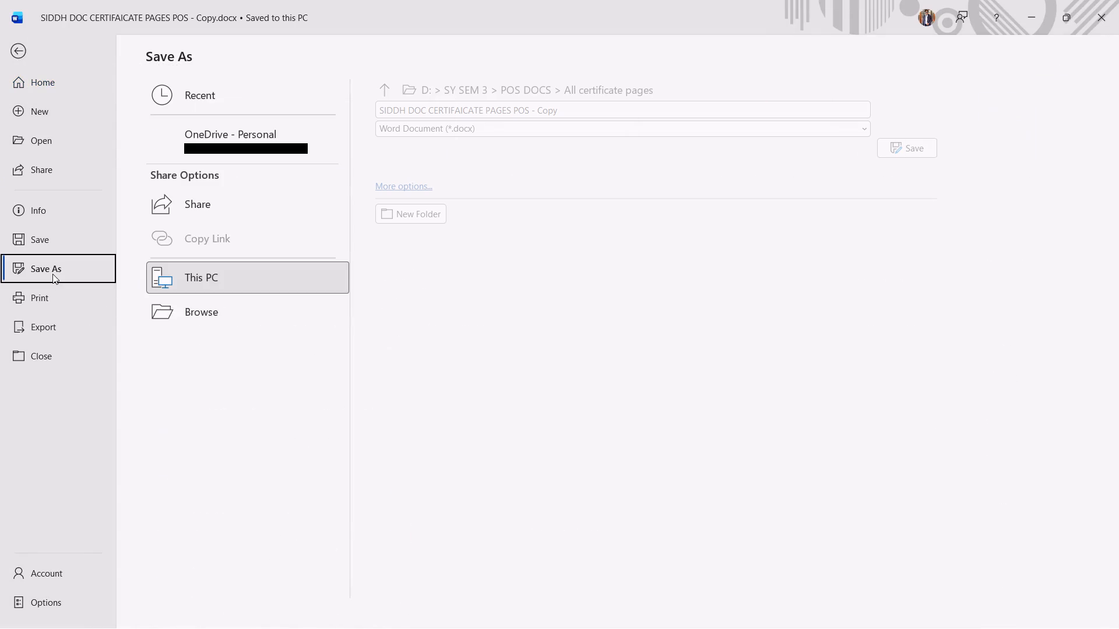
left_click(284, 352)
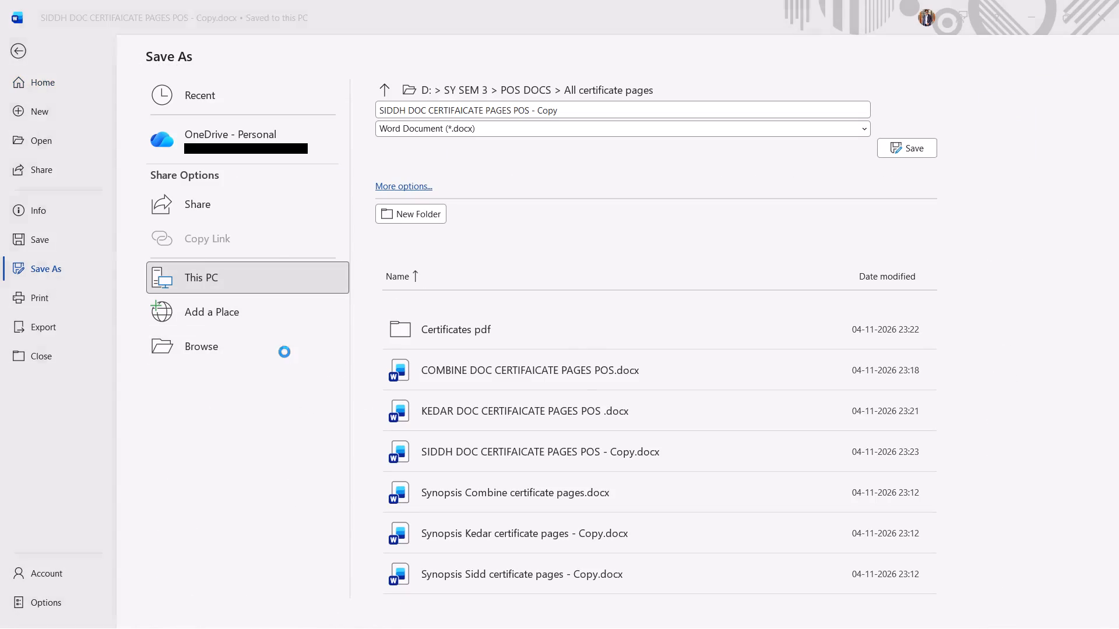
left_click(242, 267)
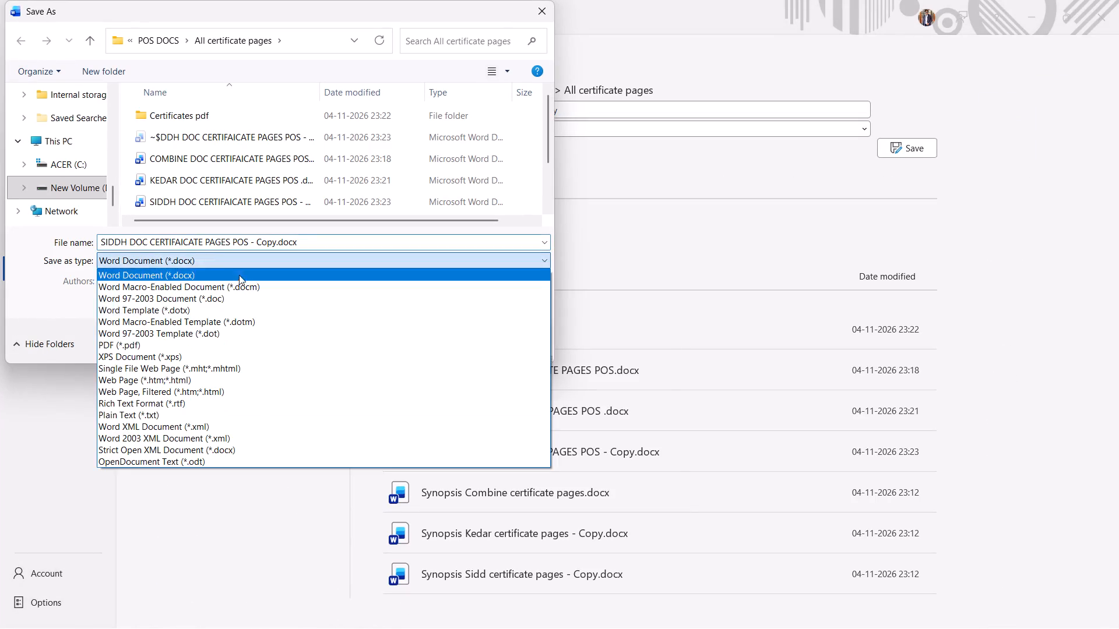
left_click(202, 347)
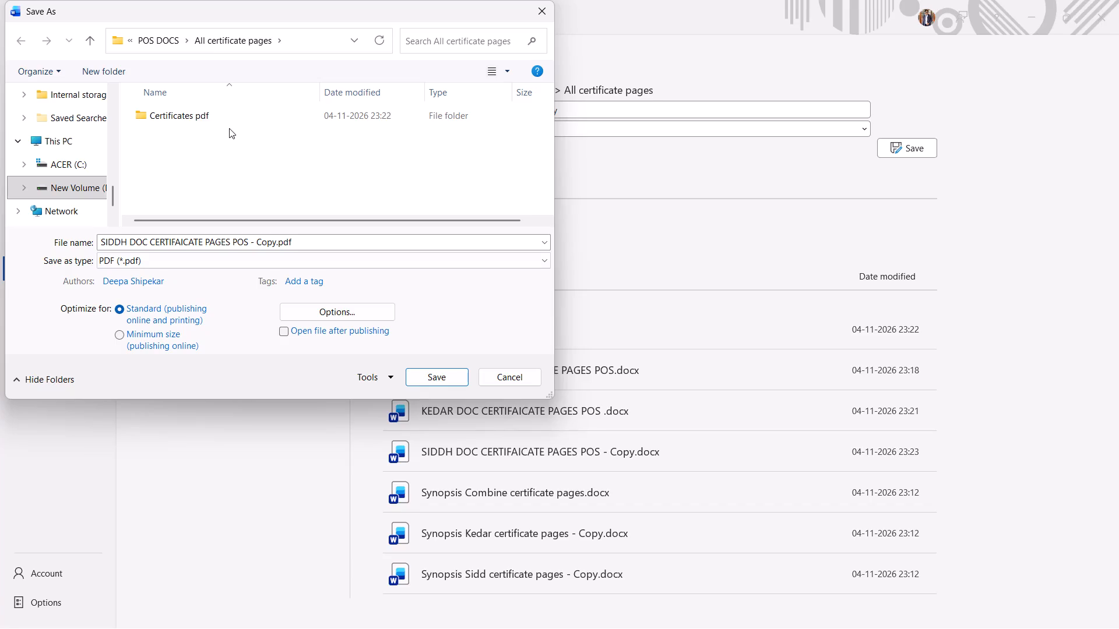
double_click(229, 122)
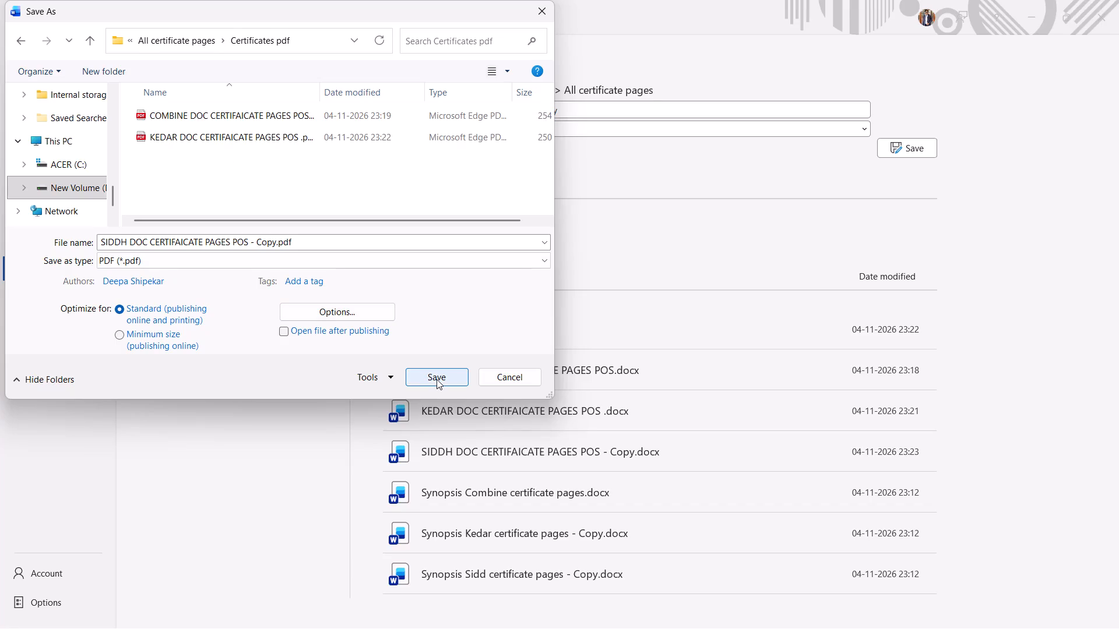
left_click(437, 379)
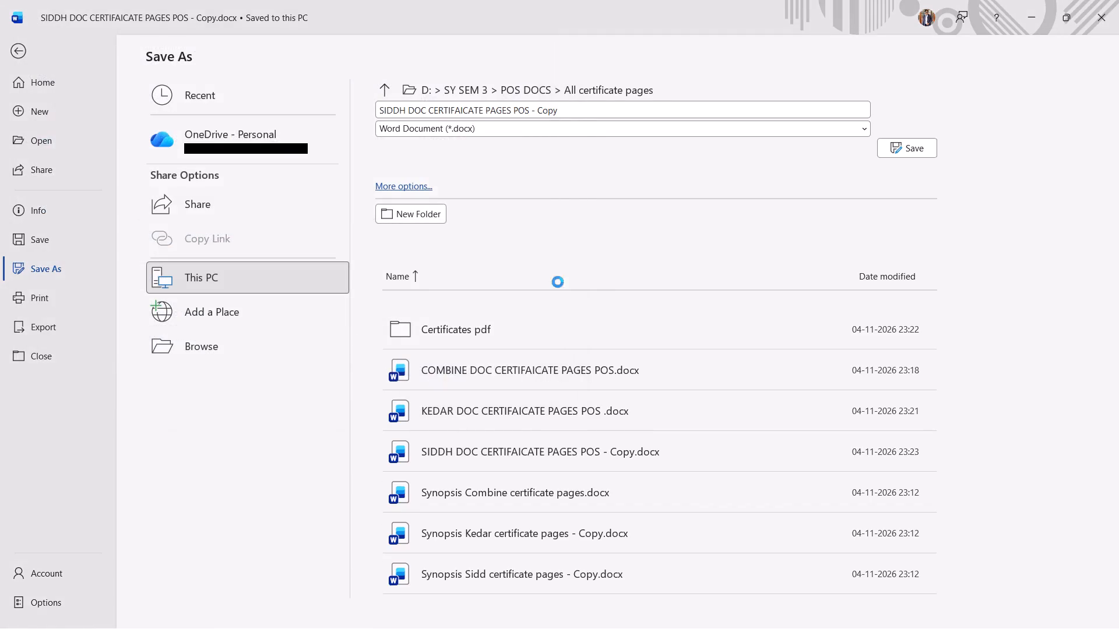
scroll(476, 384, "down", 4)
scroll(492, 365, "up", 13)
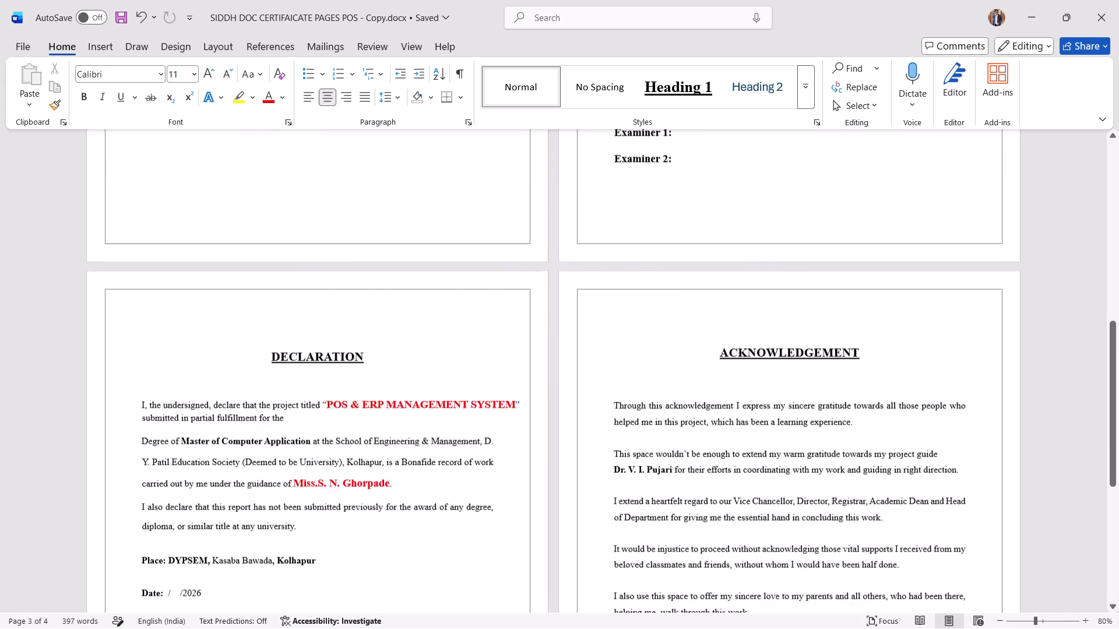
scroll(491, 359, "up", 20)
scroll(491, 359, "up", 6)
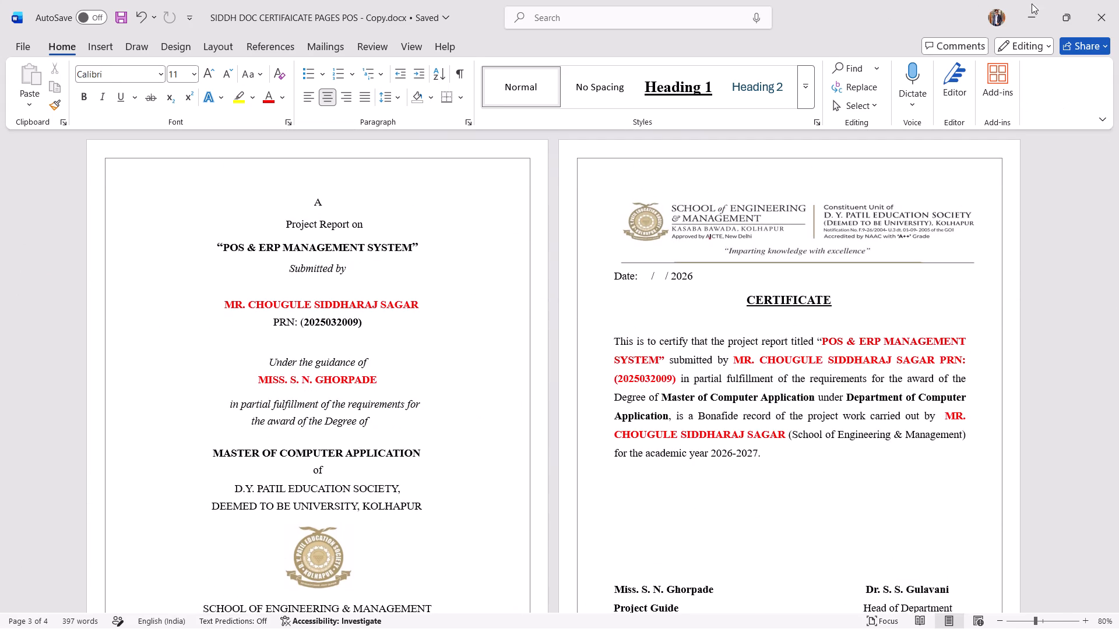
left_click(1118, 6)
Open the SIDDH DOC CERTIFAICATE PAGES POS - Copy PDF from the Certificates pdf folder, review all its pages, and close it.
left_click(630, 255)
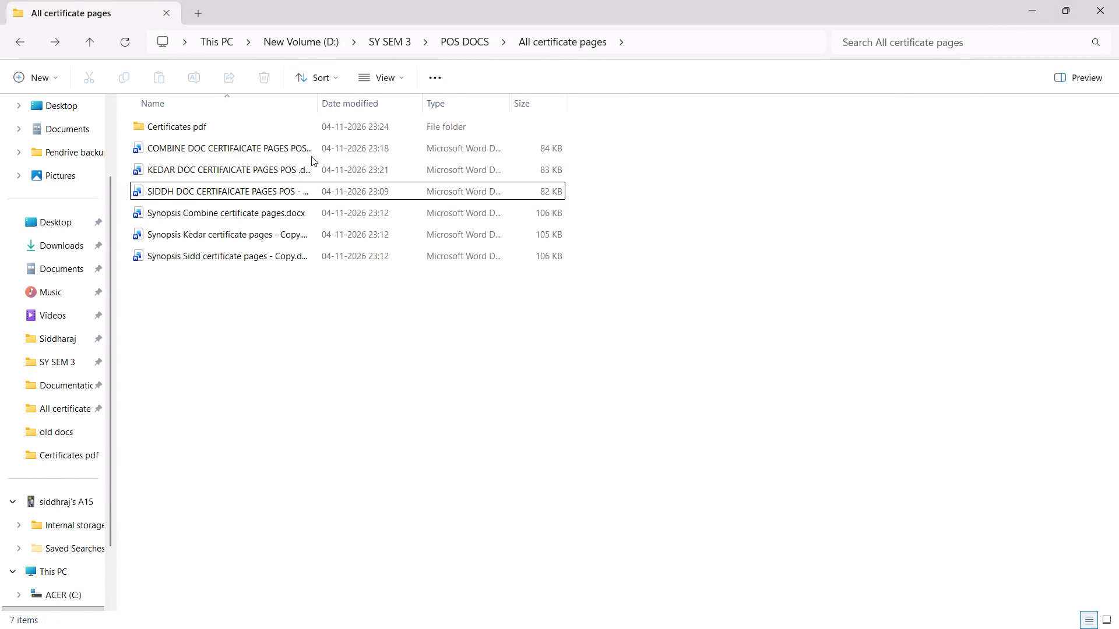
double_click(283, 127)
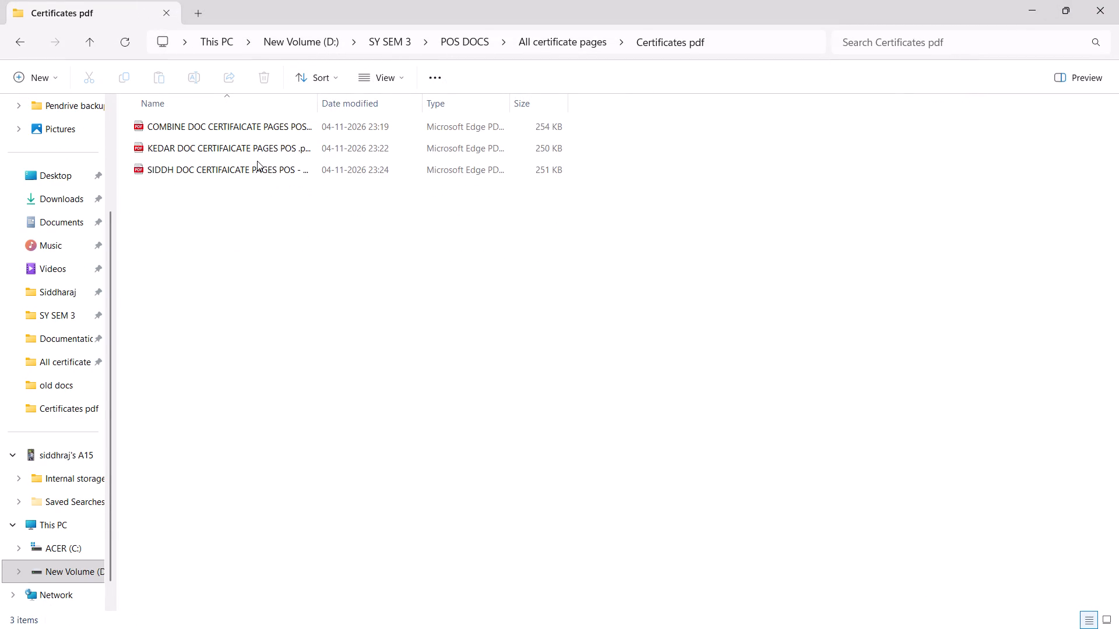
double_click(257, 161)
scroll(421, 227, "down", 4)
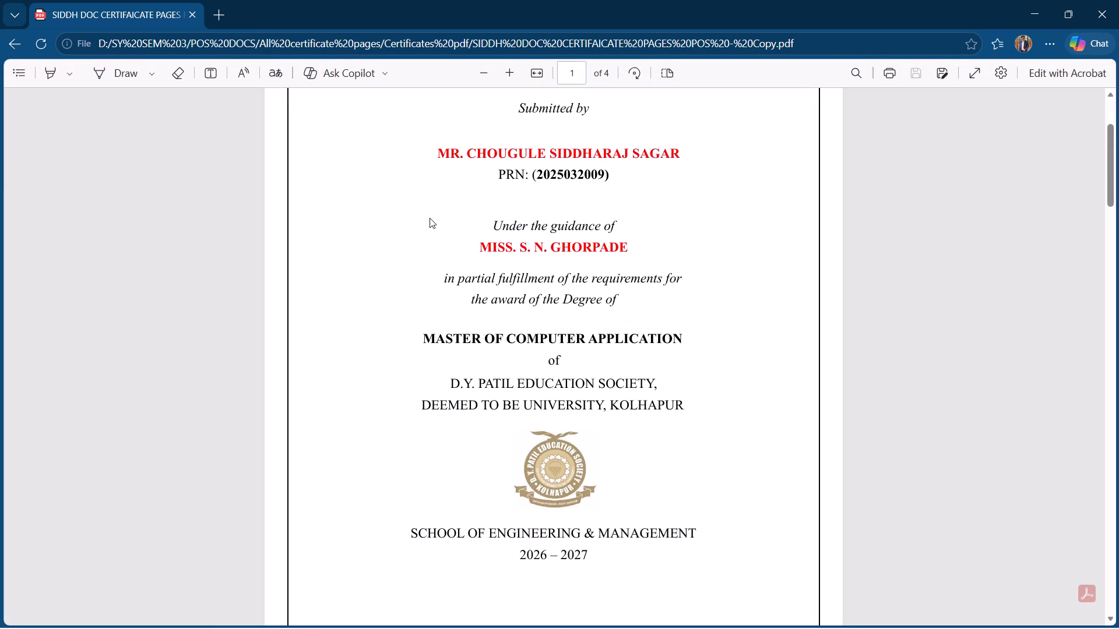
scroll(433, 218, "down", 8)
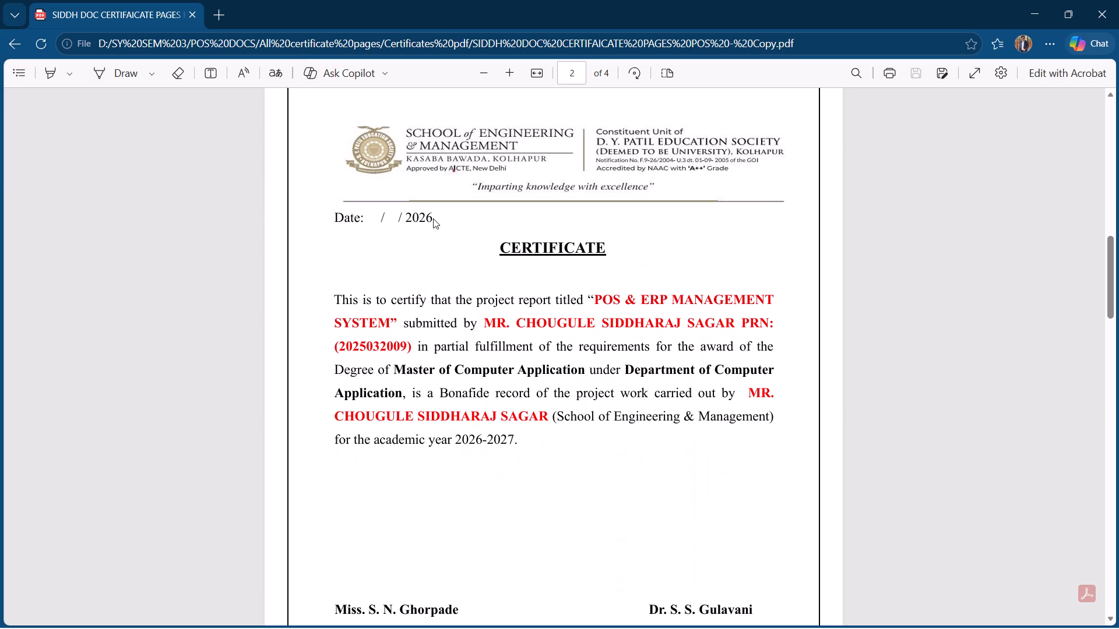
scroll(433, 218, "down", 12)
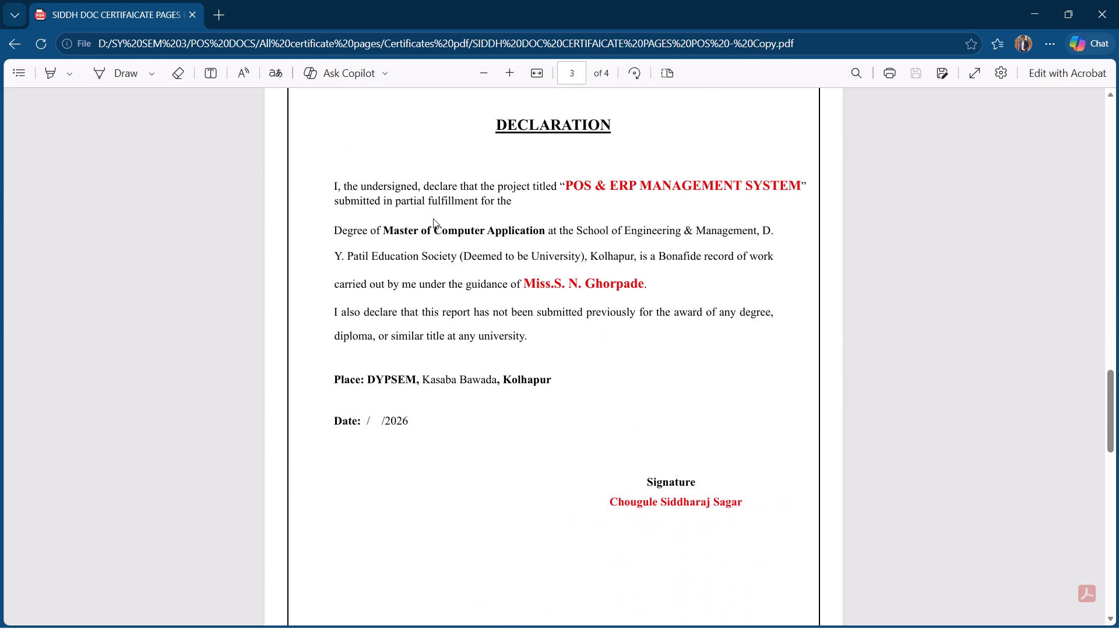
scroll(433, 218, "down", 11)
scroll(433, 218, "down", 11)
scroll(854, 156, "up", 2)
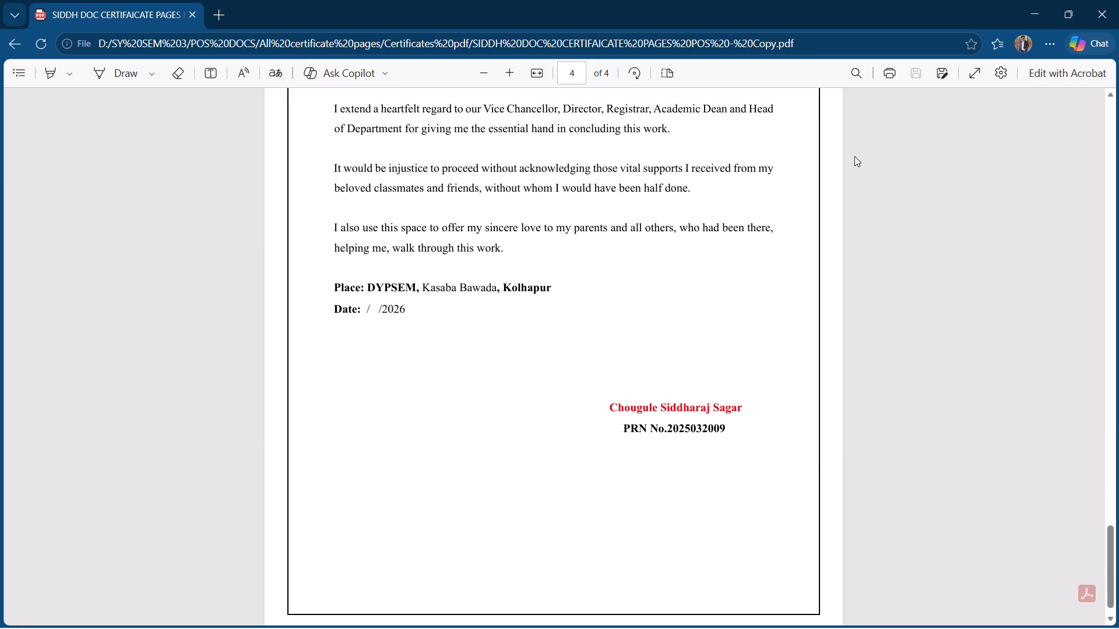
scroll(854, 156, "up", 11)
left_click(1118, 0)
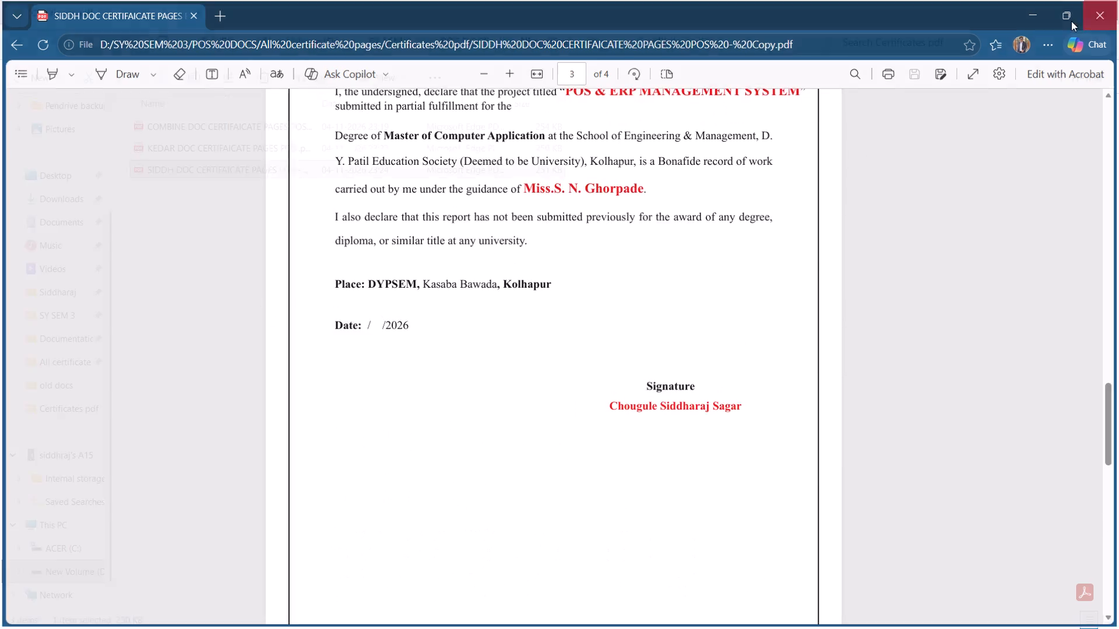
Open the KEDAR DOC CERTIFAICATE PAGES POS PDF, review its acknowledgement, declaration, certificate and title pages, and close it.
double_click(356, 155)
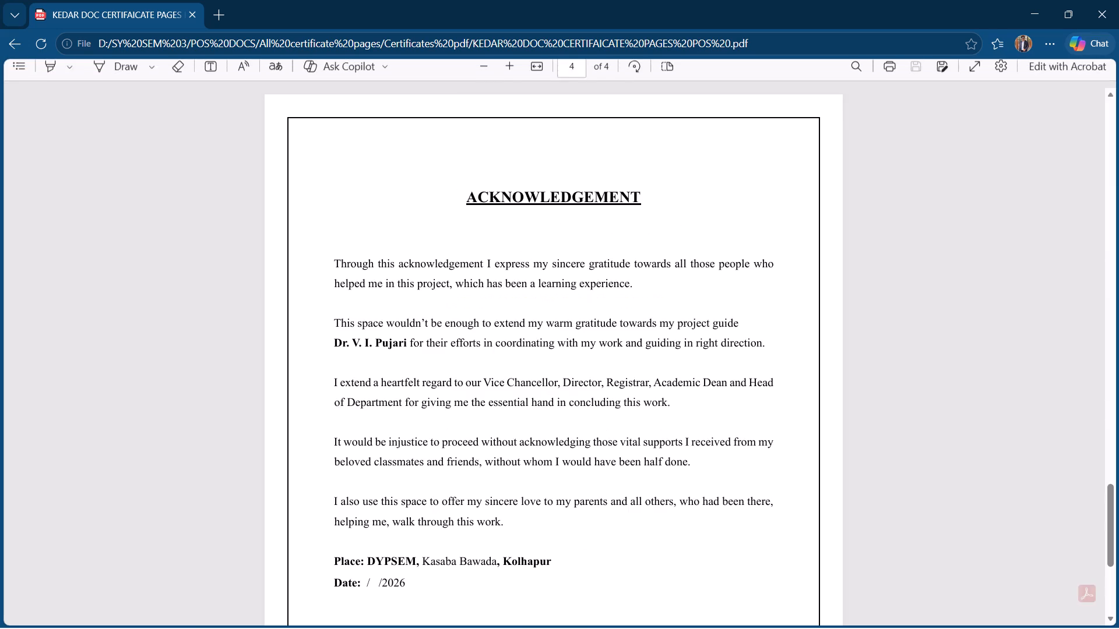
scroll(542, 205, "down", 5)
scroll(548, 212, "up", 17)
scroll(550, 210, "down", 2)
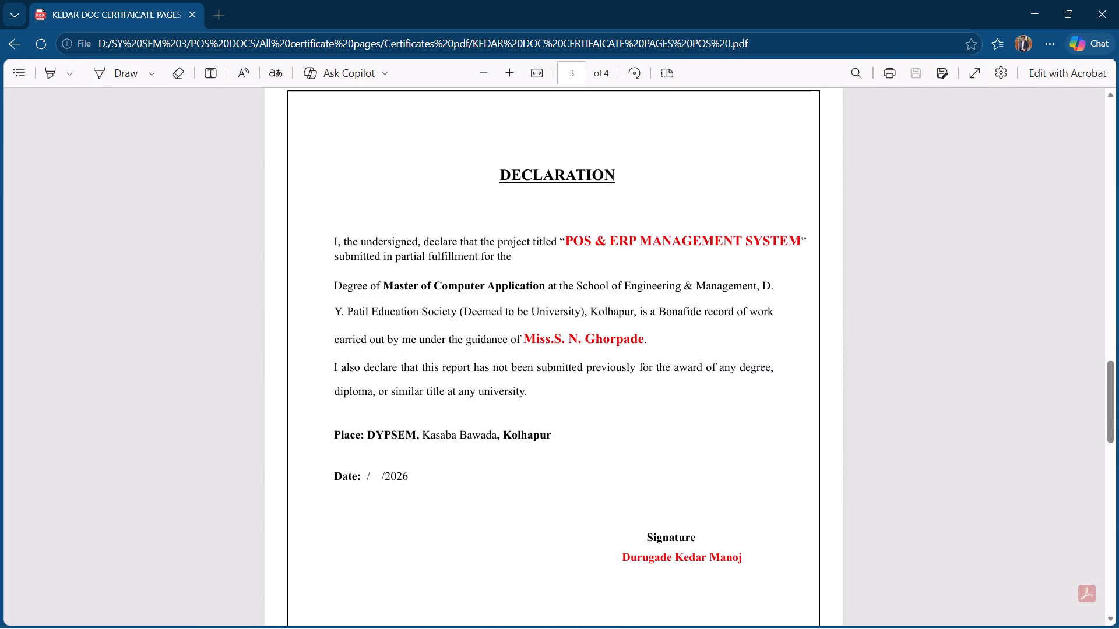
scroll(574, 274, "up", 10)
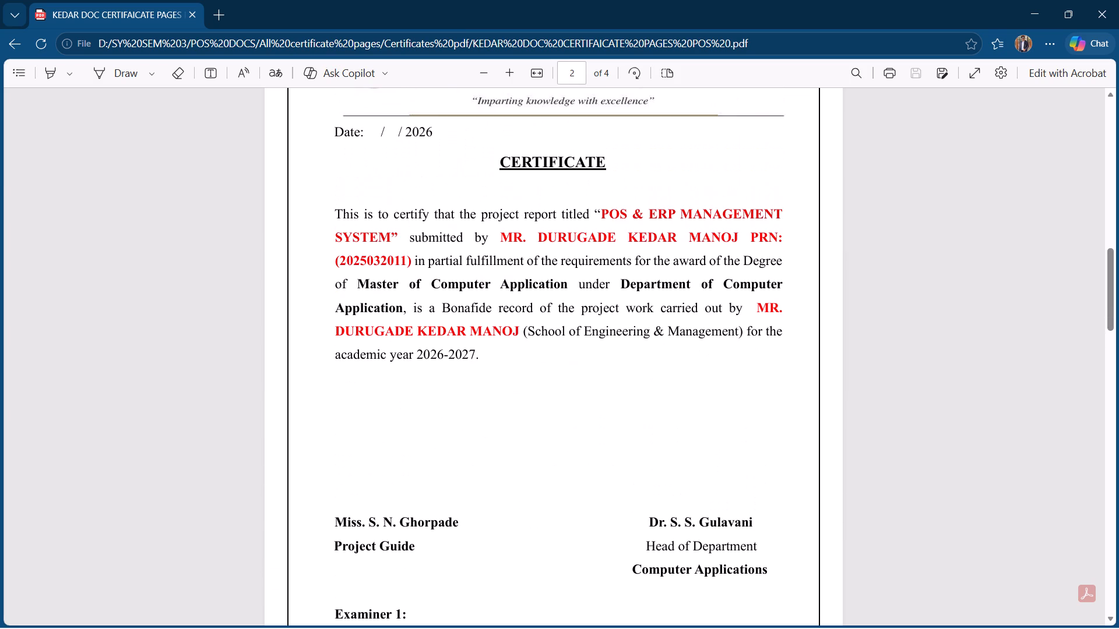
scroll(574, 274, "up", 10)
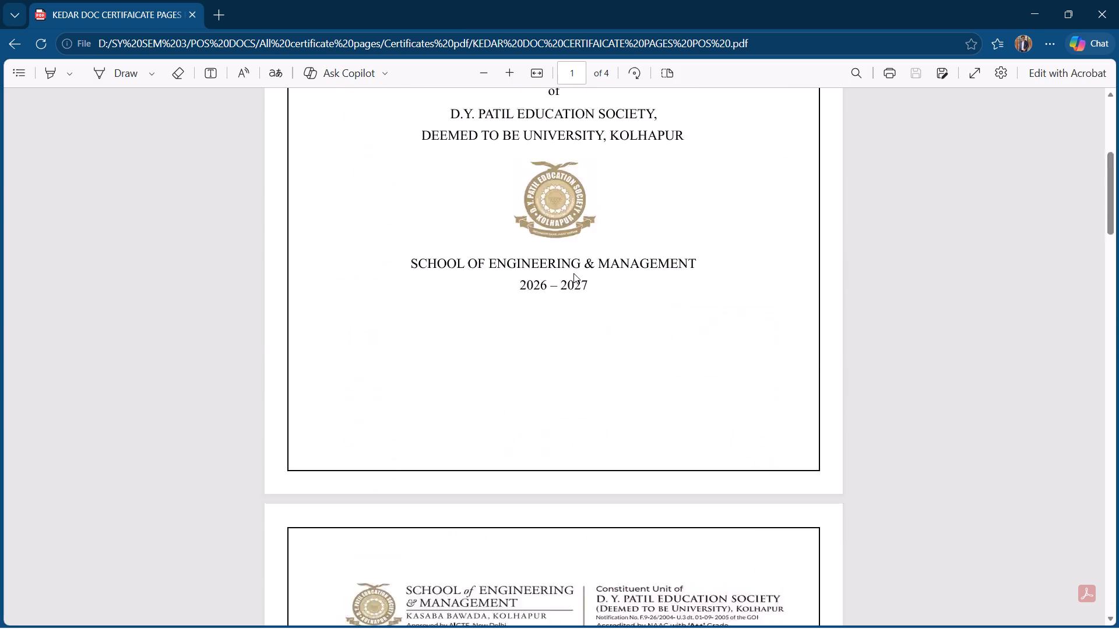
scroll(573, 273, "up", 5)
left_click(1118, 0)
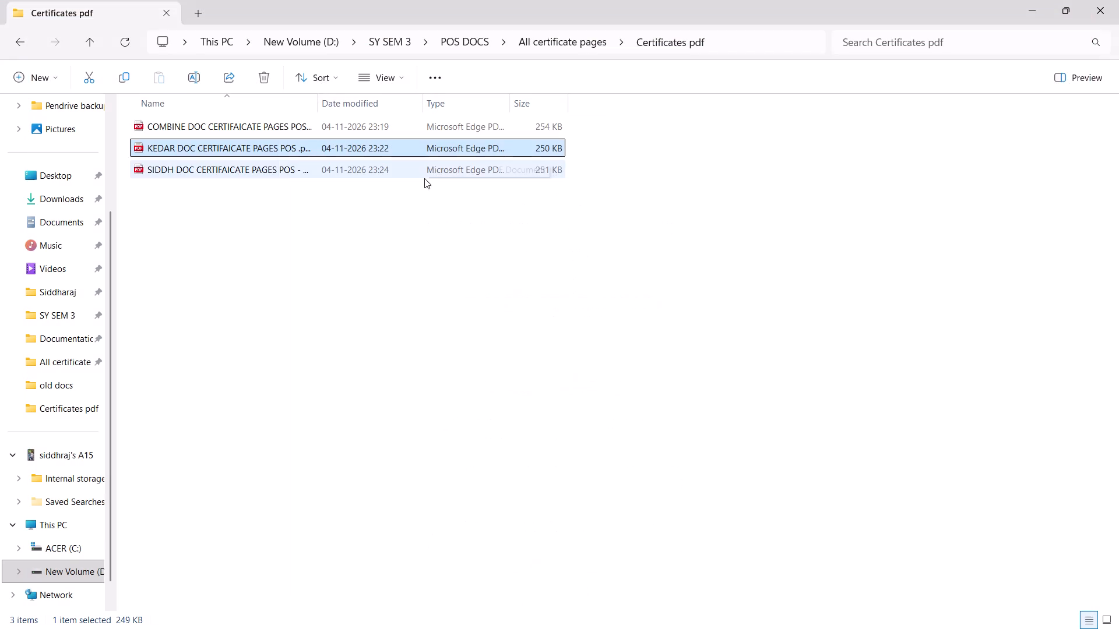
Open the COMBINE DOC CERTIFAICATE PAGES POS PDF, review its title, certificate, declaration and acknowledgement pages, and close it.
double_click(365, 131)
scroll(527, 284, "down", 1)
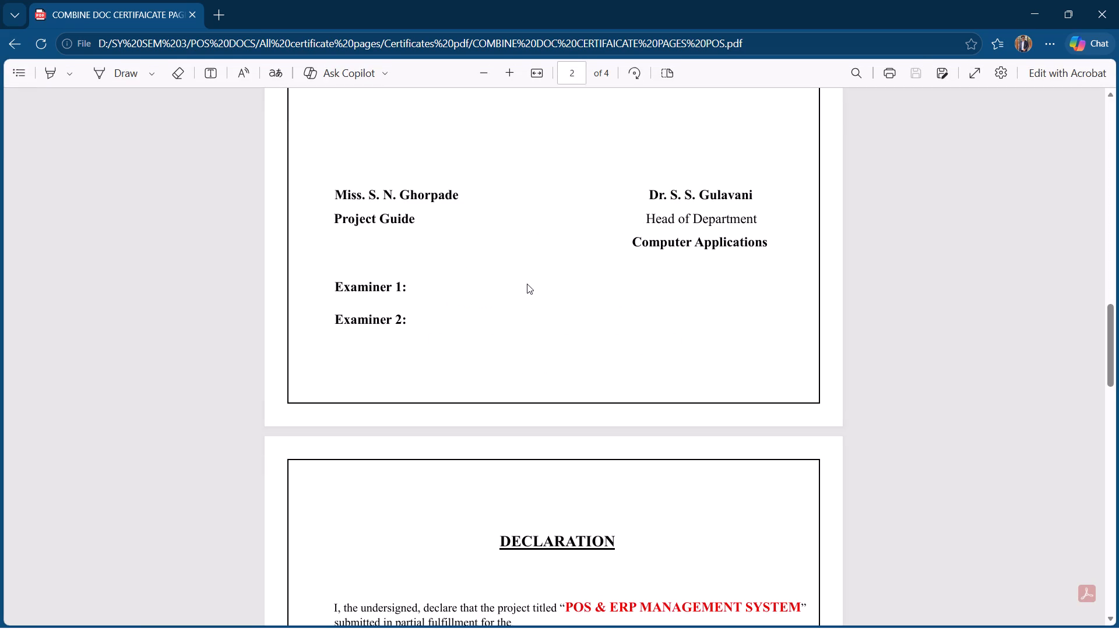
scroll(529, 281, "up", 18)
scroll(529, 266, "up", 7)
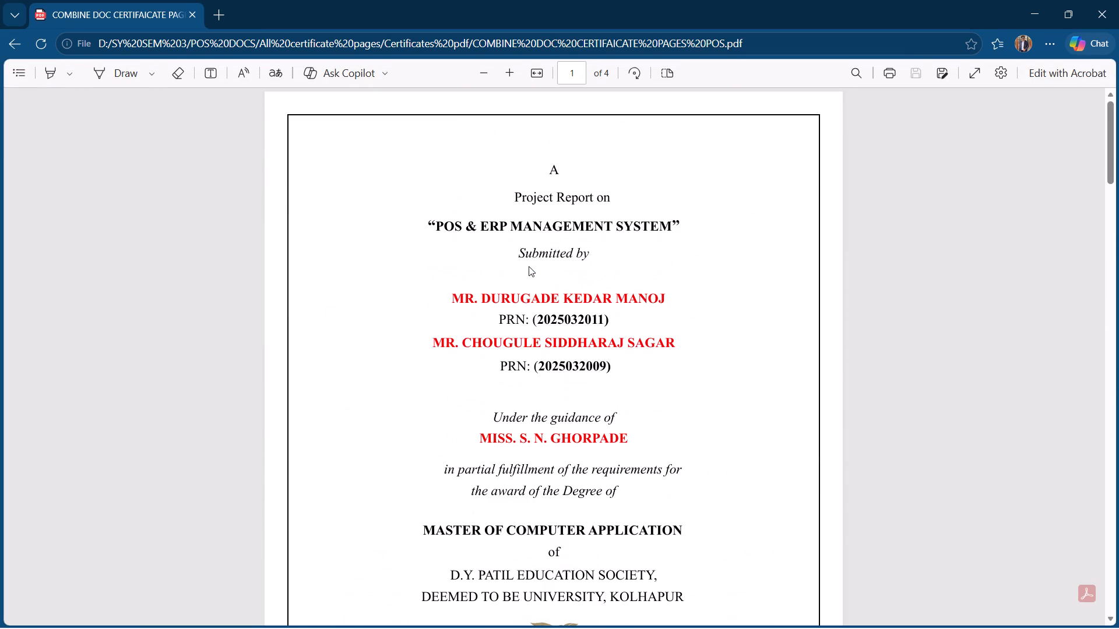
scroll(540, 276, "down", 3)
scroll(546, 277, "up", 1)
scroll(546, 277, "down", 1)
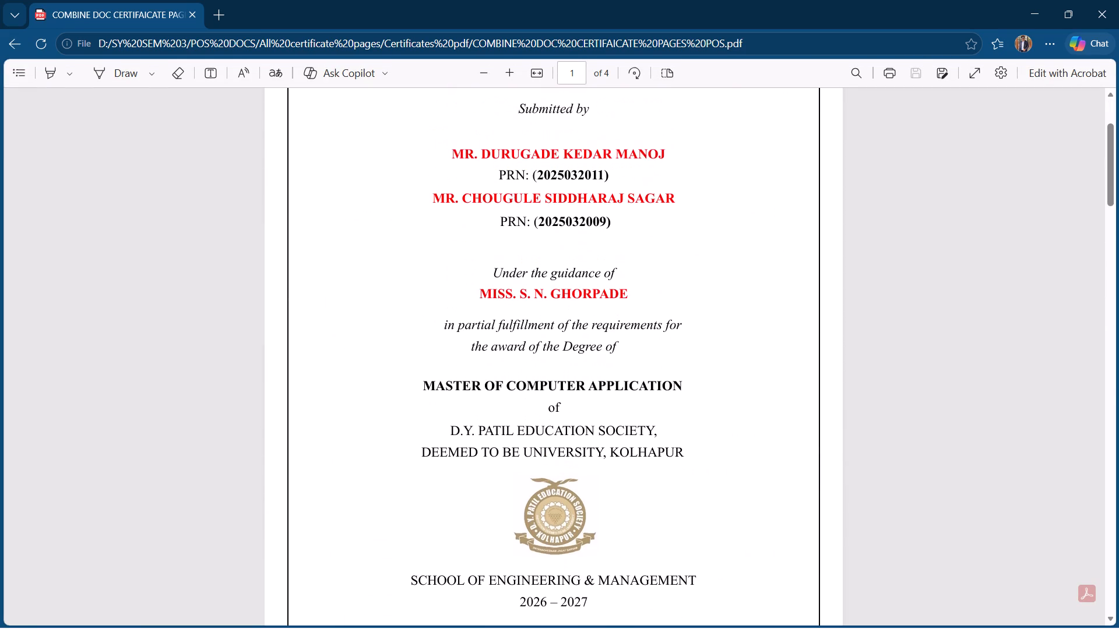
scroll(546, 277, "down", 12)
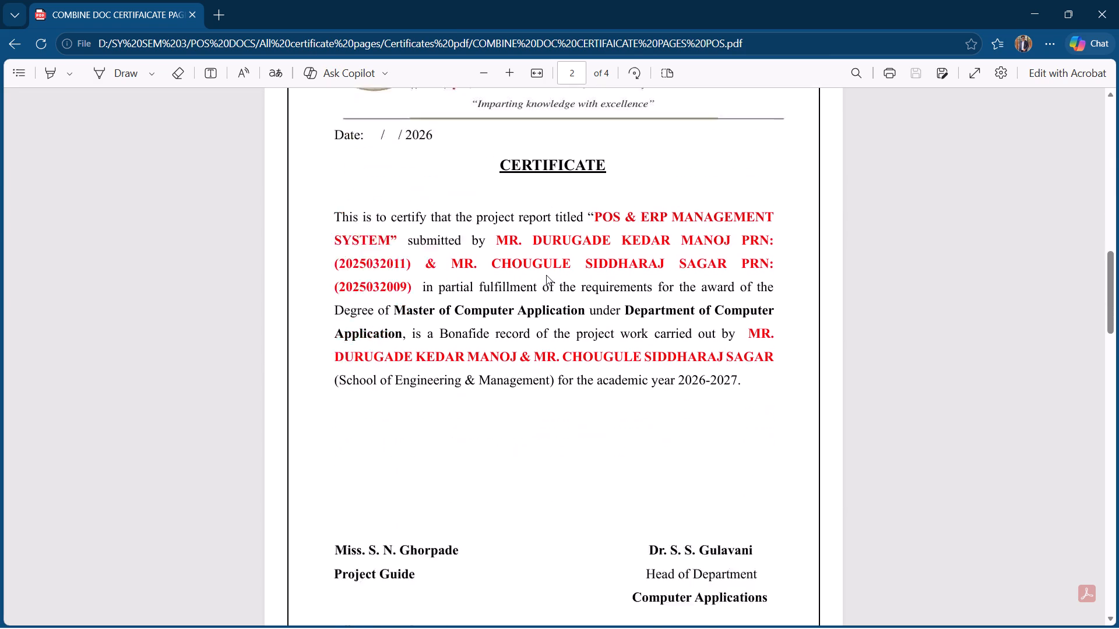
scroll(546, 275, "down", 15)
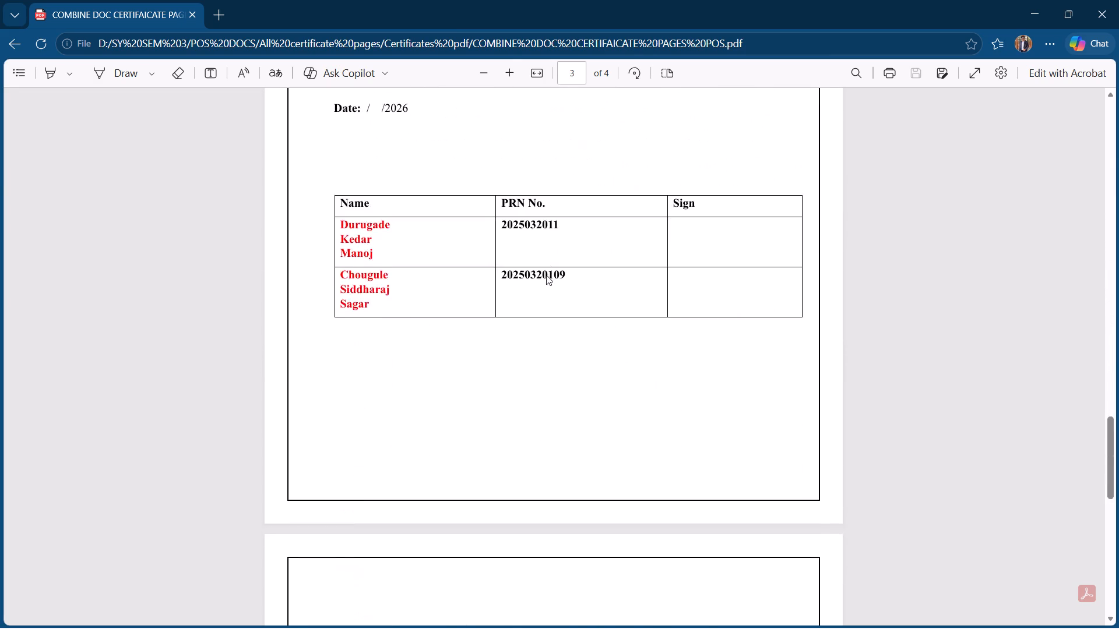
scroll(546, 275, "down", 14)
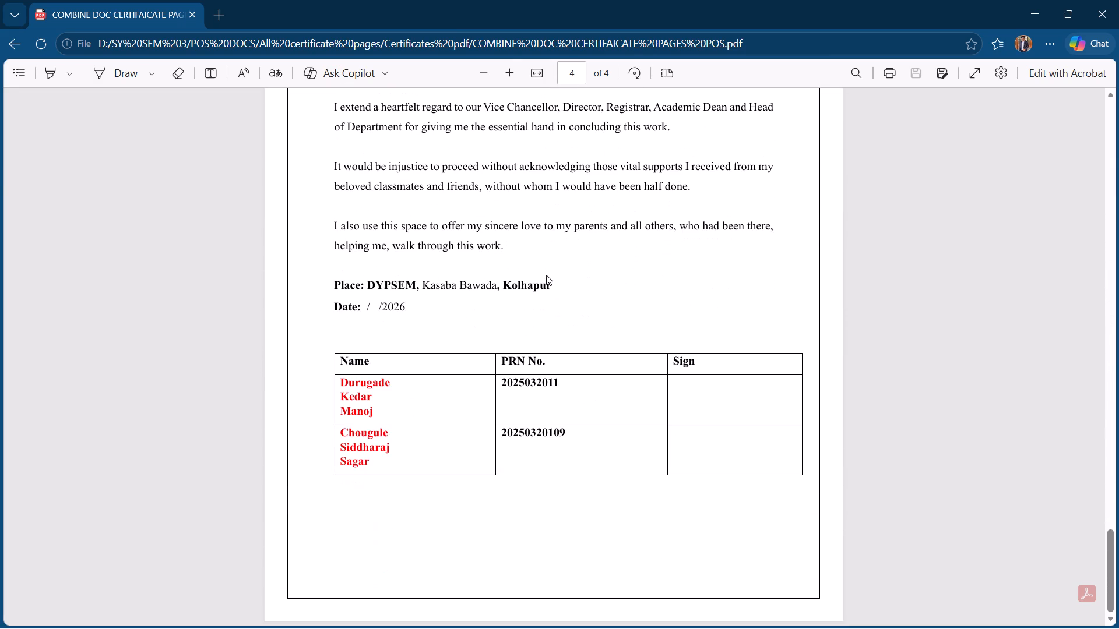
left_click(1118, 0)
left_click(471, 282)
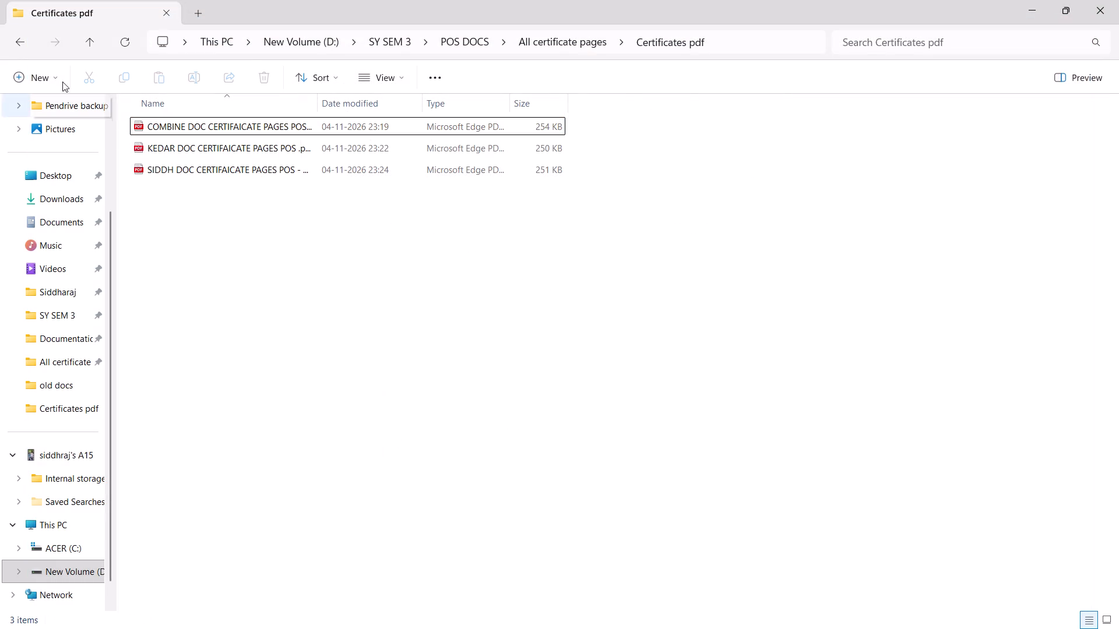
Open the Synopsis Combine certificate pages document from the All certificate pages folder and check its title and certificate pages.
left_click(29, 52)
left_click(215, 275)
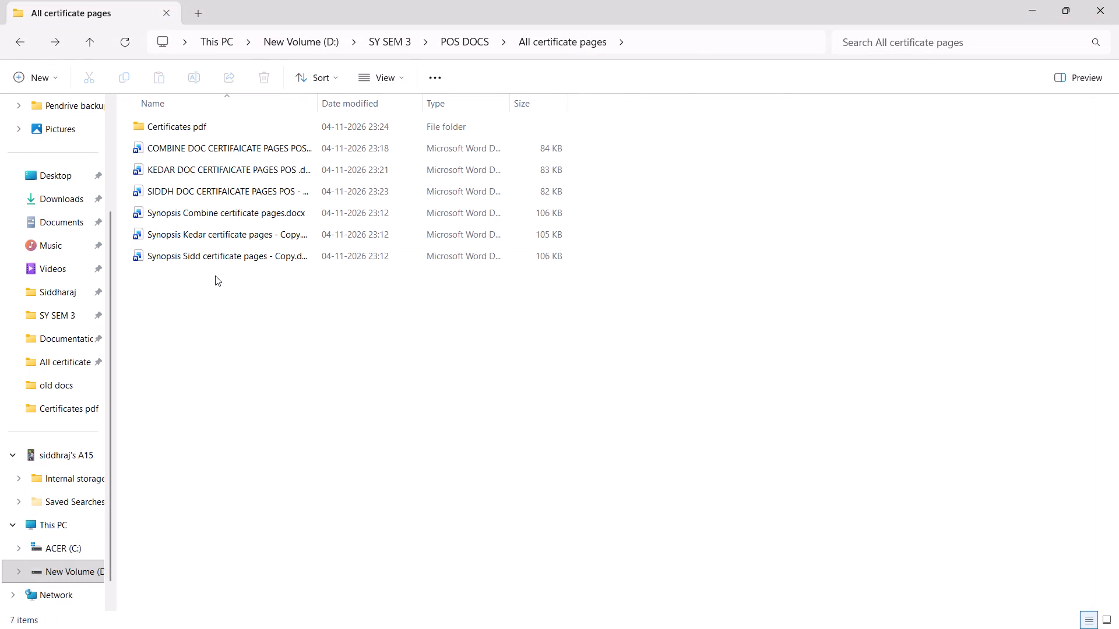
double_click(229, 213)
scroll(472, 333, "down", 1)
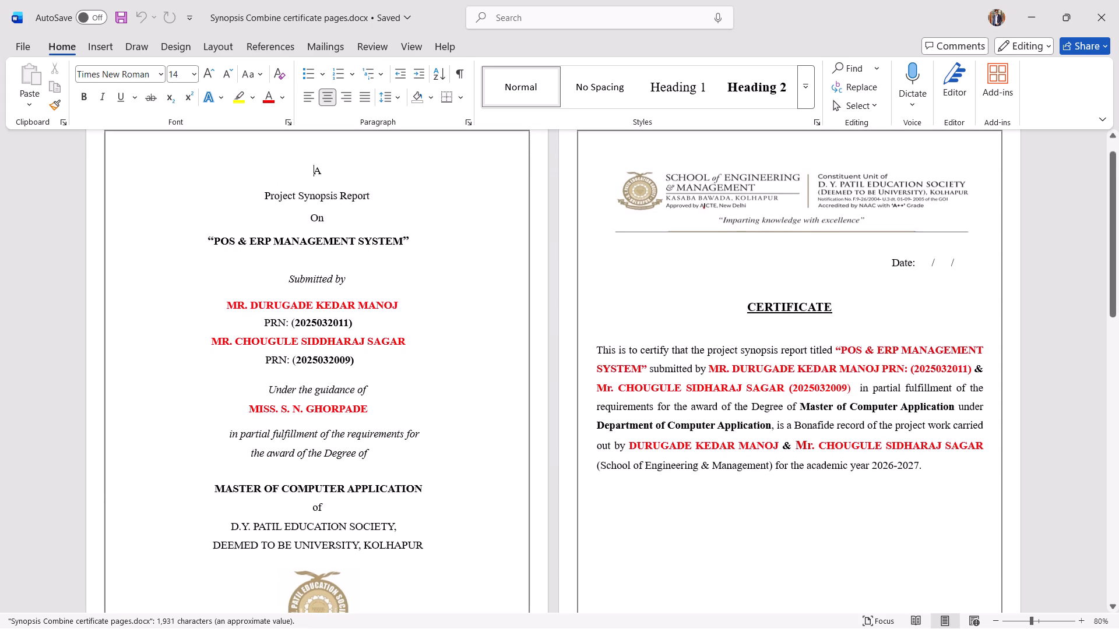
scroll(472, 333, "down", 6)
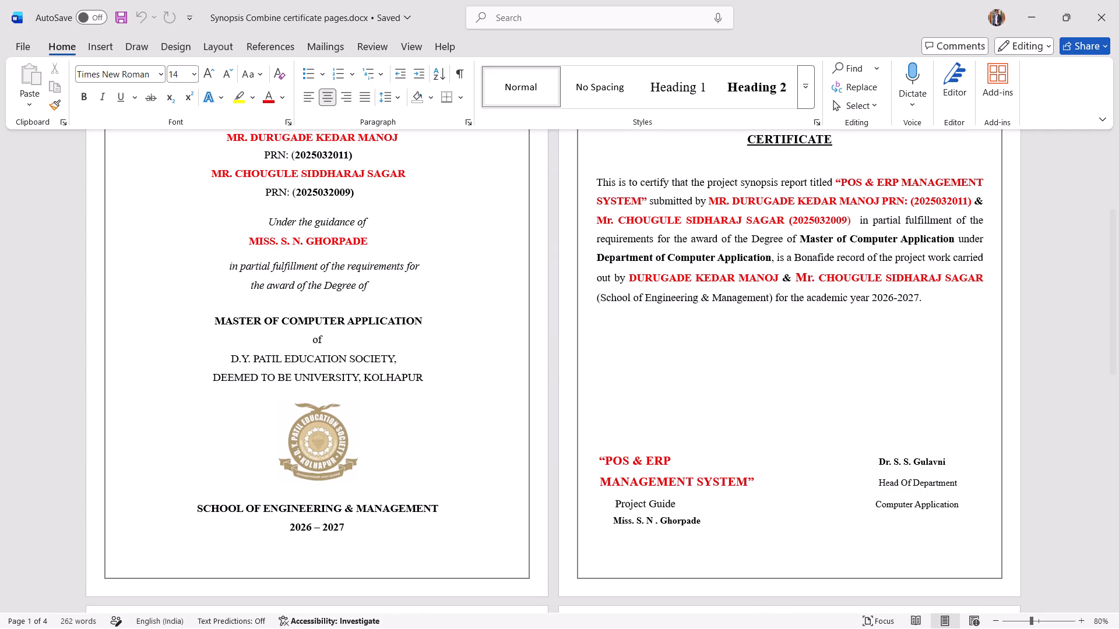
scroll(473, 333, "down", 4)
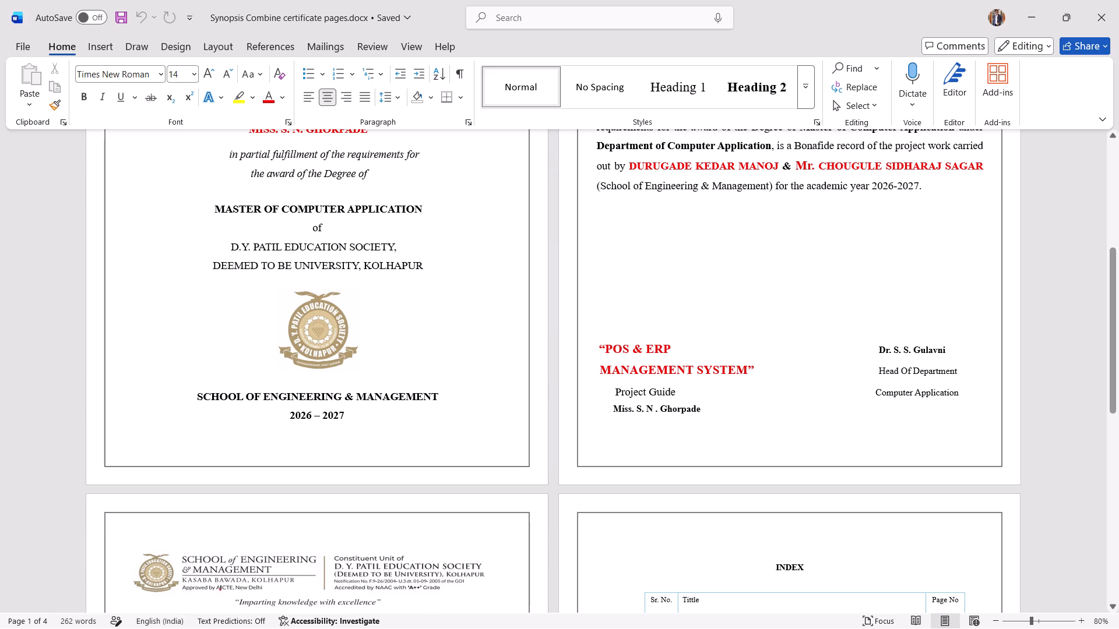
Remove the bold formatting from the 2026 – 2027 year line on the synopsis title page.
left_click_drag(371, 426, 291, 415)
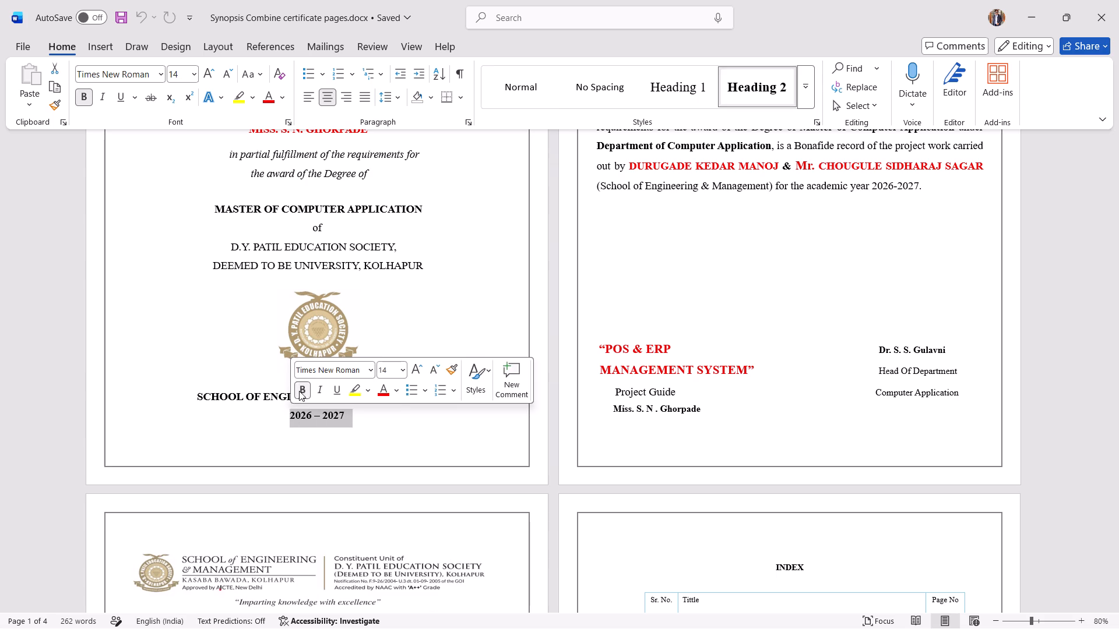
left_click(299, 391)
left_click(312, 423)
scroll(400, 419, "down", 8)
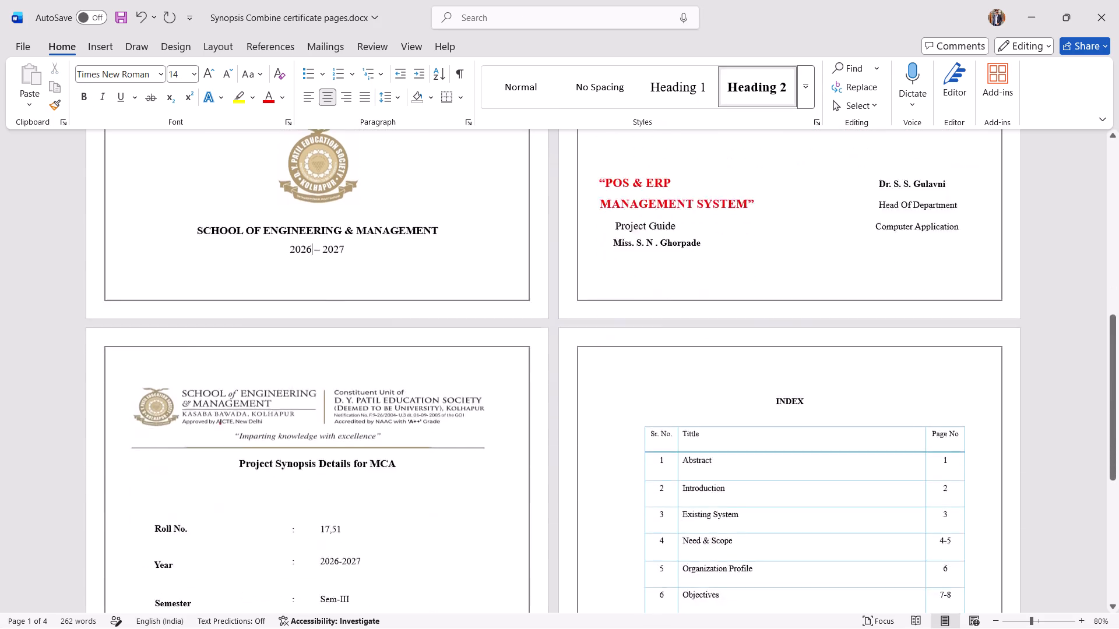
Apply justified alignment to the body paragraph on the synopsis certificate page.
scroll(427, 379, "up", 11)
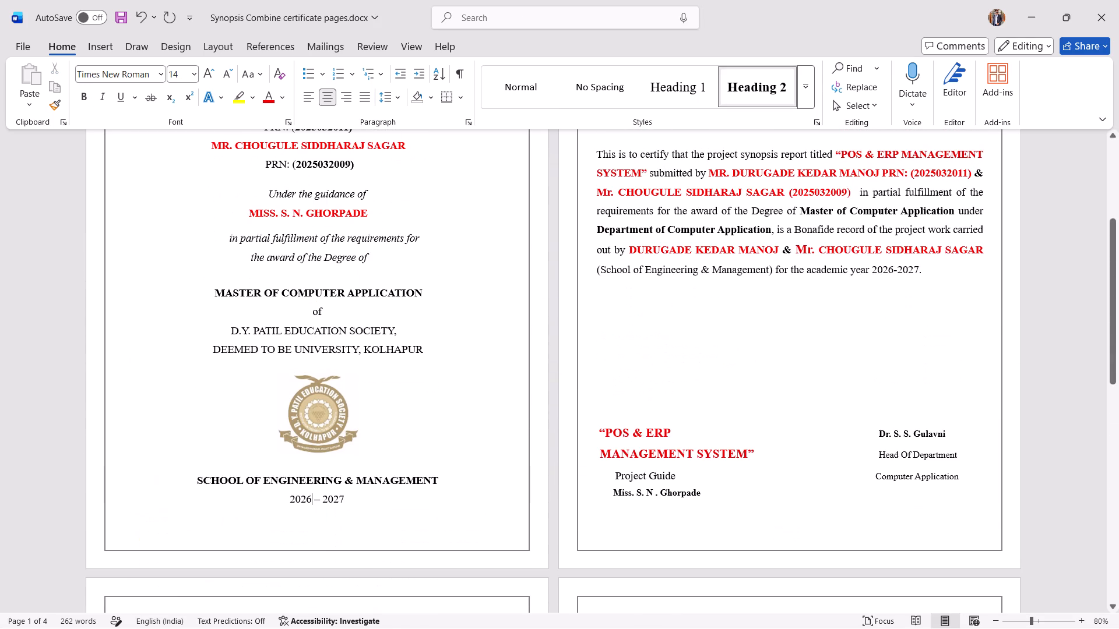
scroll(427, 379, "down", 7)
scroll(427, 379, "up", 9)
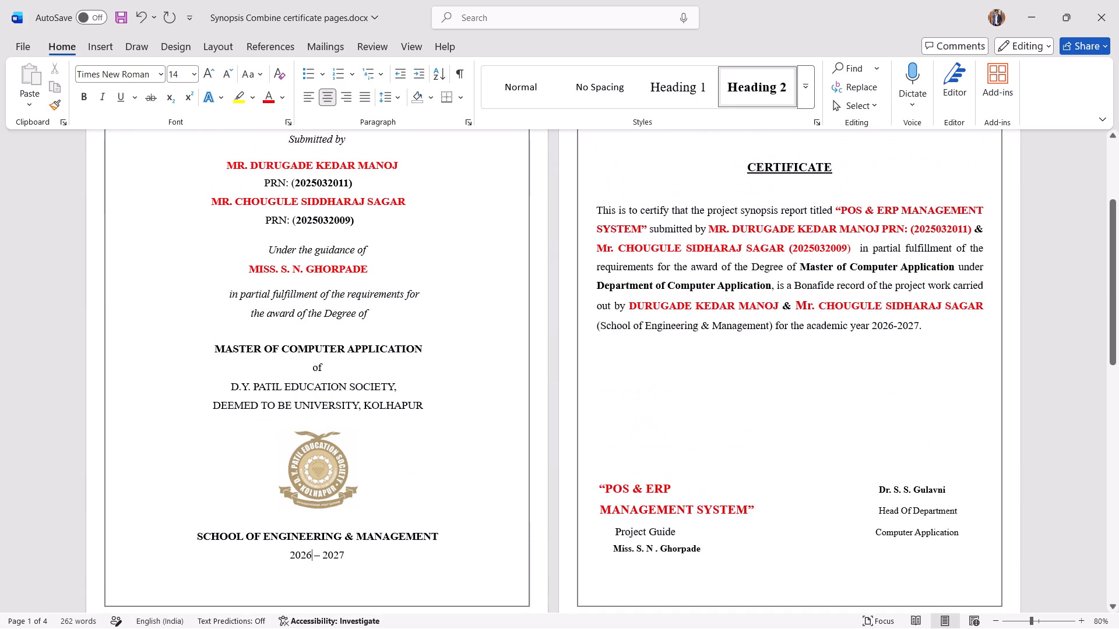
left_click_drag(928, 333, 707, 238)
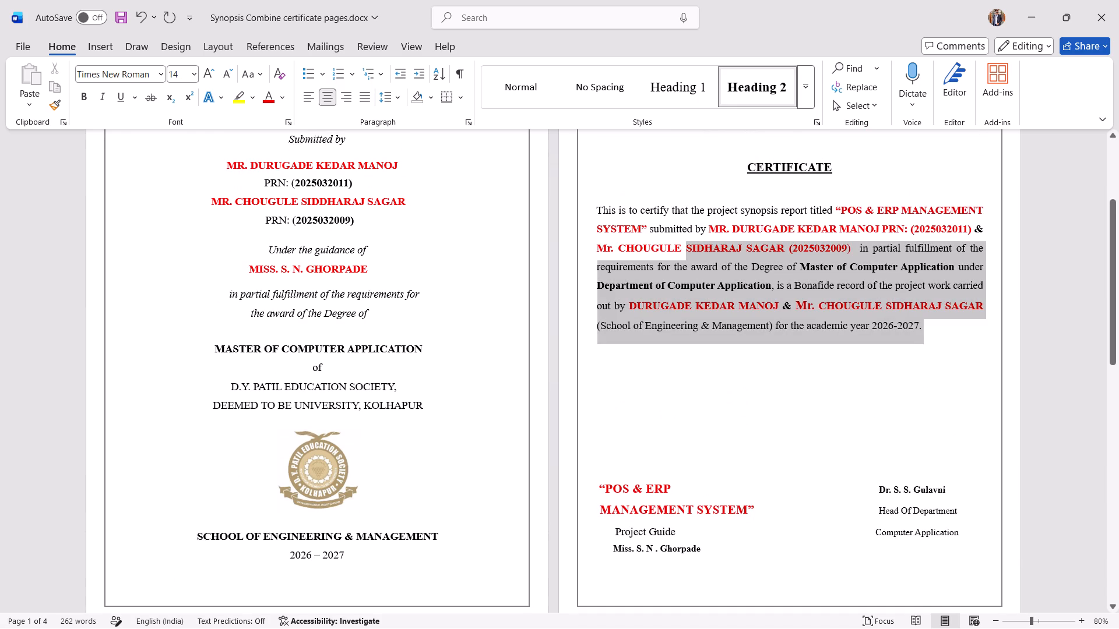
left_click_drag(707, 238, 597, 215)
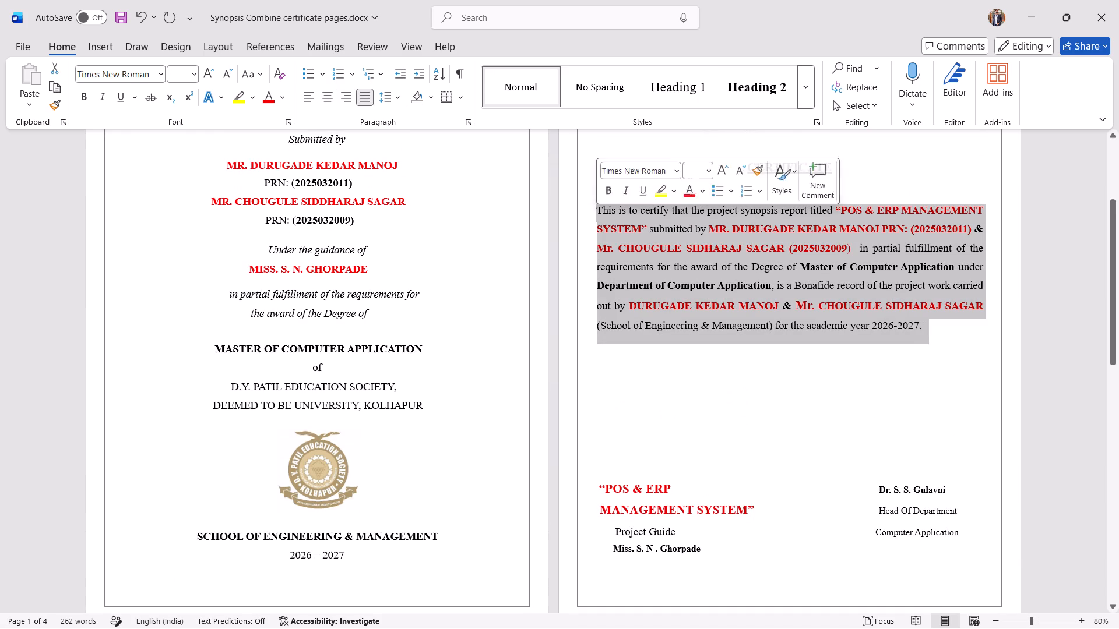
left_click(364, 101)
left_click(364, 101)
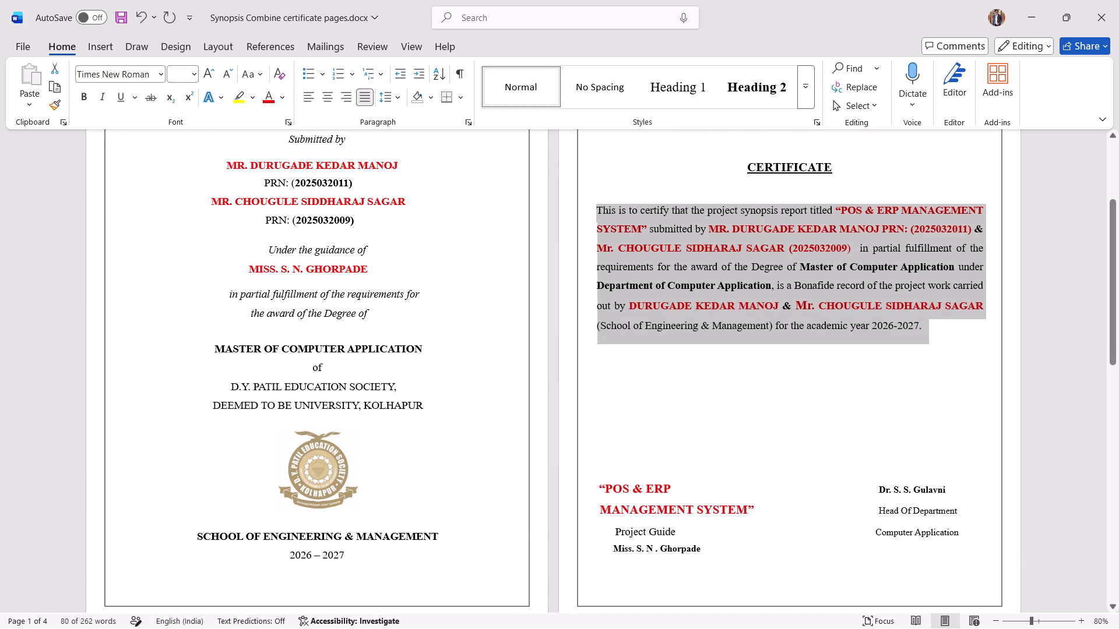
left_click(832, 387)
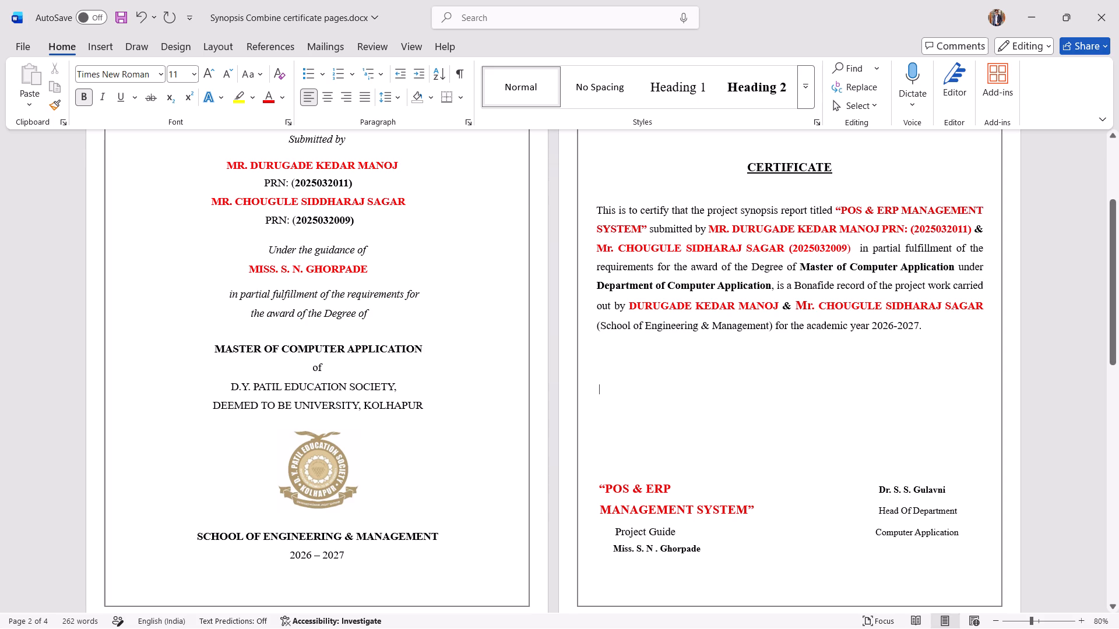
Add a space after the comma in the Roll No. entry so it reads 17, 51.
scroll(826, 427, "down", 19)
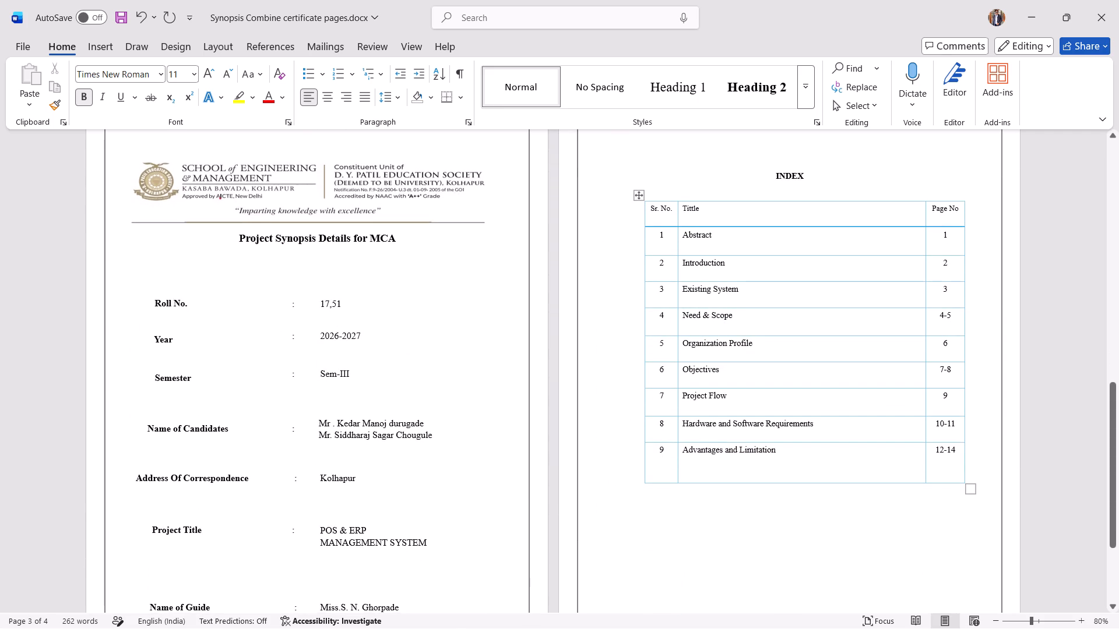
left_click(330, 302)
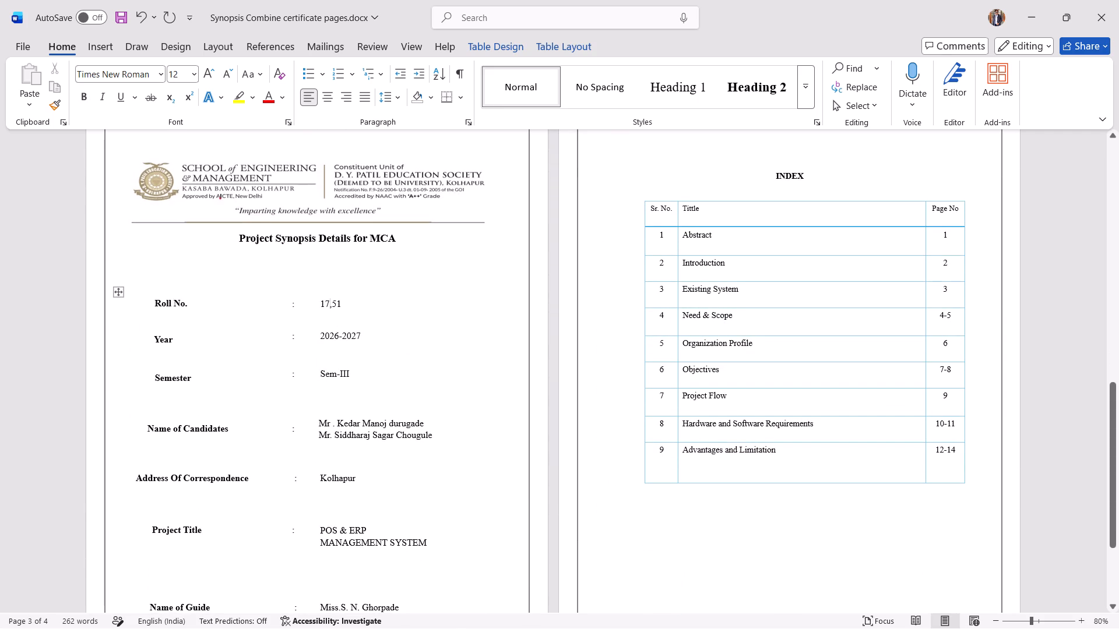
left_click(332, 309)
key("space")
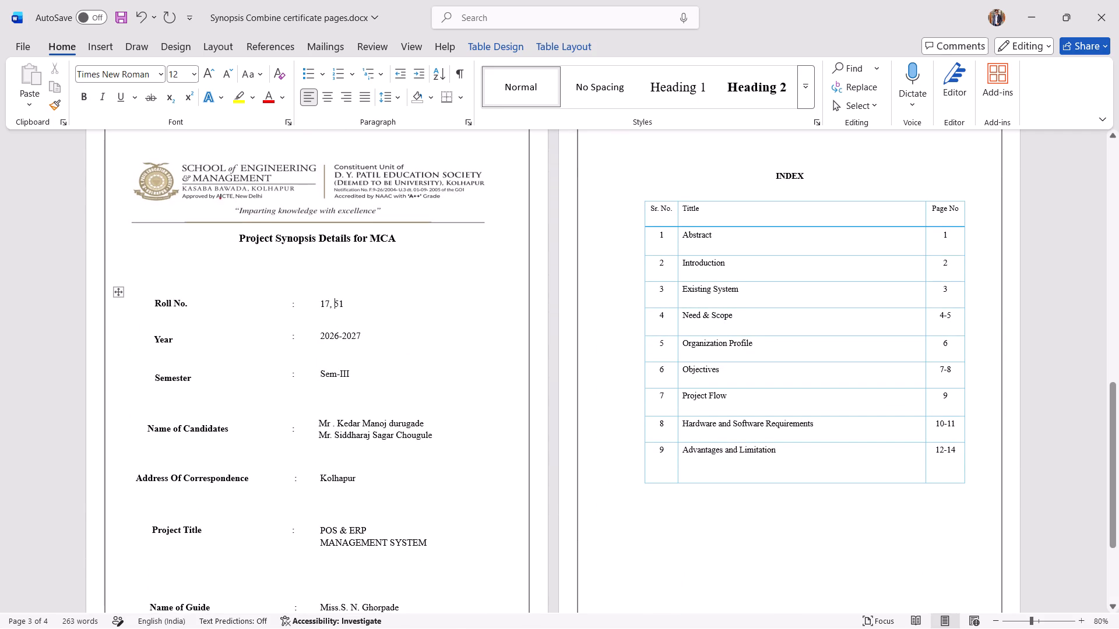
left_click(392, 370)
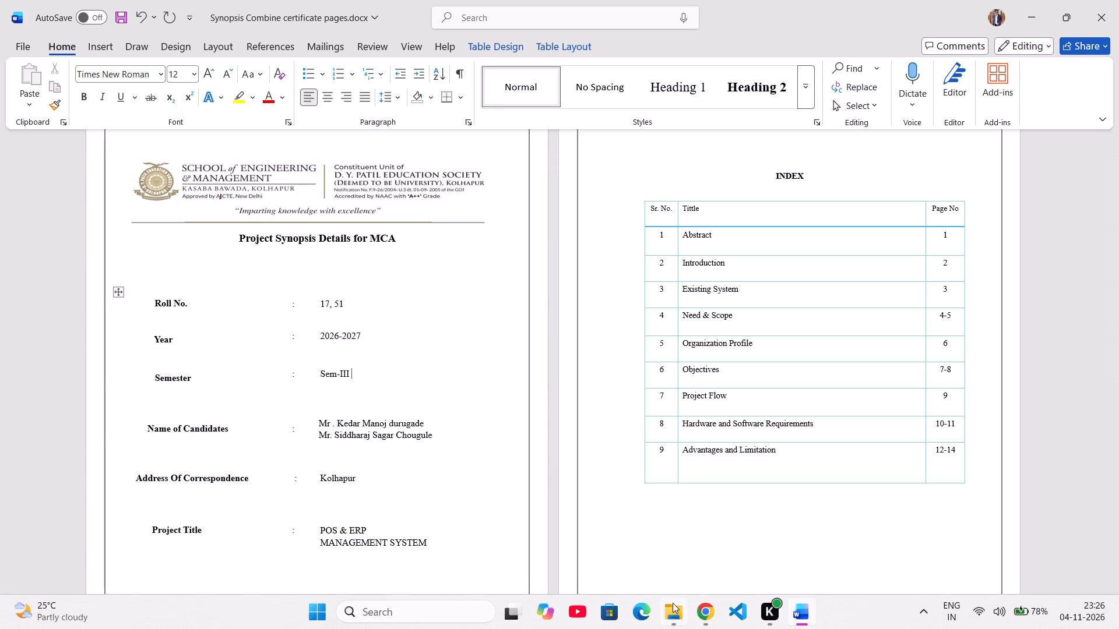
Open POS Synopsis.docx from the Synopsis folder under SY SEM 3 > POS DOCS, using a new File Explorer tab.
left_click(673, 603)
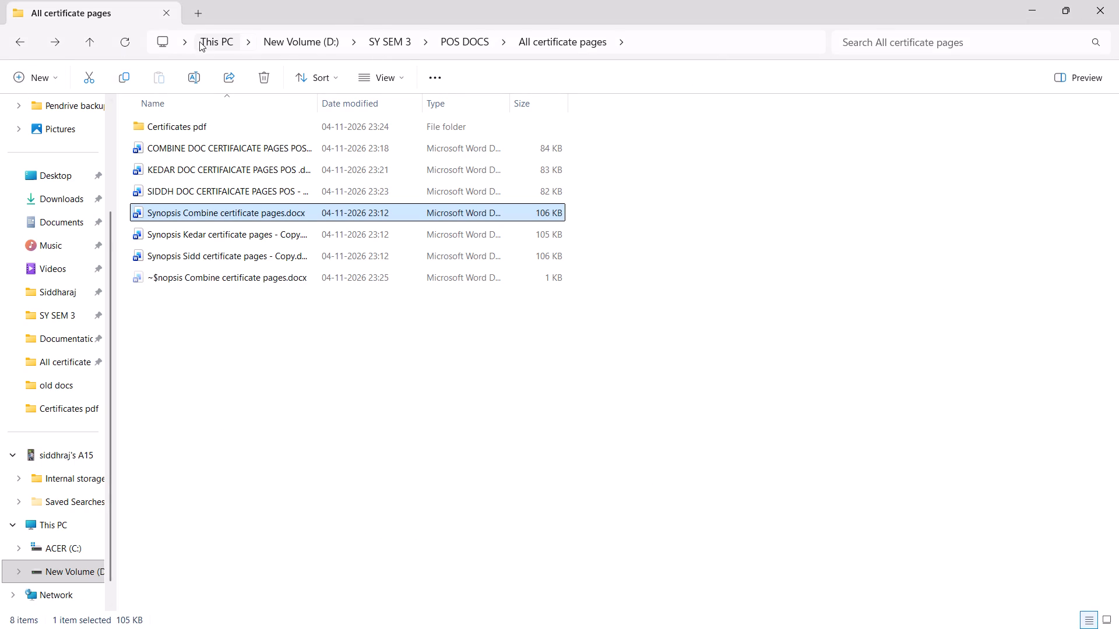
left_click(198, 14)
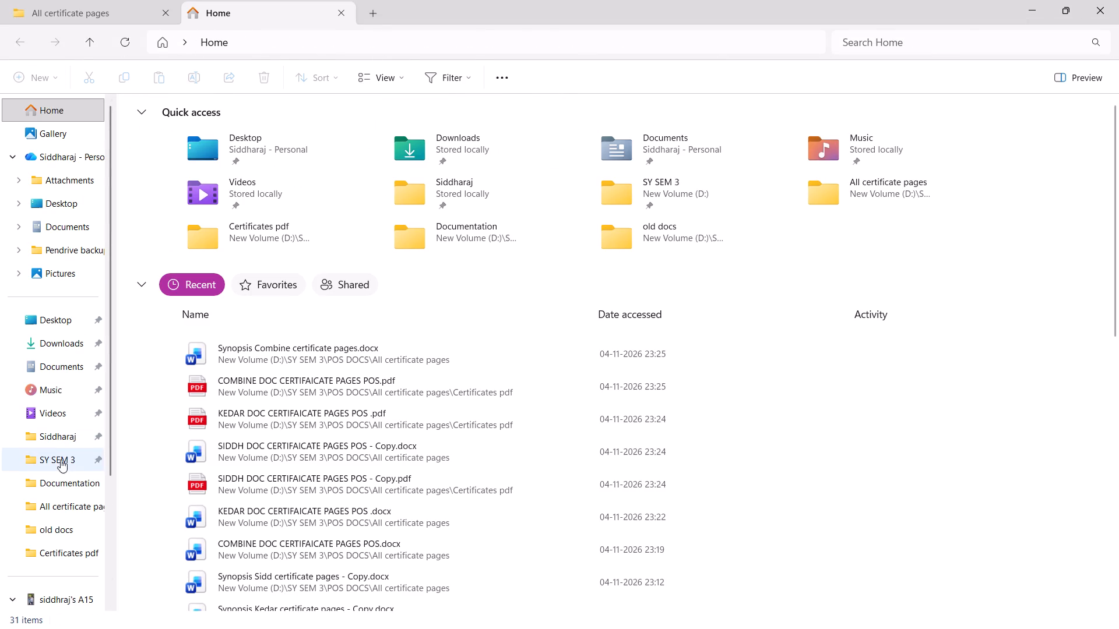
left_click(62, 460)
double_click(223, 365)
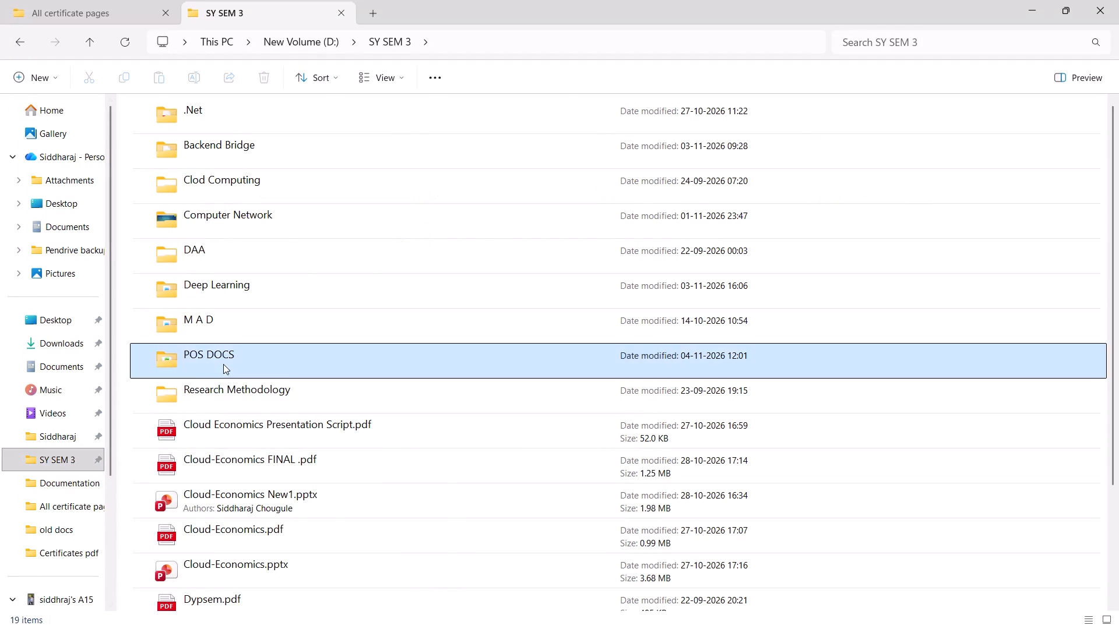
double_click(195, 254)
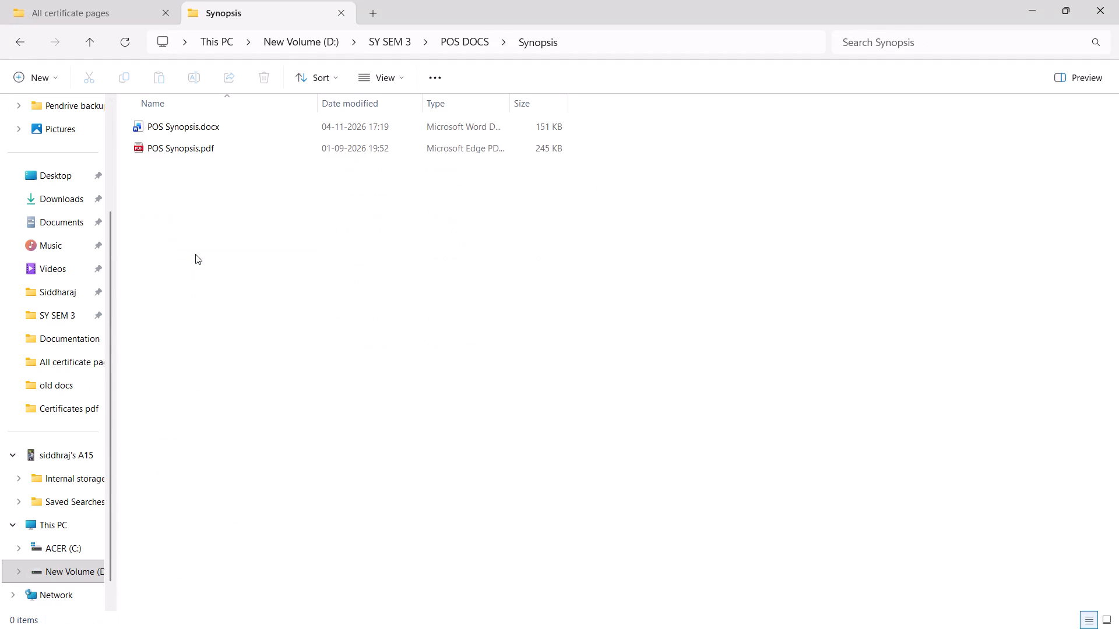
double_click(217, 132)
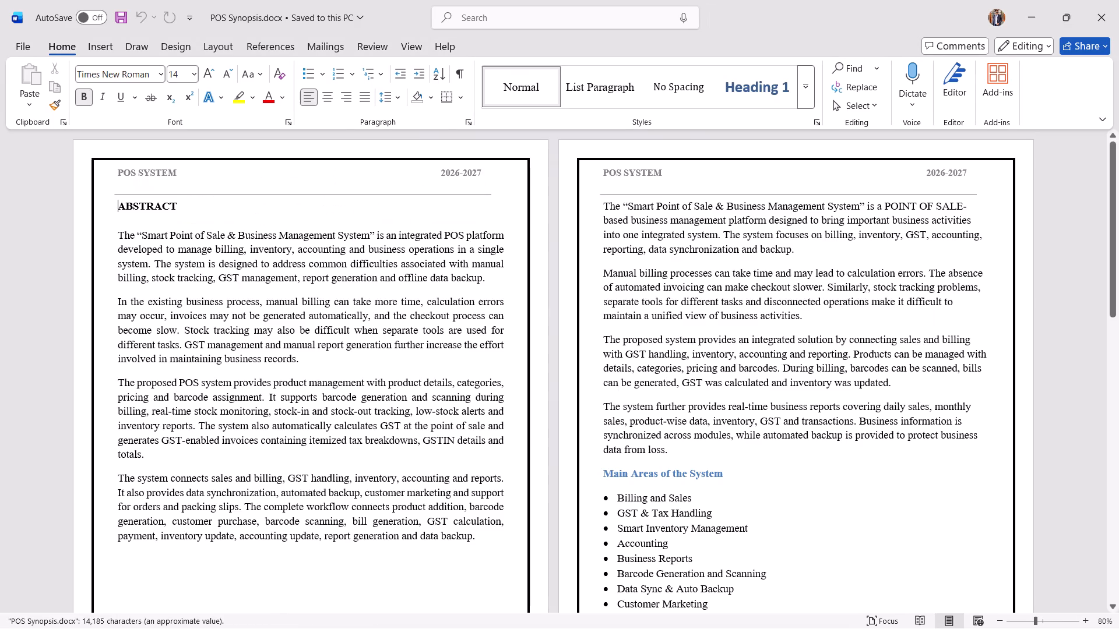
Review the POS Synopsis pages from Abstract through Limitations, checking where section headings fall relative to page ends.
scroll(396, 313, "down", 7)
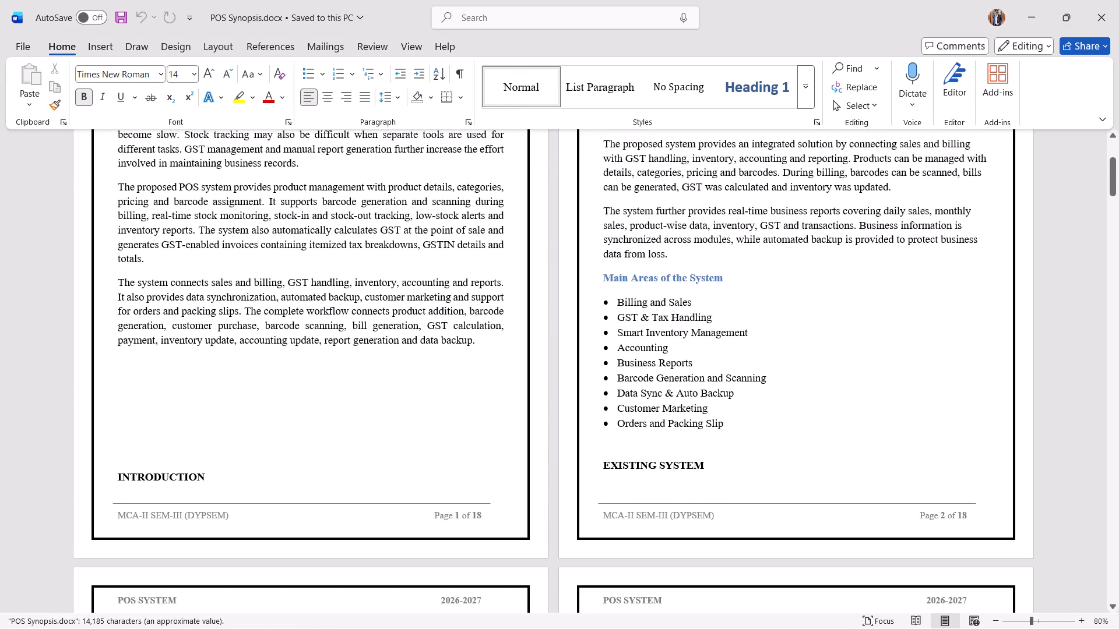
scroll(397, 314, "down", 7)
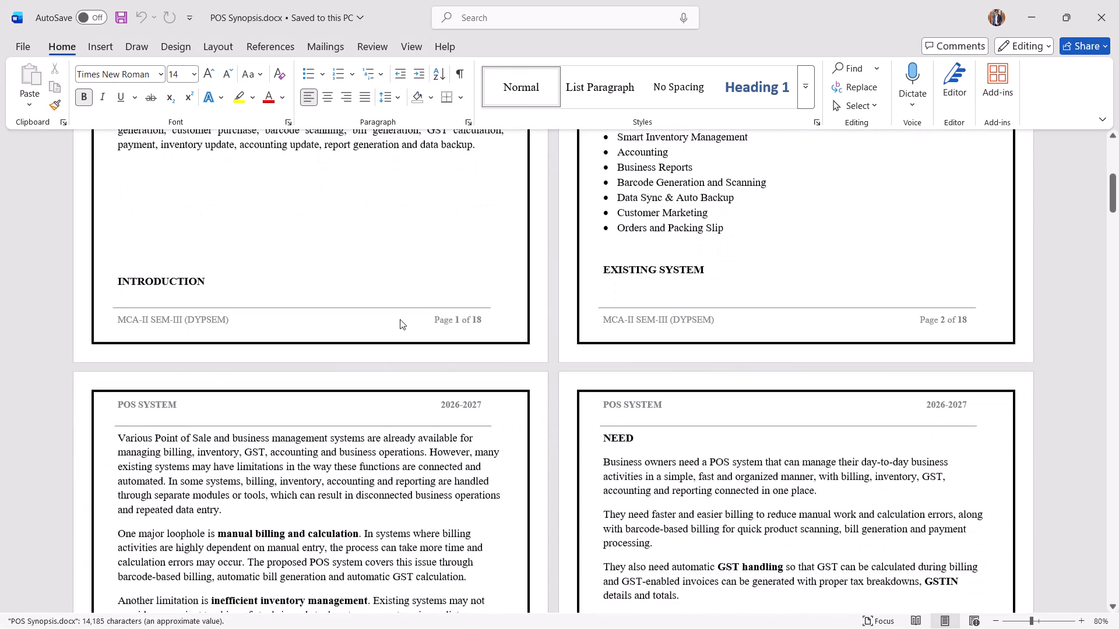
scroll(400, 319, "down", 11)
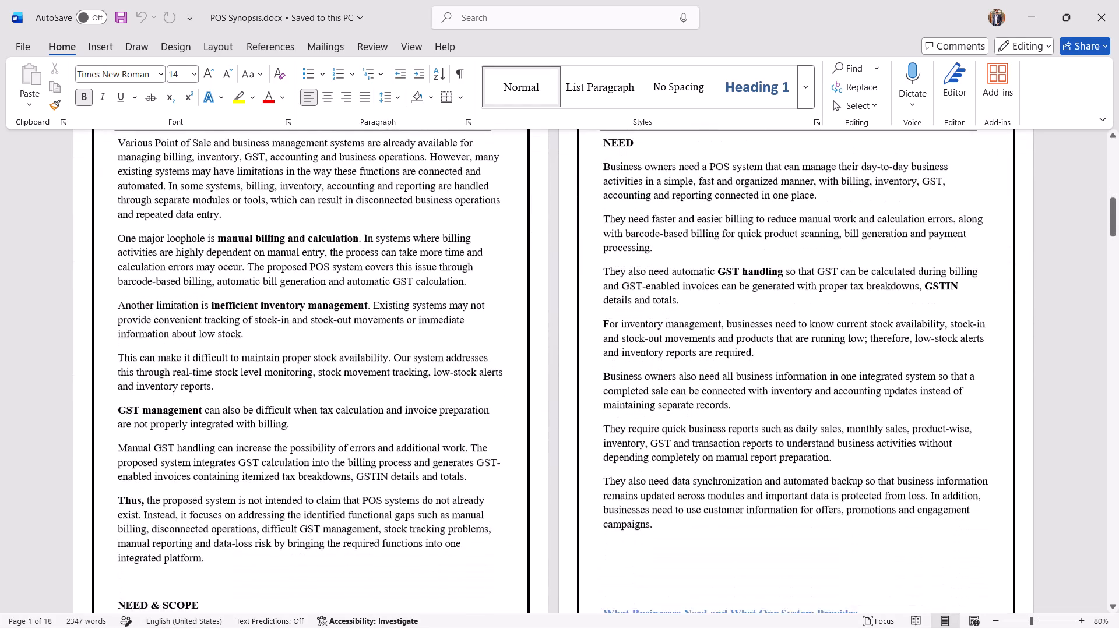
scroll(400, 319, "up", 5)
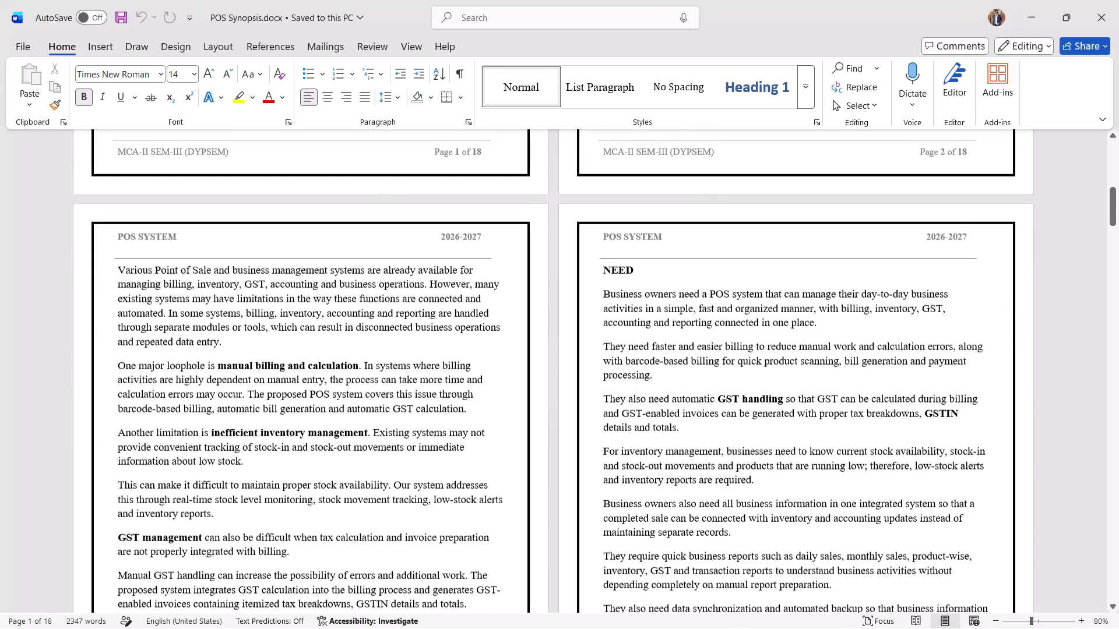
scroll(379, 365, "down", 4)
scroll(379, 365, "up", 2)
scroll(379, 365, "down", 5)
left_click(1118, 211)
left_click_drag(1117, 211, 1117, 314)
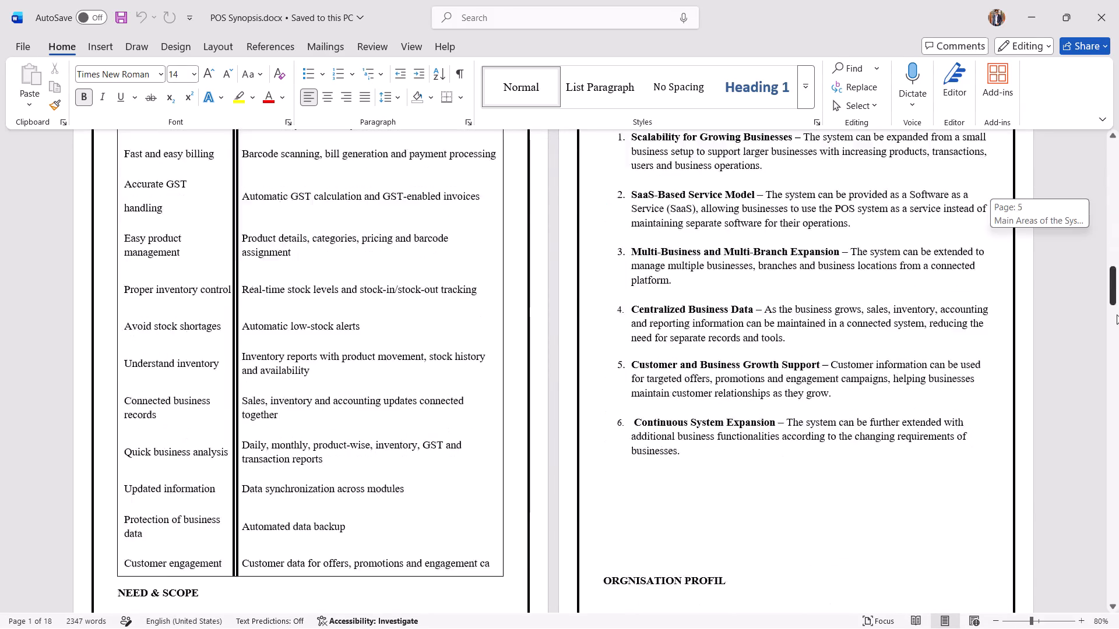
left_click_drag(1117, 314, 1109, 589)
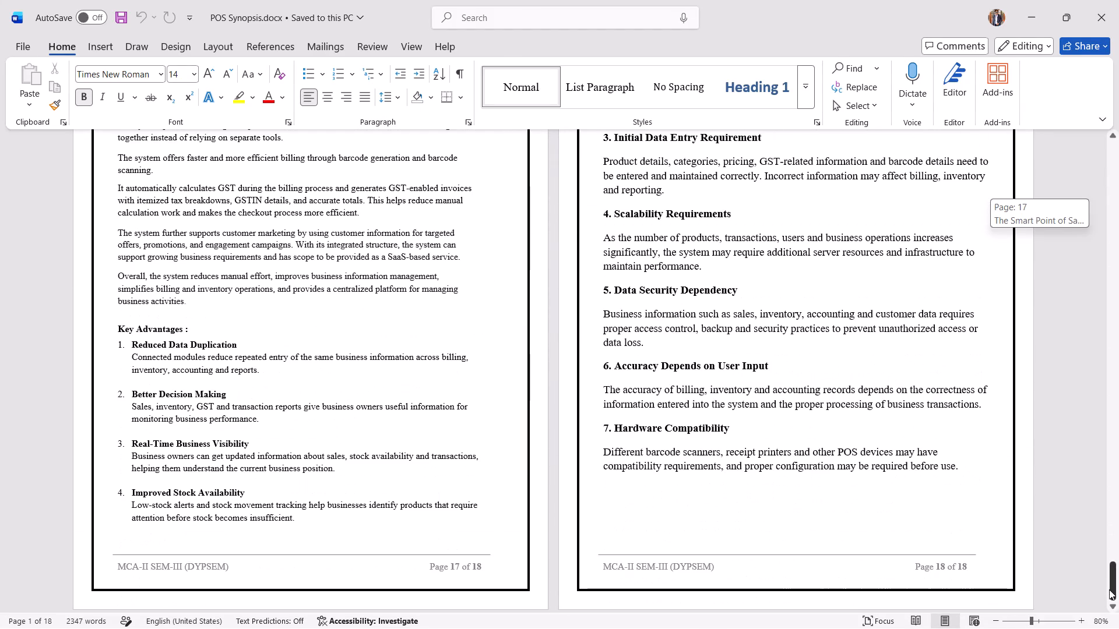
left_click_drag(1109, 589, 1111, 549)
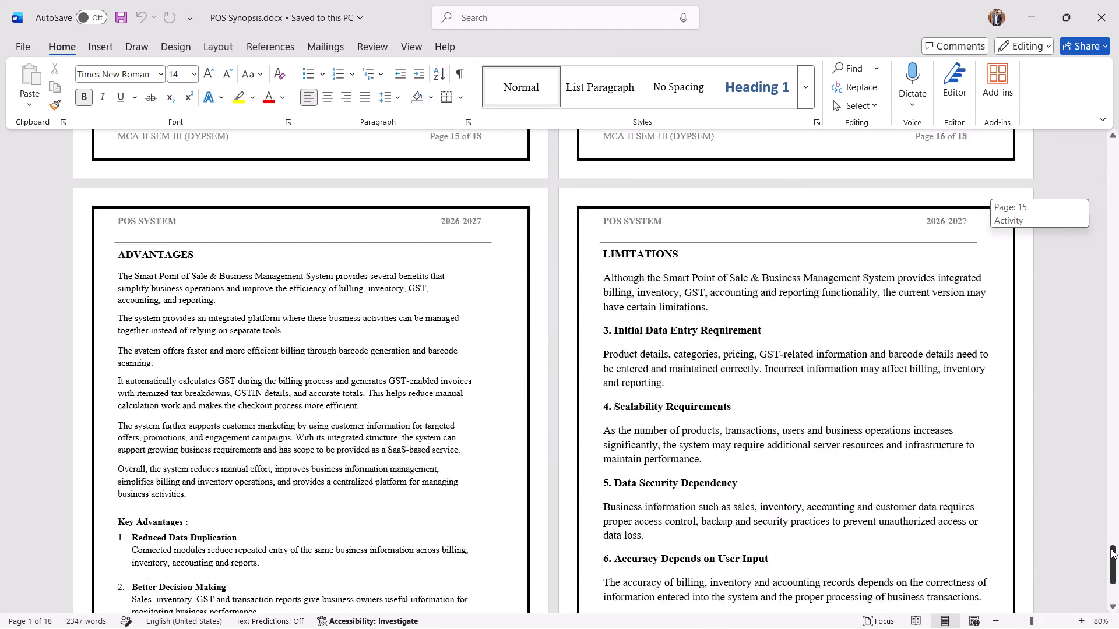
left_click_drag(1111, 549, 1118, 136)
scroll(750, 249, "down", 1)
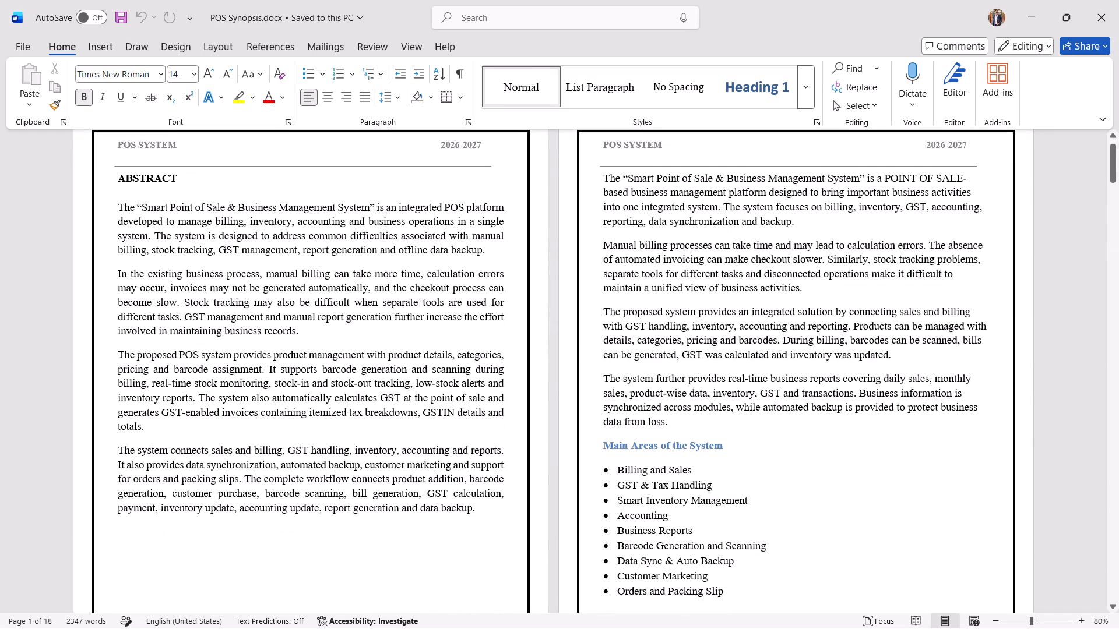
scroll(839, 321, "down", 3, "ctrl")
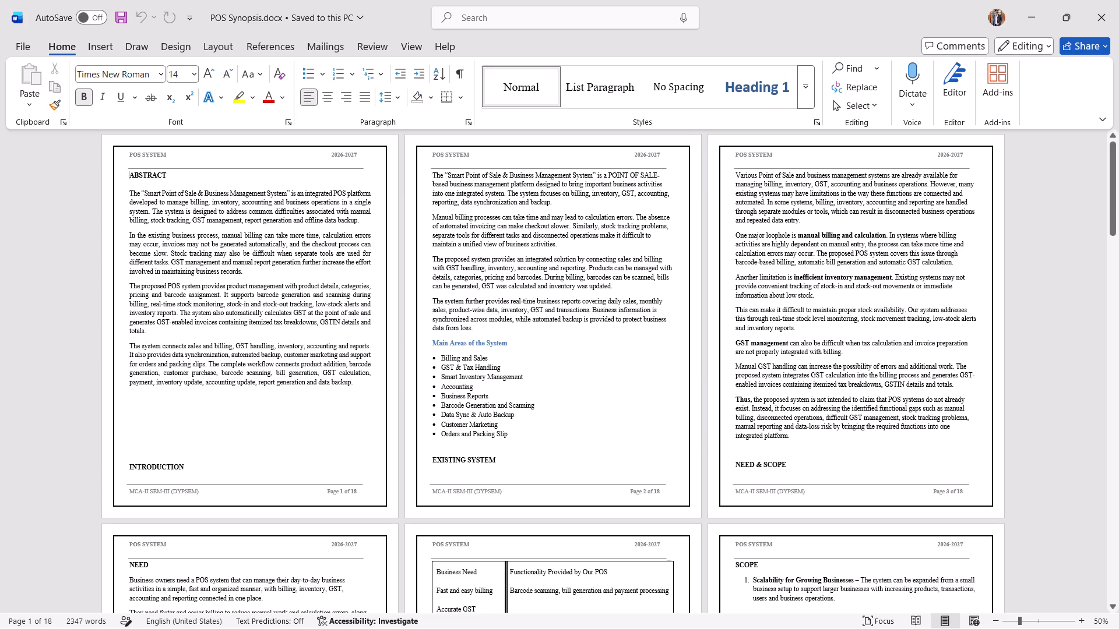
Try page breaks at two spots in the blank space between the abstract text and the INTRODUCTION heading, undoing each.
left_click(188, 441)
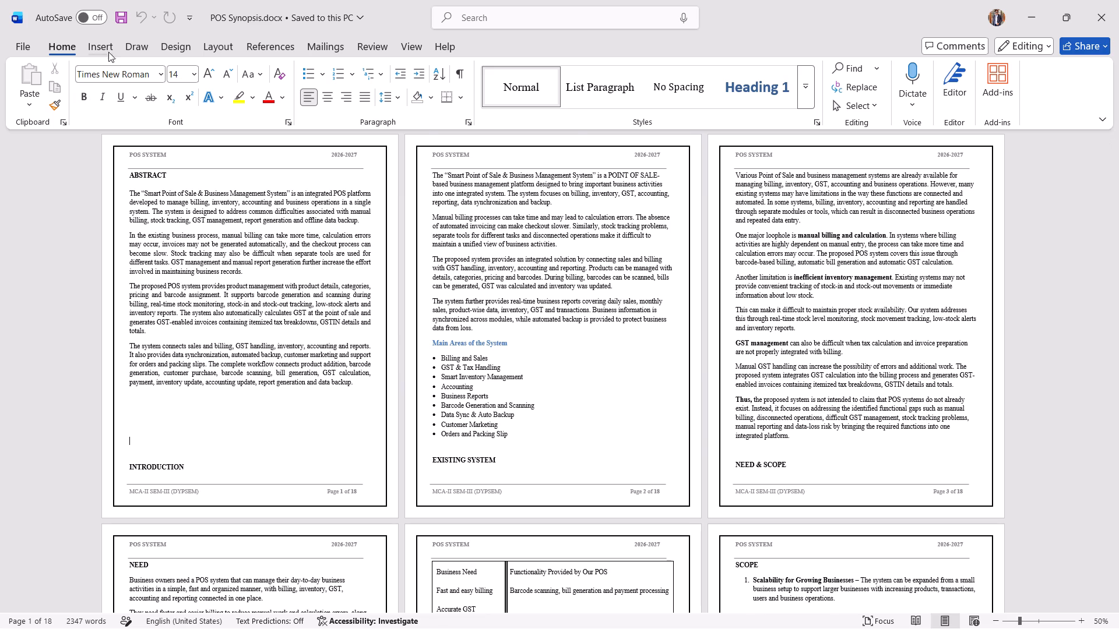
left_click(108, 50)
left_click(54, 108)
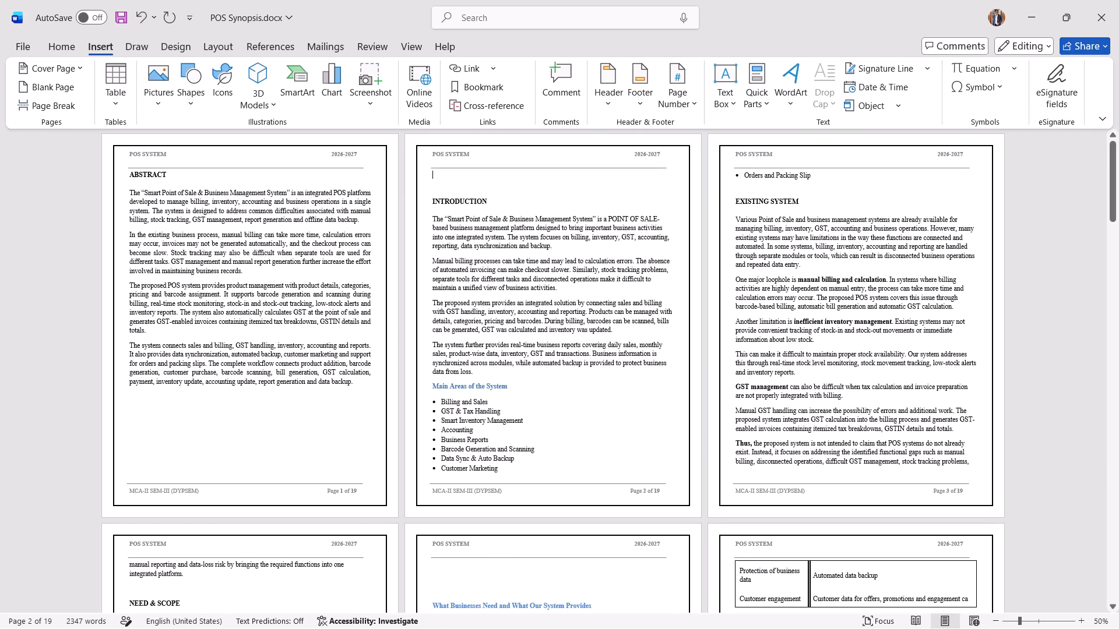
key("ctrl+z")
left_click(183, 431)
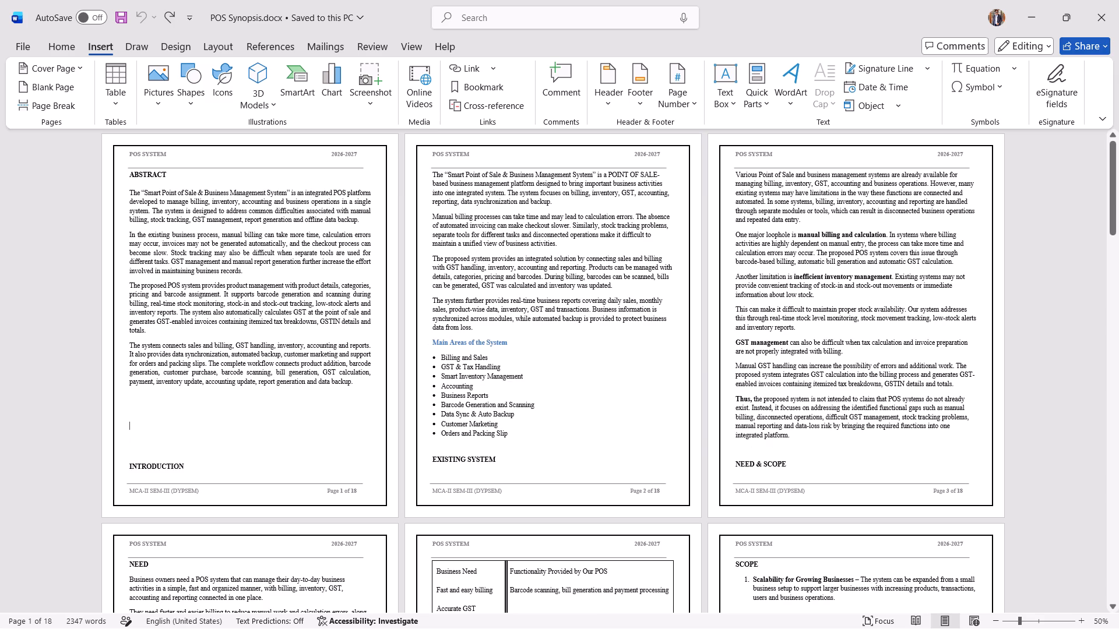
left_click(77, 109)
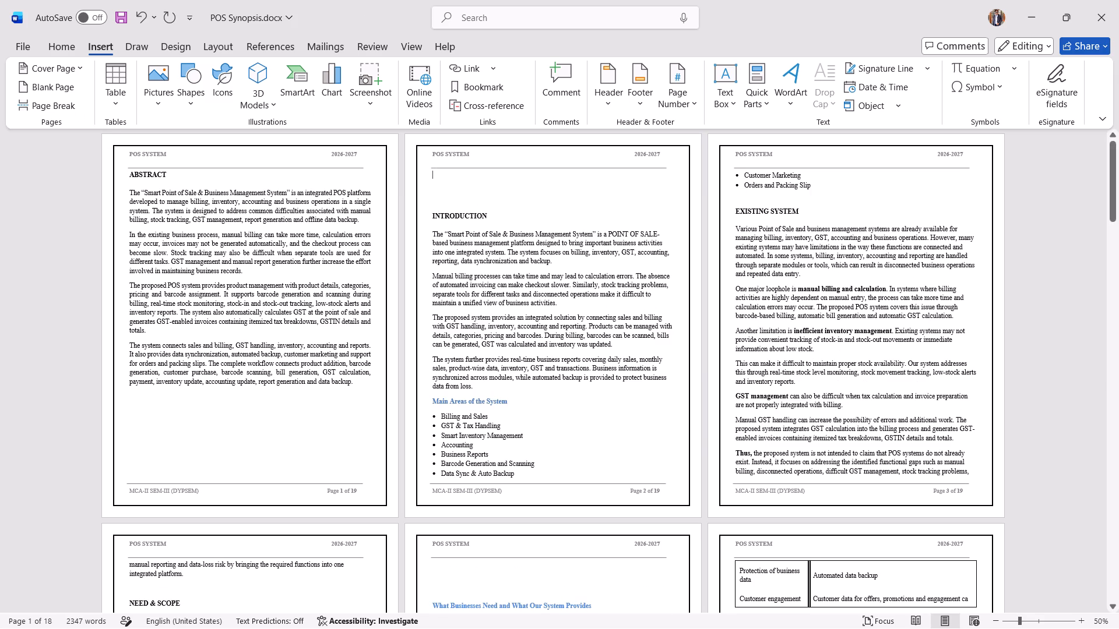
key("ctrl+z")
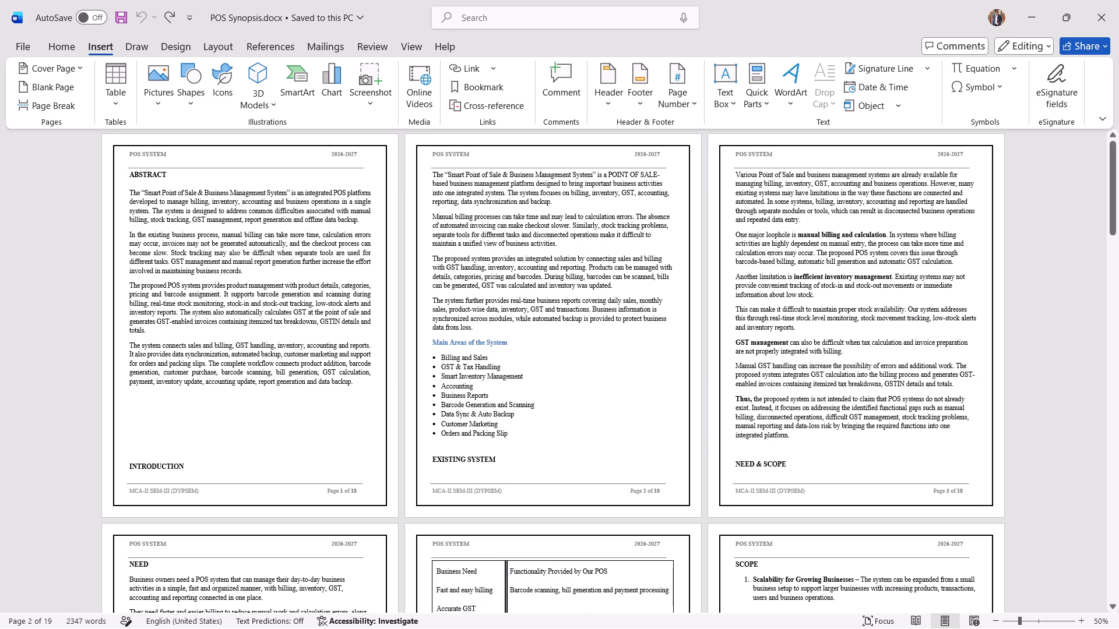
Insert a page break directly above the INTRODUCTION heading and delete the empty line before it on the new page.
left_click(128, 457)
left_click(78, 107)
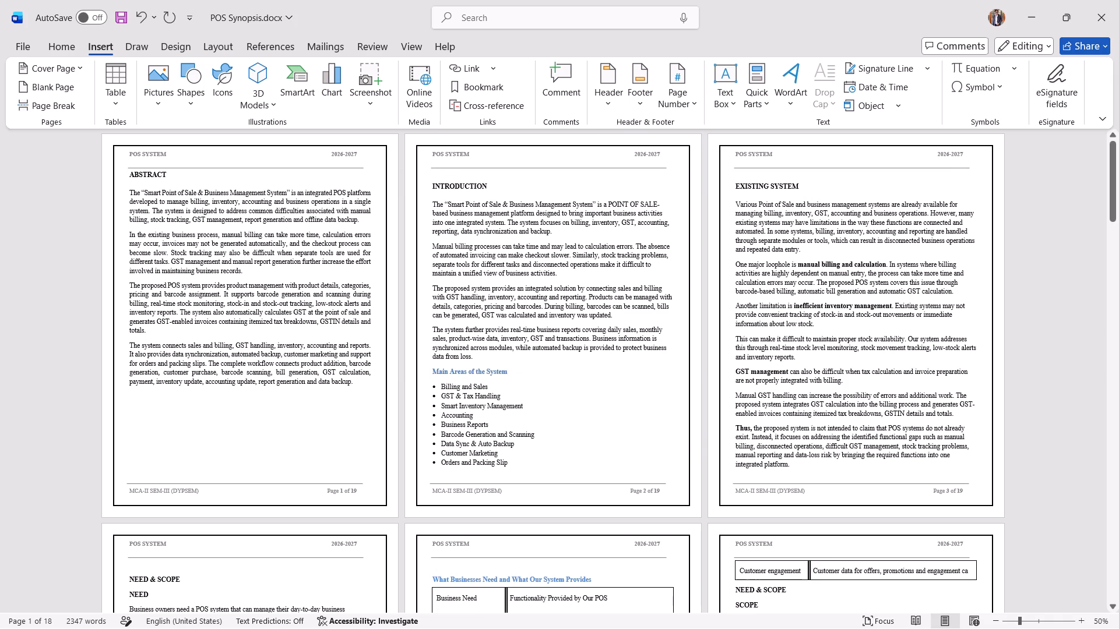
left_click(450, 171)
left_click(423, 186)
left_click(430, 186)
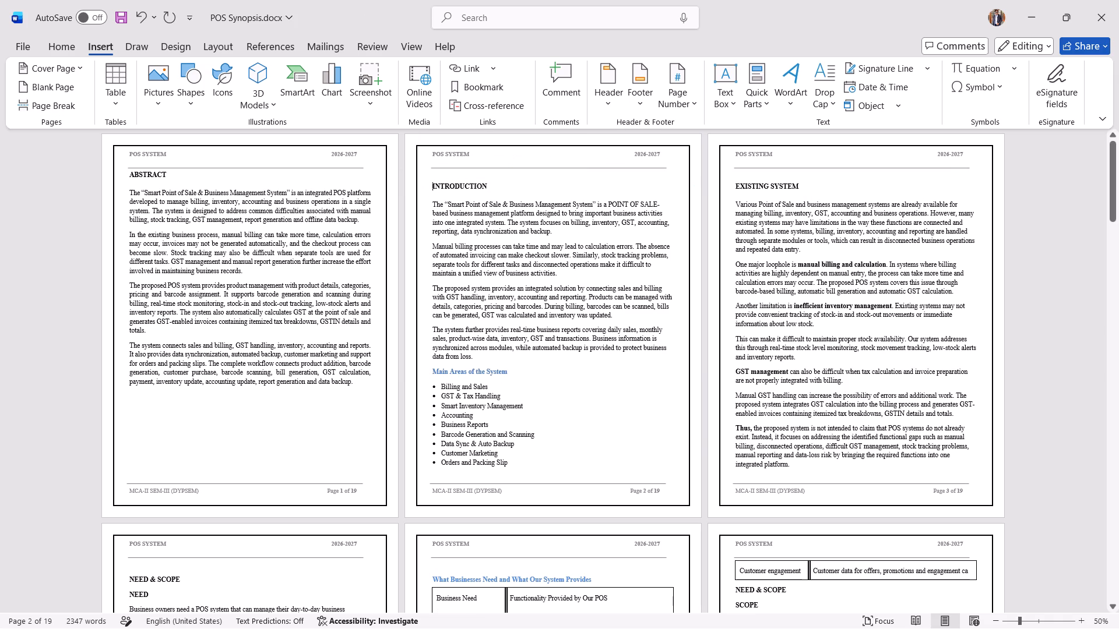
key("BackSpace")
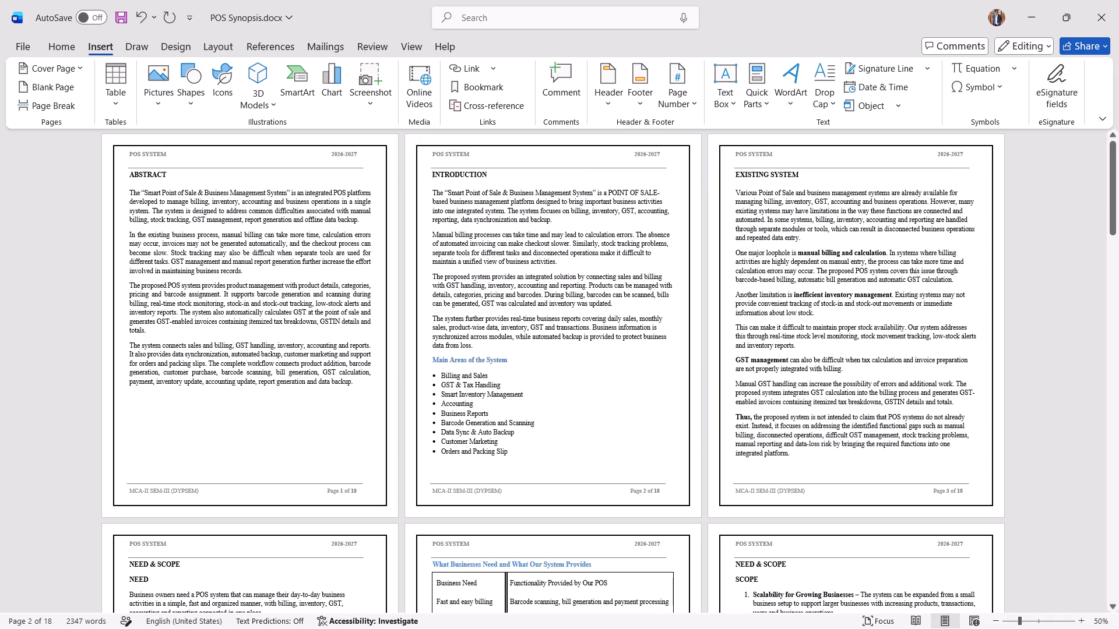
Compare the Abstract, Introduction and Existing System entries in the certificate document's INDEX with their page numbers in POS Synopsis.docx.
scroll(525, 299, "down", 7)
scroll(525, 300, "up", 9)
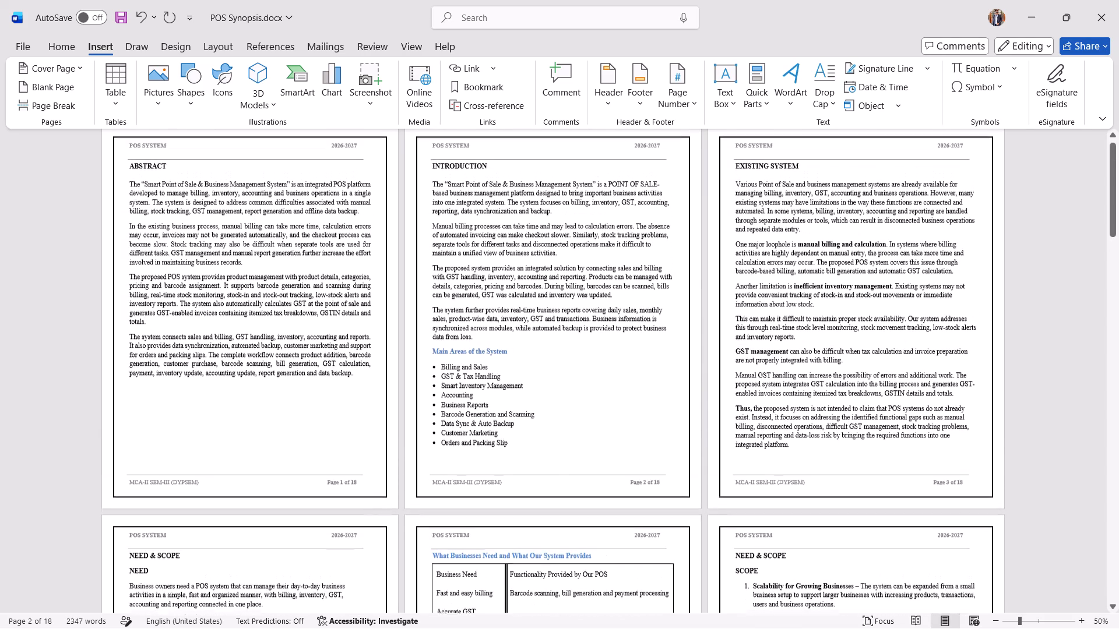
scroll(525, 299, "up", 3)
key("alt+Tab")
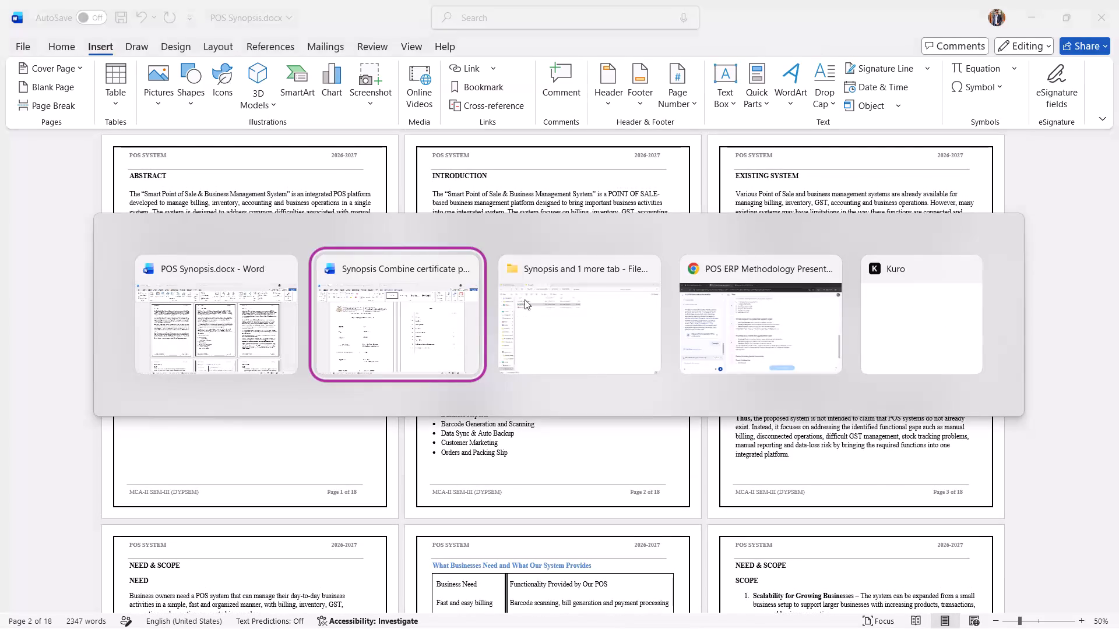
scroll(513, 321, "down", 3)
scroll(530, 309, "up", 5)
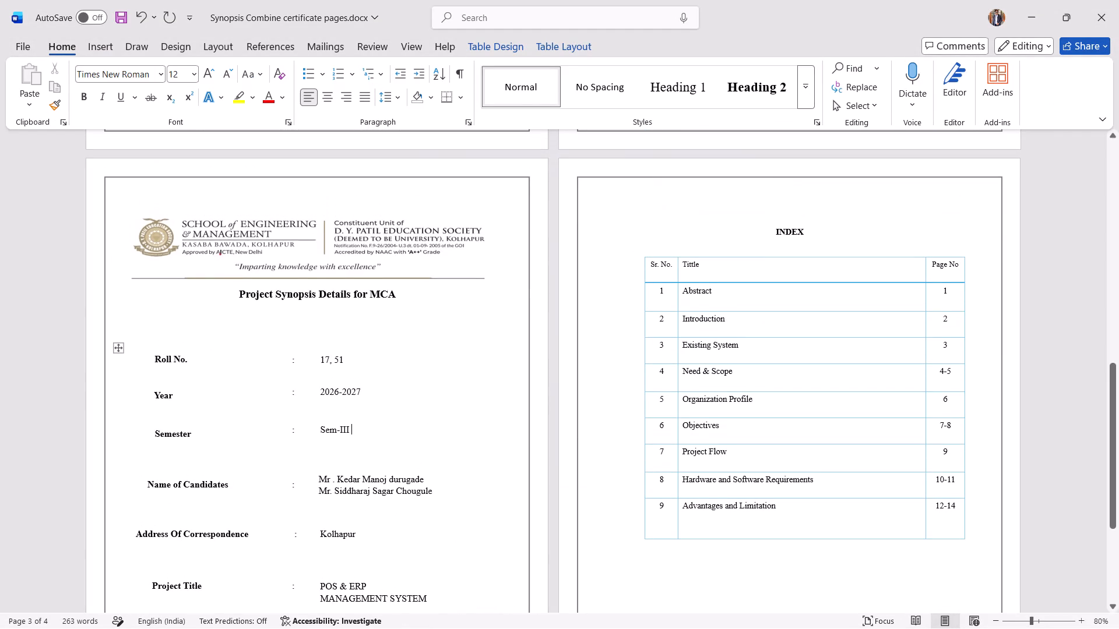
key("alt+Tab")
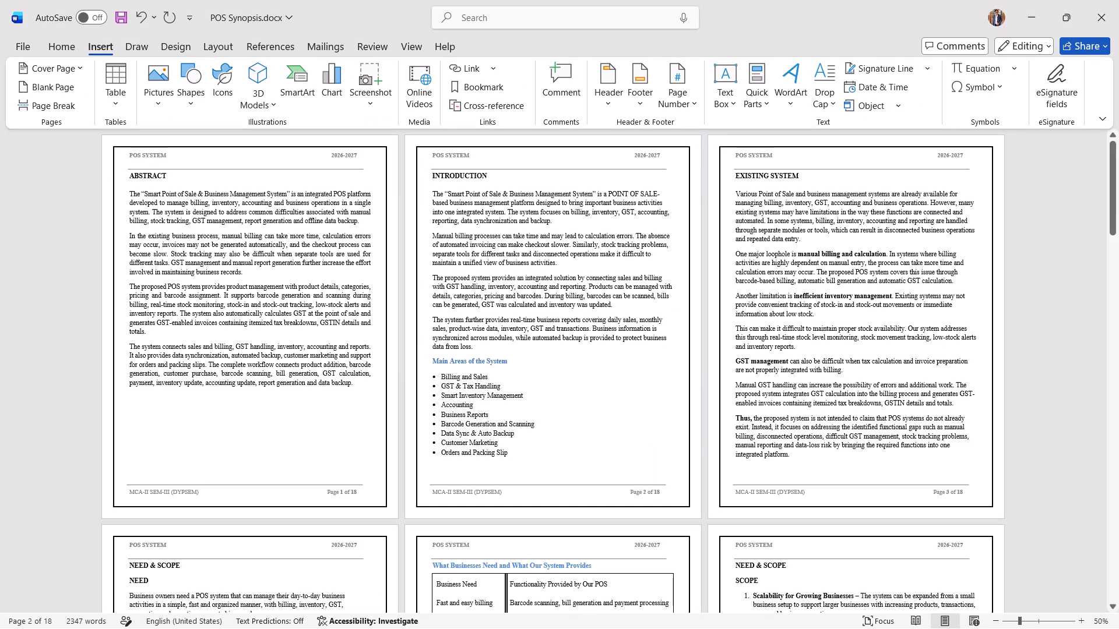
key("alt+Tab")
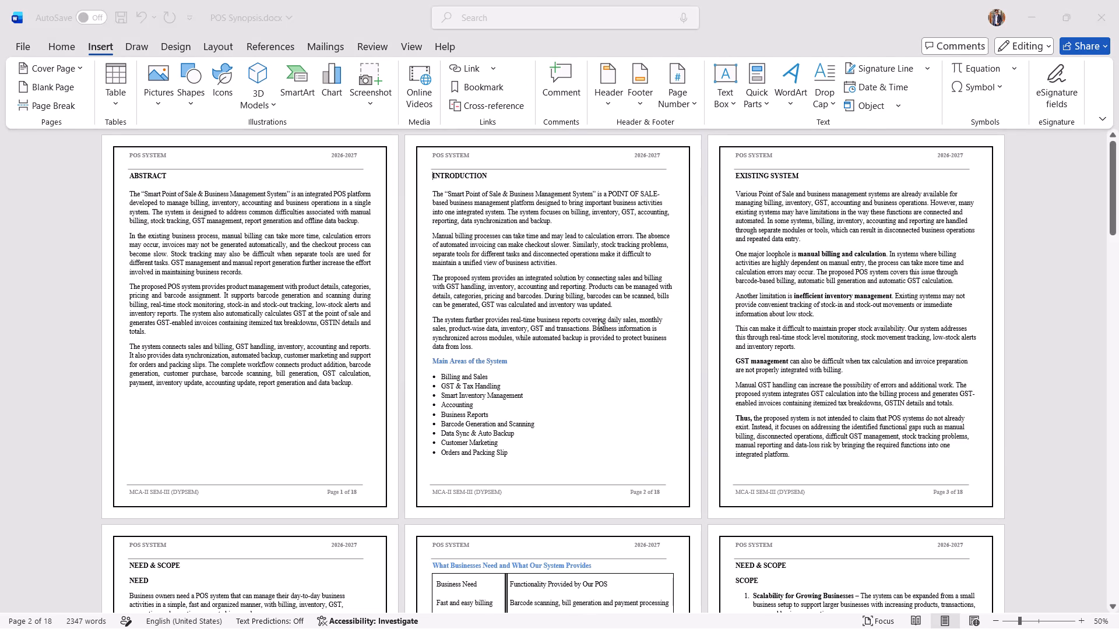
key("alt+Tab")
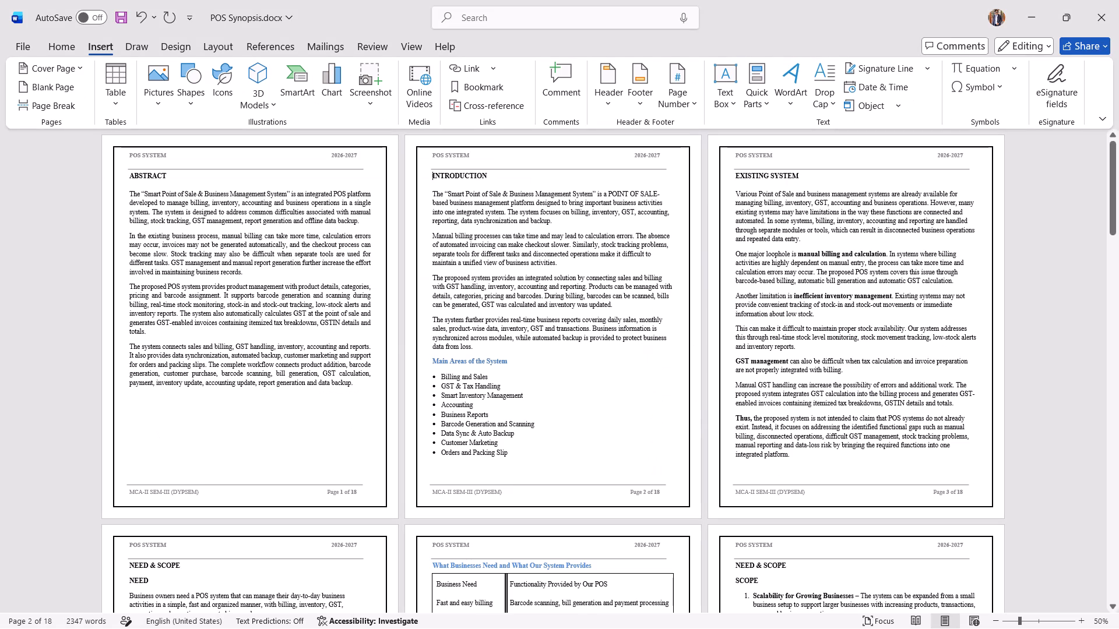
Check the NEED & SCOPE pages in POS Synopsis.docx and set the Need & Scope page range in the certificate document's INDEX to 4-6.
scroll(529, 373, "down", 18)
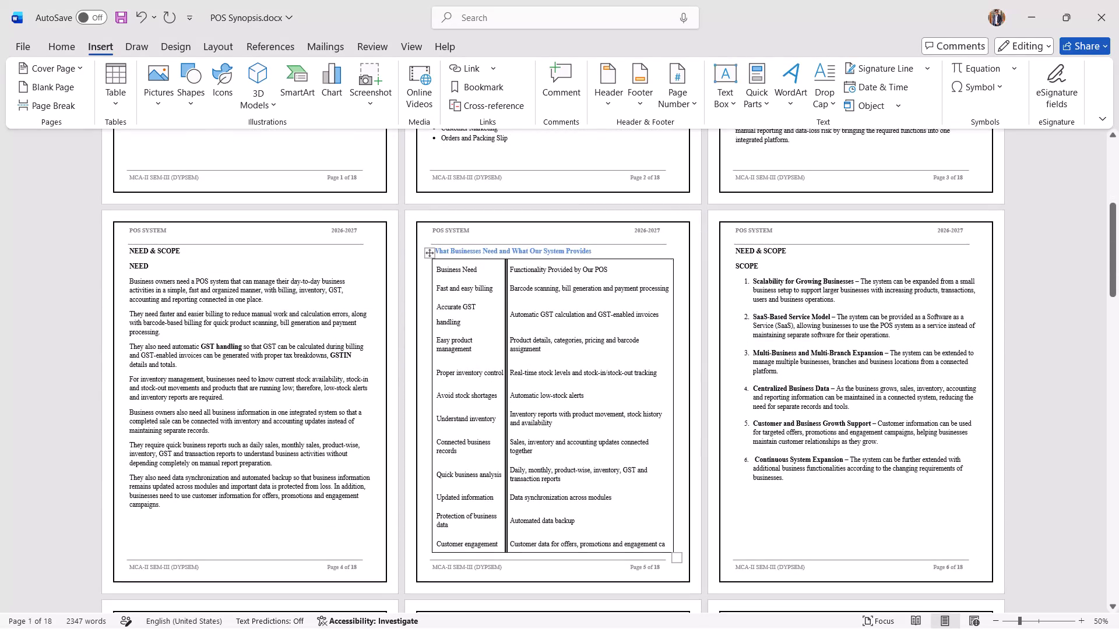
key("alt+Tab")
key("alt+Tab")
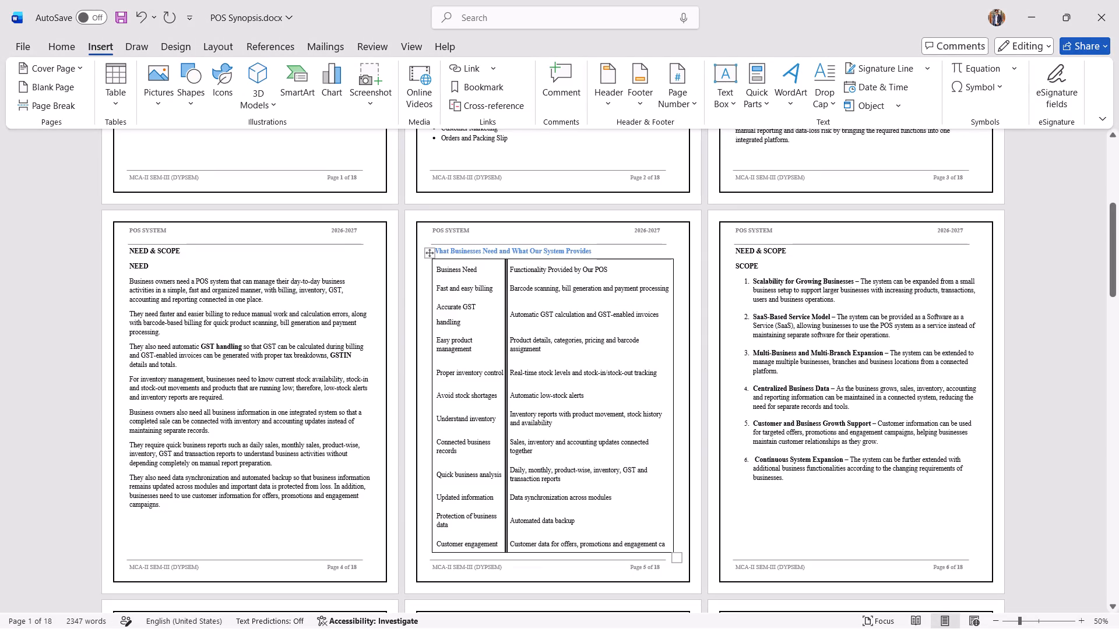
left_click(574, 216)
key("alt+Tab")
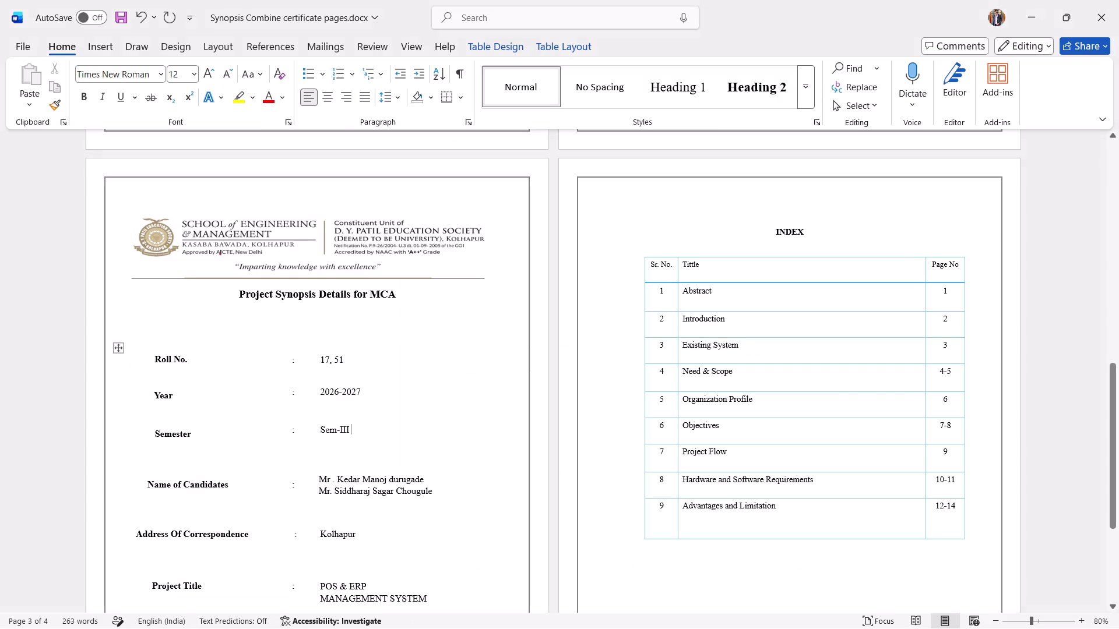
key("alt+Tab")
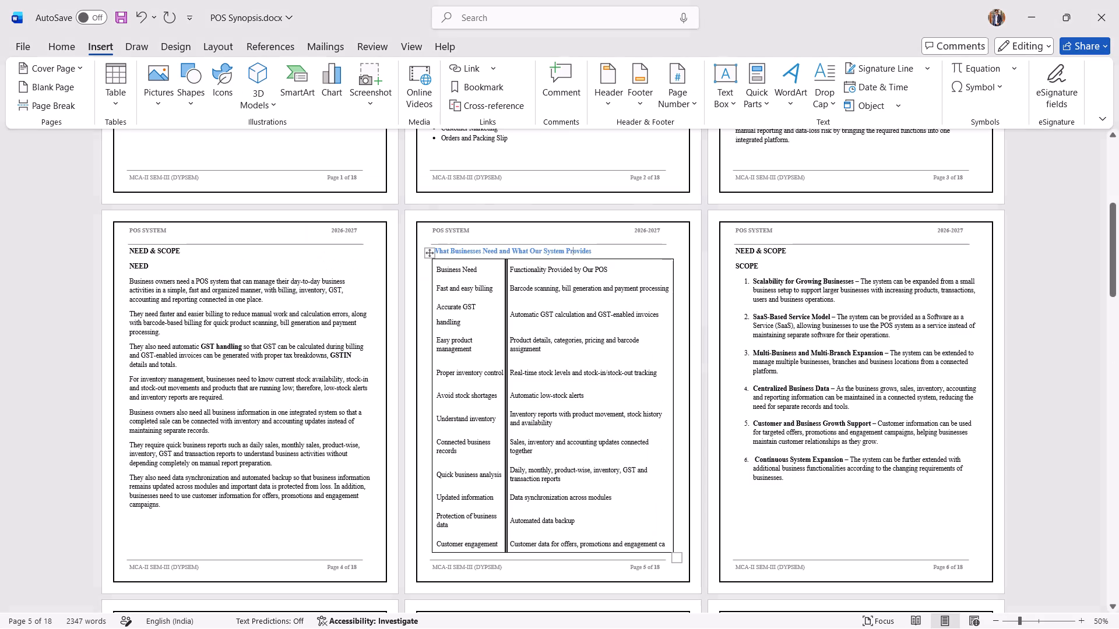
scroll(704, 377, "down", 2)
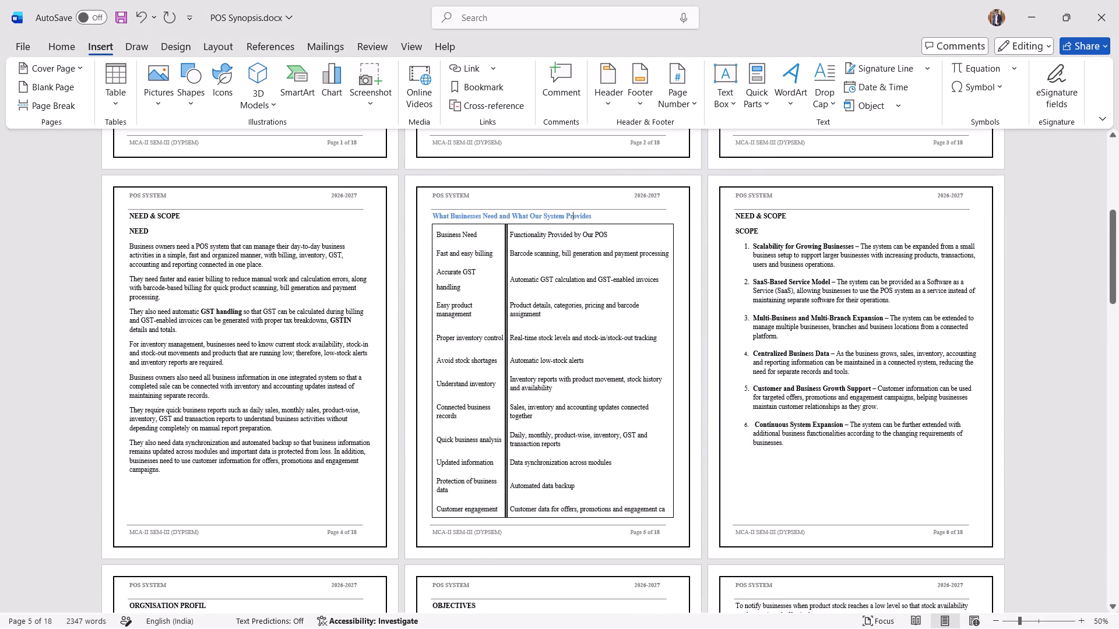
scroll(779, 264, "down", 4)
key("alt+Tab")
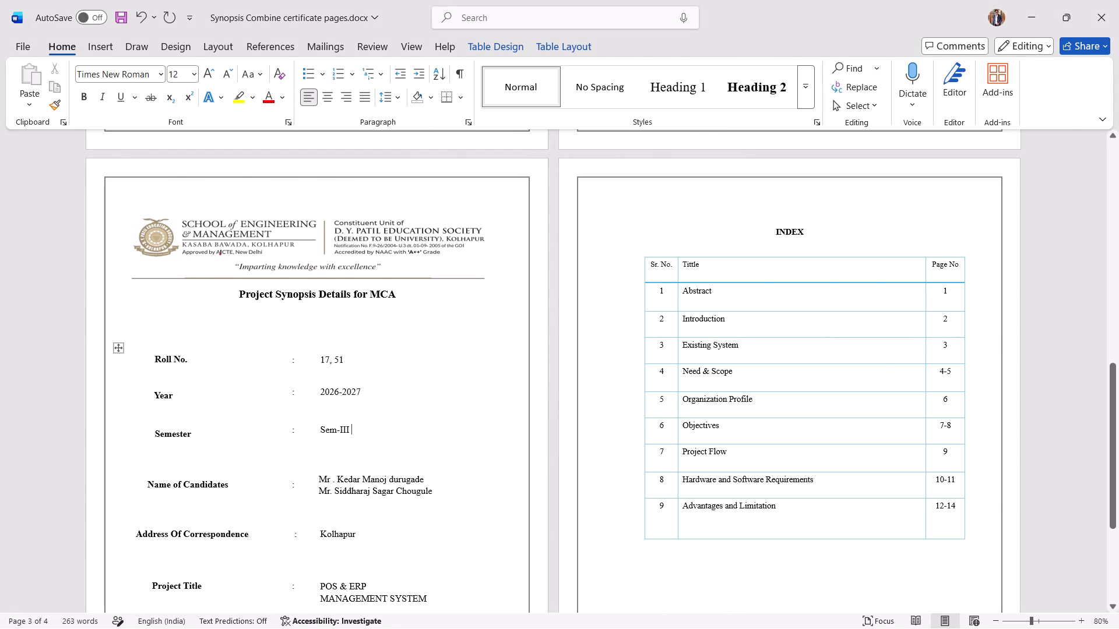
key("alt+Tab")
scroll(686, 324, "down", 4)
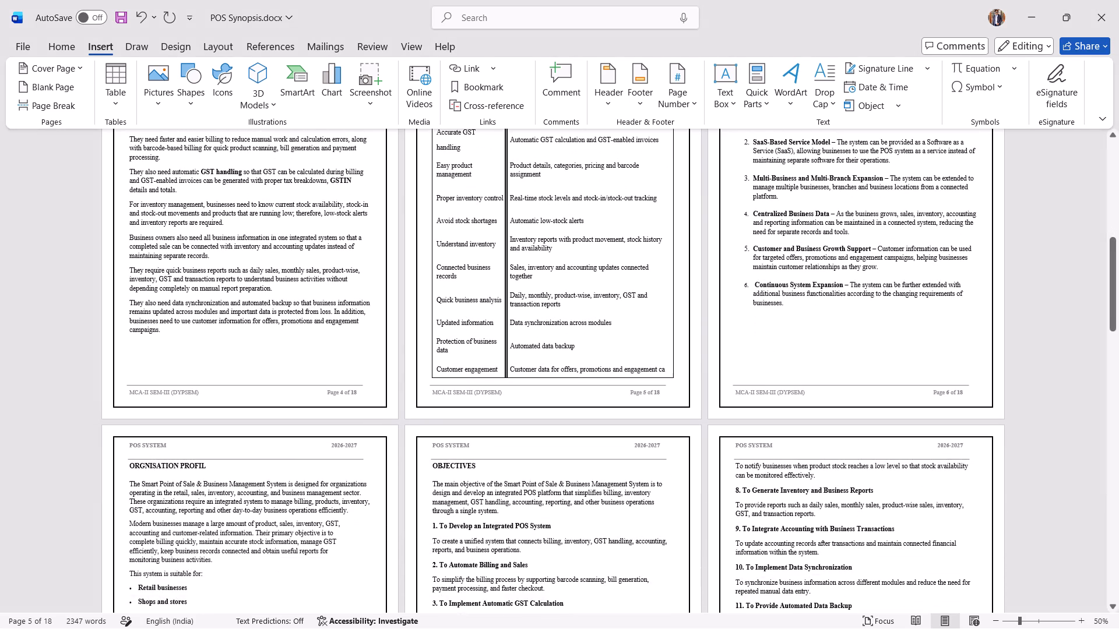
scroll(705, 334, "up", 4)
key("alt+Tab")
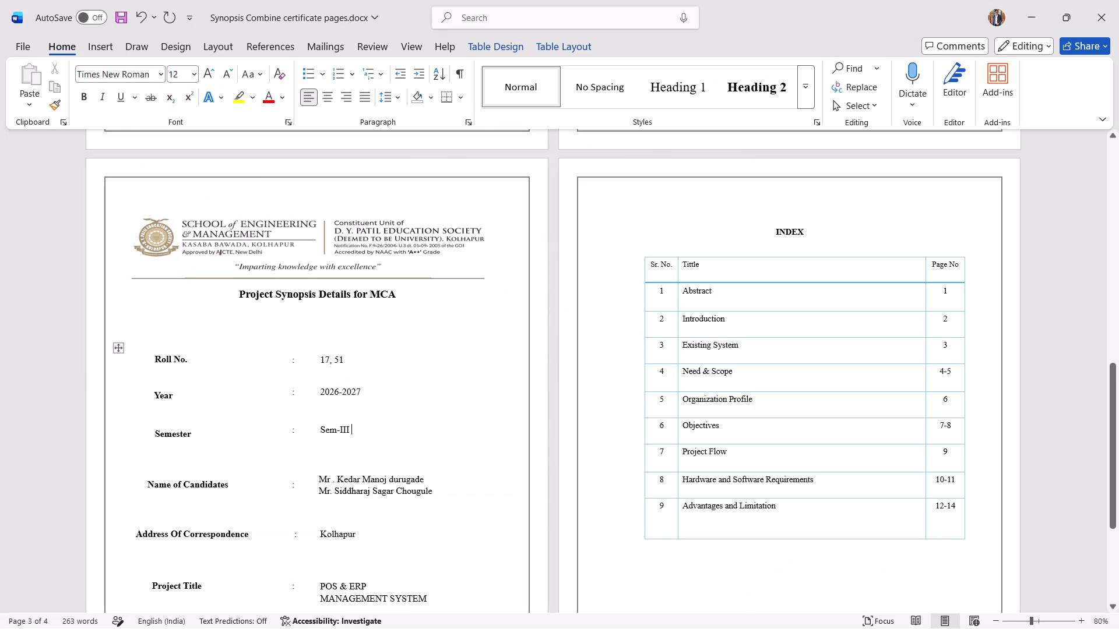
left_click(951, 374)
key("BackSpace")
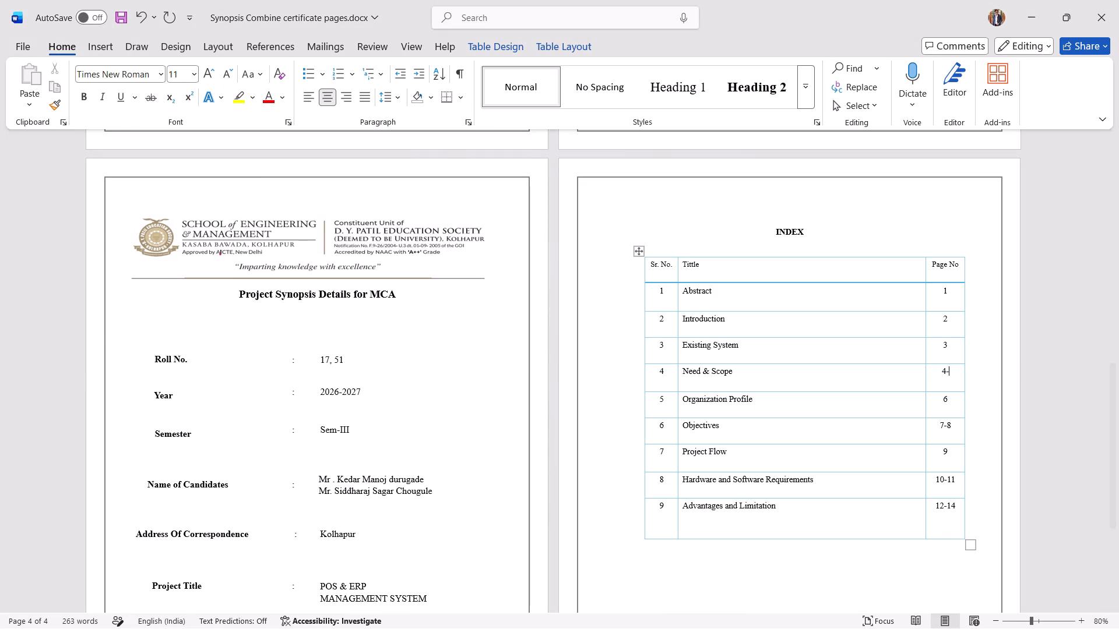
key("6")
In POS Synopsis.docx, complete the heading on page 7 so it reads ORGNISATION PROFILE, and save the document.
key("alt+Tab")
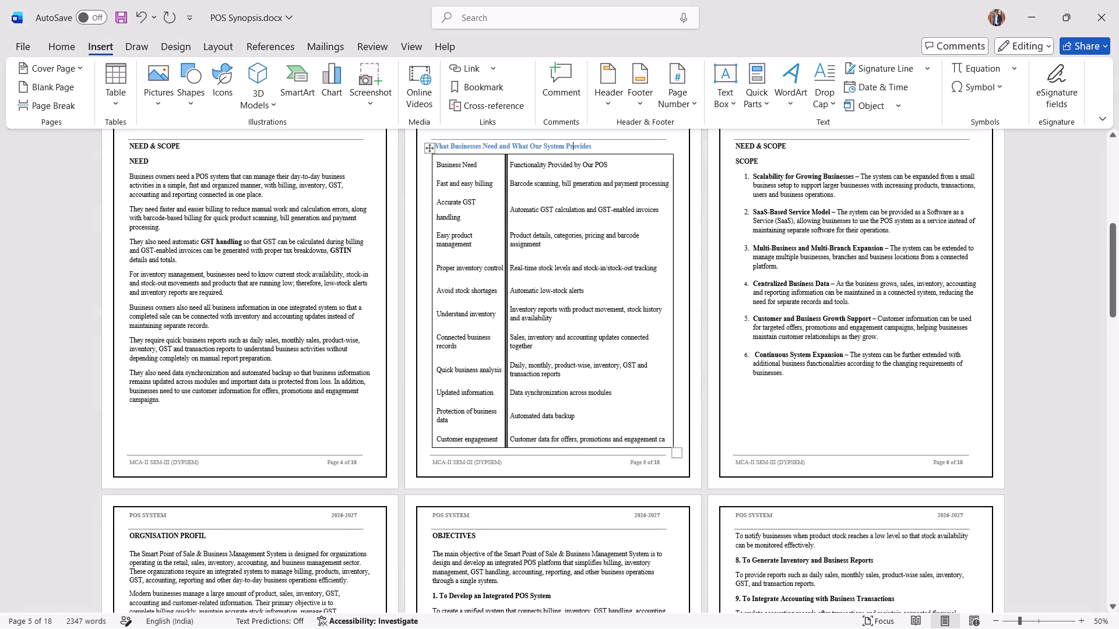
scroll(508, 378, "down", 4)
scroll(576, 350, "up", 6)
scroll(572, 349, "down", 15)
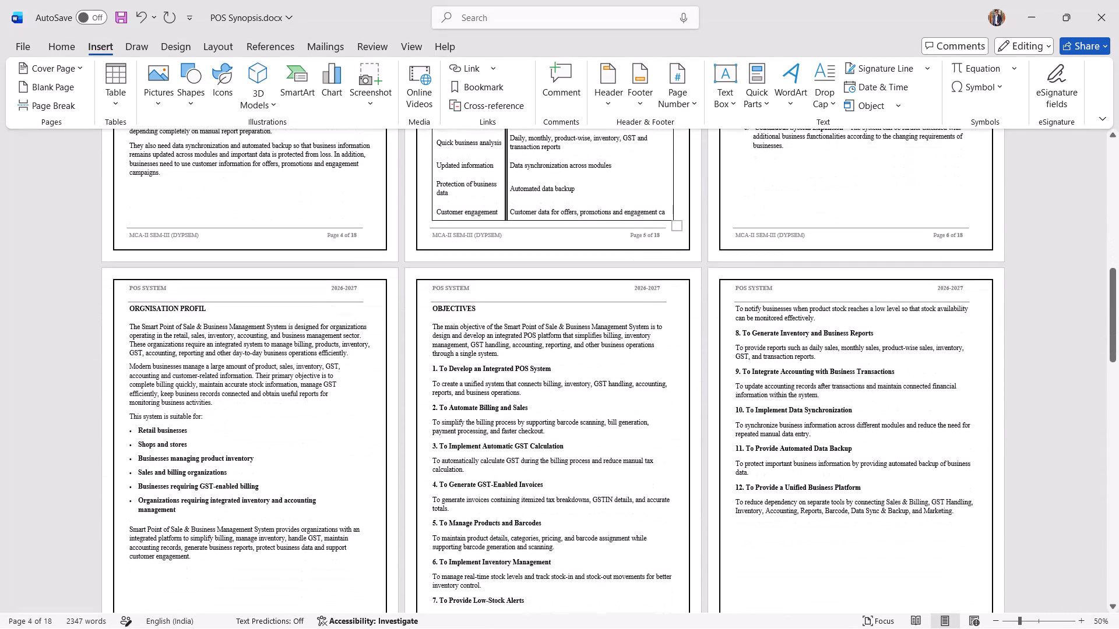
left_click(212, 312)
key("shift+e")
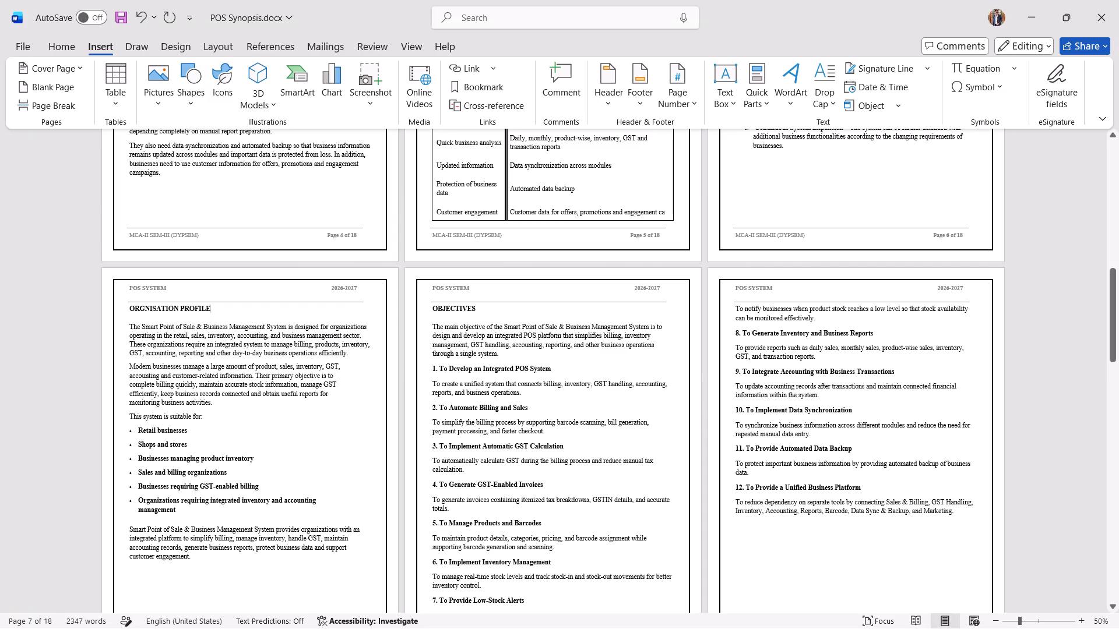
key("ctrl+s")
Set the Organization Profile page number in the certificate document's INDEX table to 7.
key("alt+Tab")
left_click(951, 403)
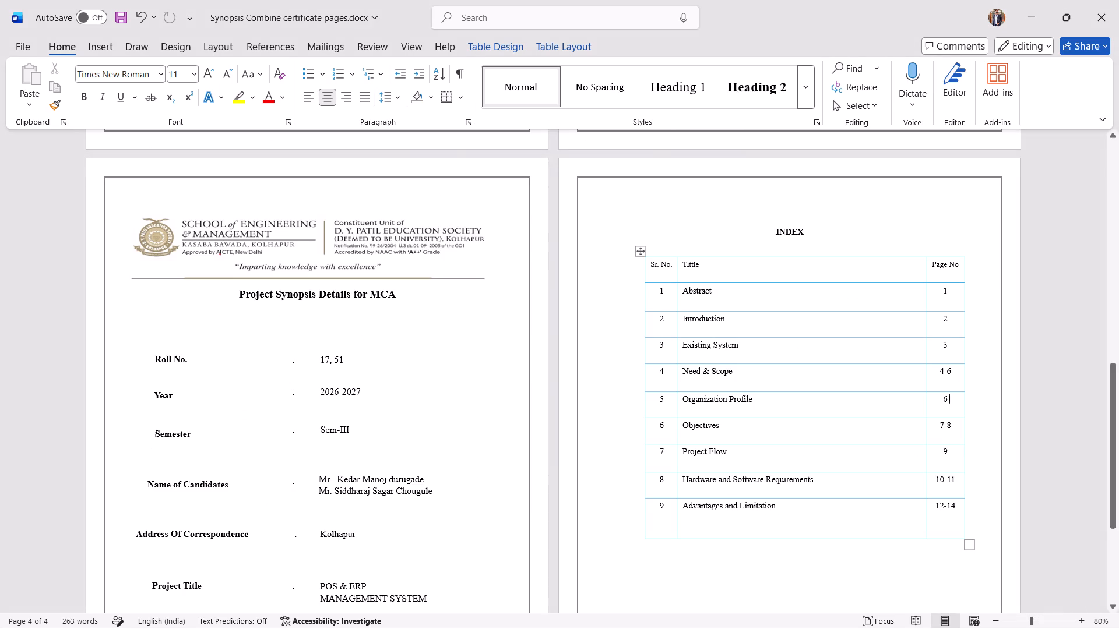
key("Left")
key("BackSpace")
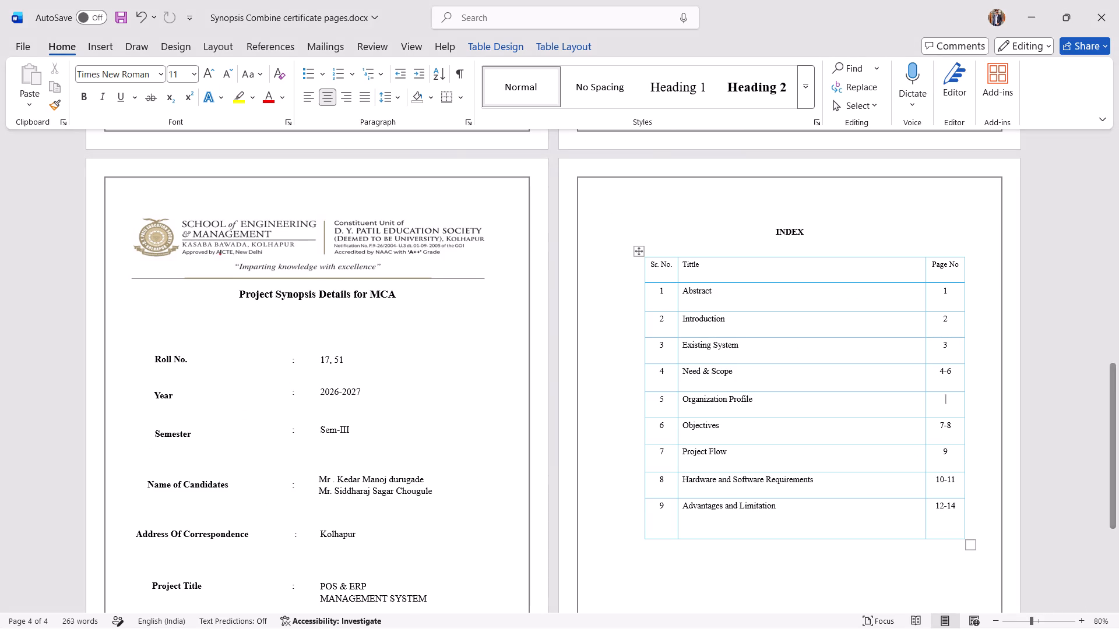
key("7")
Check which pages OBJECTIVES spans in POS Synopsis.docx and set the Objectives page range in the INDEX table to 8-9.
key("alt+Tab")
scroll(532, 387, "down", 2)
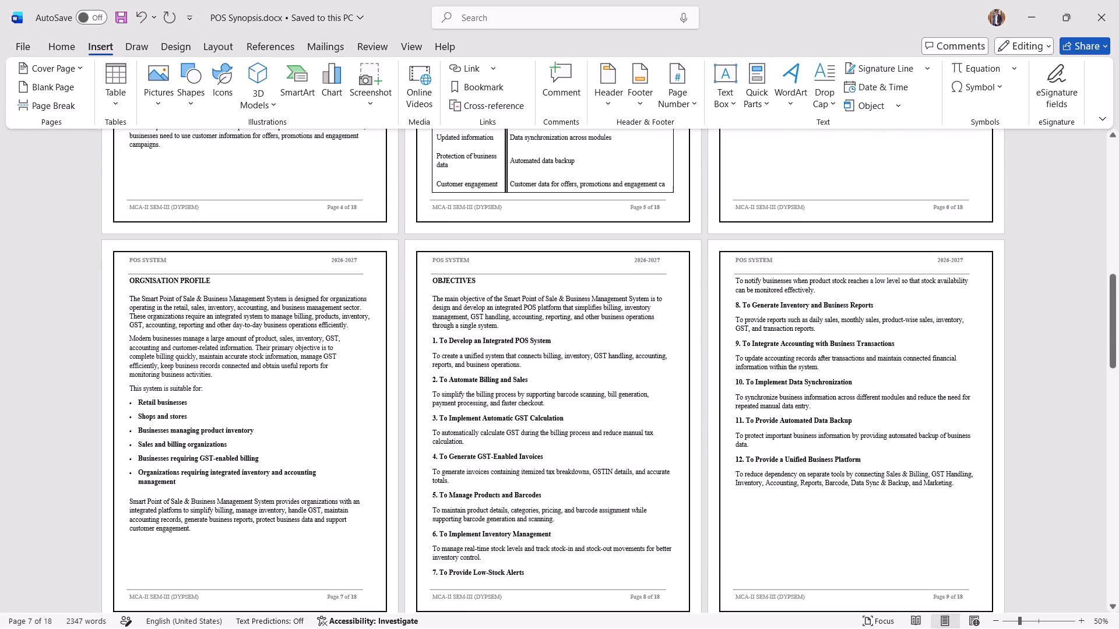
scroll(540, 384, "down", 1)
scroll(633, 384, "down", 2)
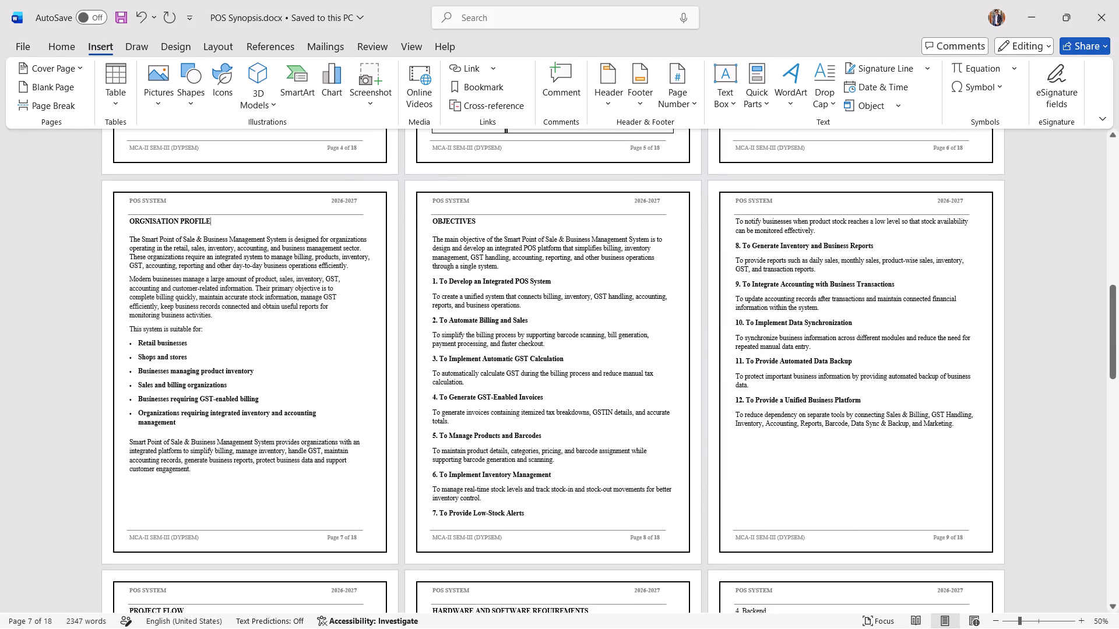
scroll(618, 436, "down", 5)
key("alt+Tab")
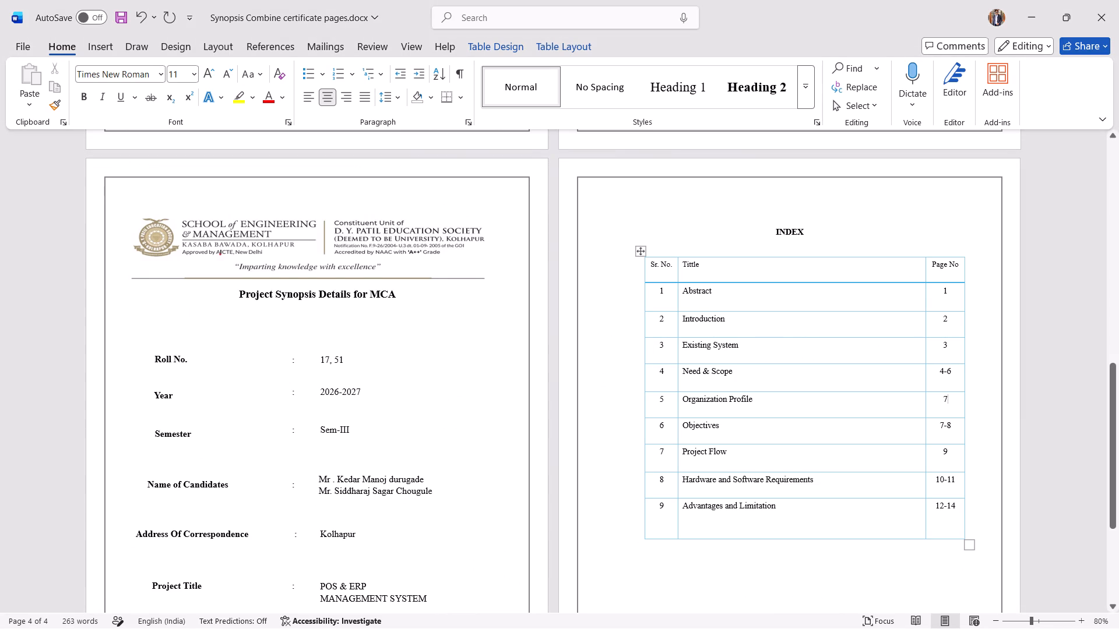
left_click(951, 426)
key("BackSpace")
key("BackSpace")
key("BackSpace")
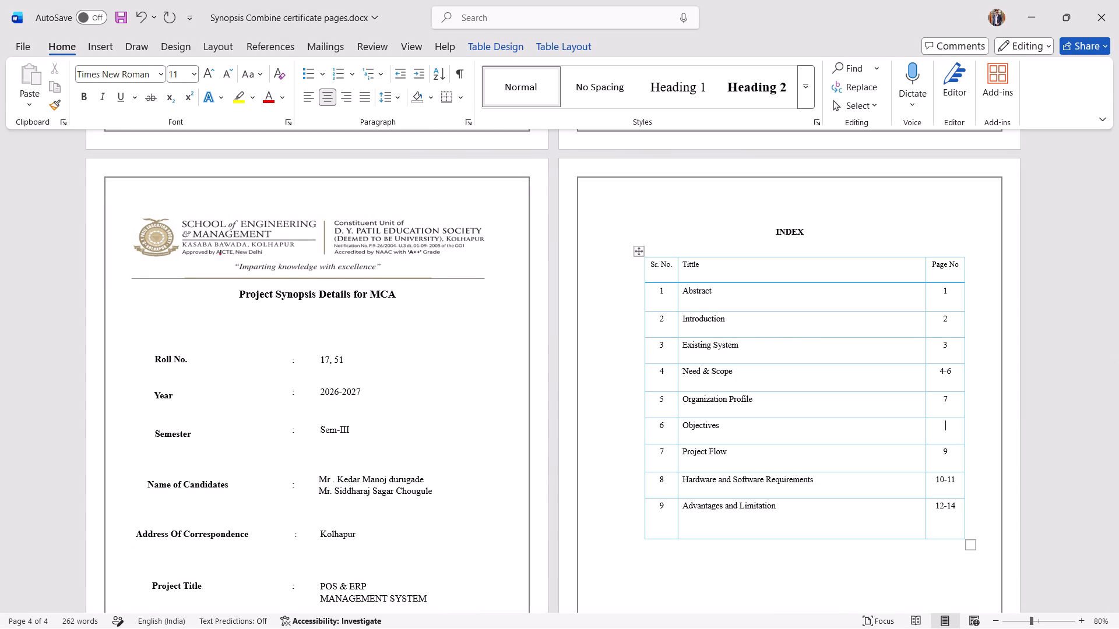
type("8-9")
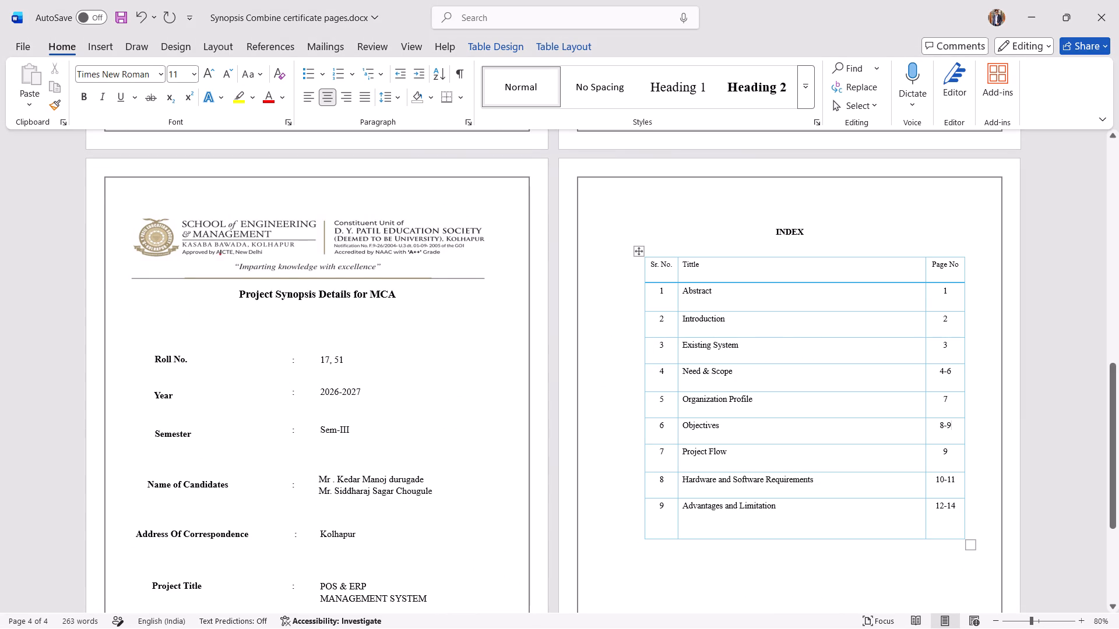
Check where PROJECT FLOW falls in POS Synopsis.docx and set the Project Flow page number in the INDEX table to 10.
left_click(954, 451)
key("alt+Tab")
scroll(746, 299, "down", 4)
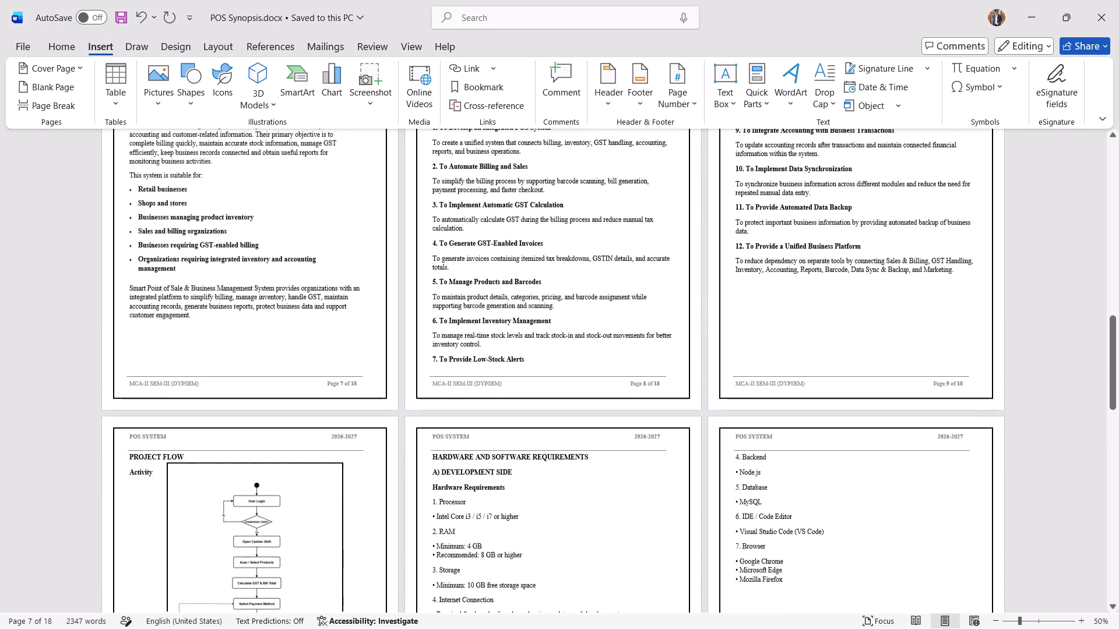
scroll(752, 304, "down", 13)
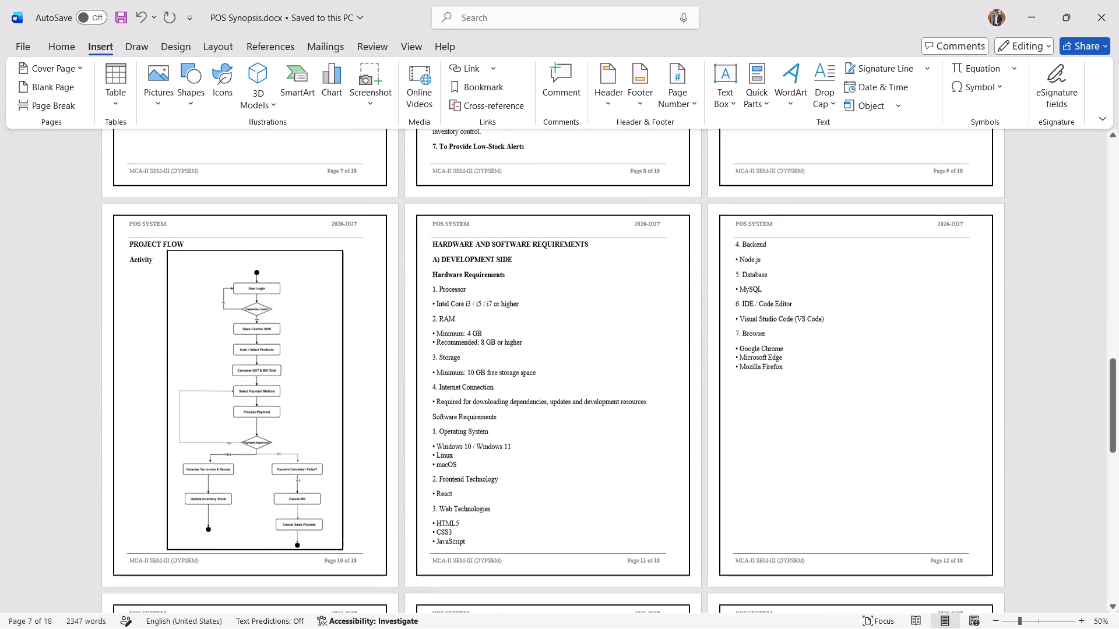
scroll(744, 314, "down", 4)
scroll(744, 314, "up", 1)
key("alt+Tab")
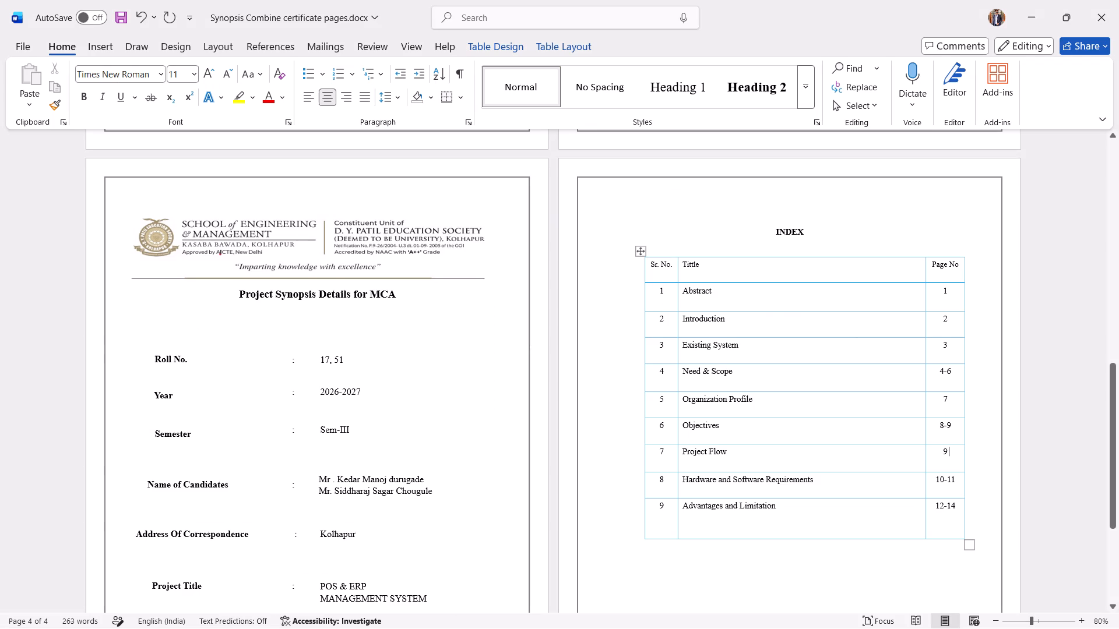
left_click(941, 450)
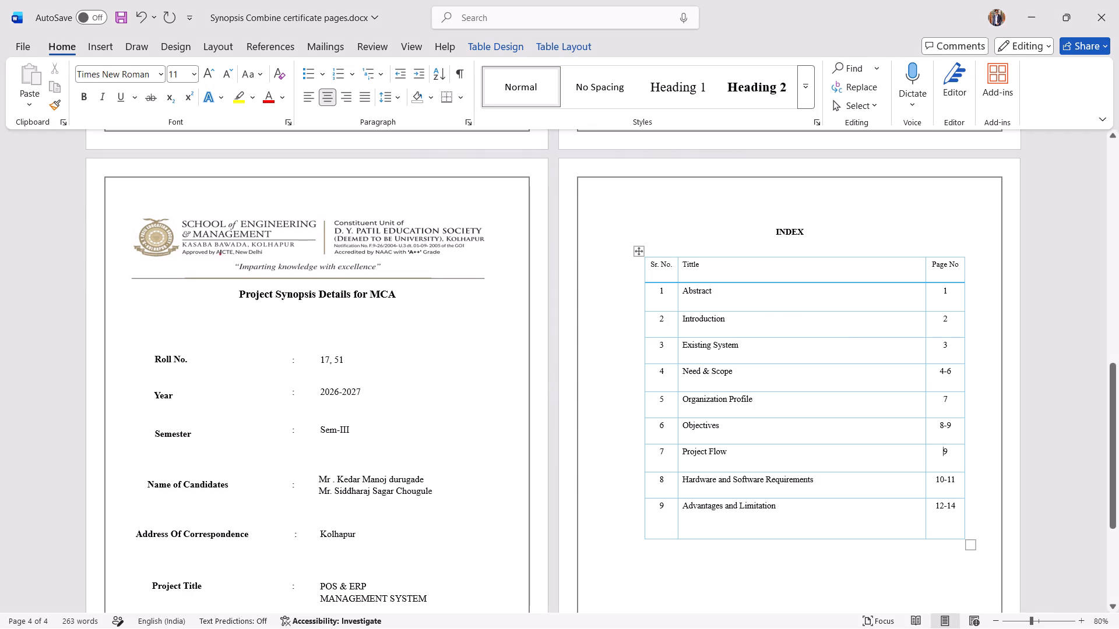
left_click(946, 451)
key("BackSpace")
type("10")
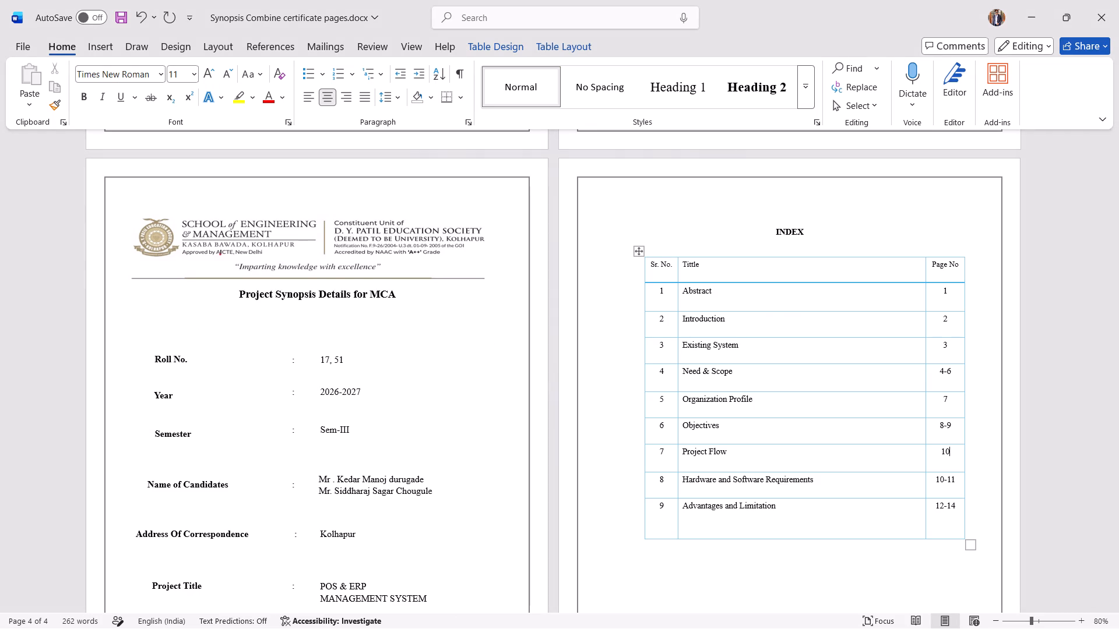
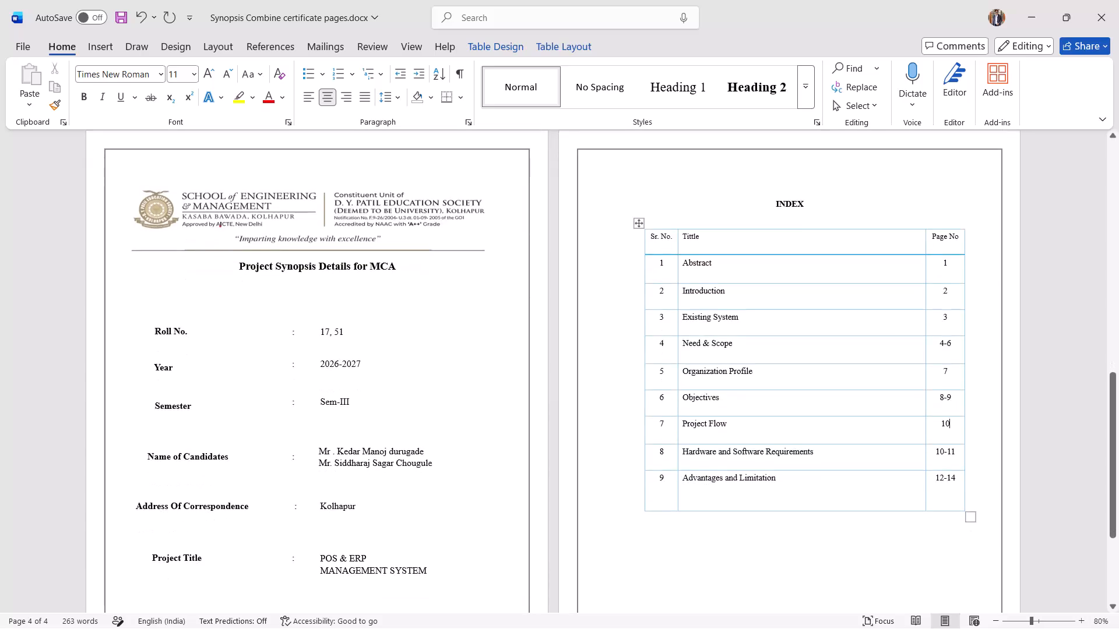
Check where HARDWARE AND SOFTWARE REQUIREMENTS starts in POS Synopsis.docx and set its page range in the certificate document's INDEX table to 11-12.
scroll(941, 432, "down", 2)
key("alt+Tab")
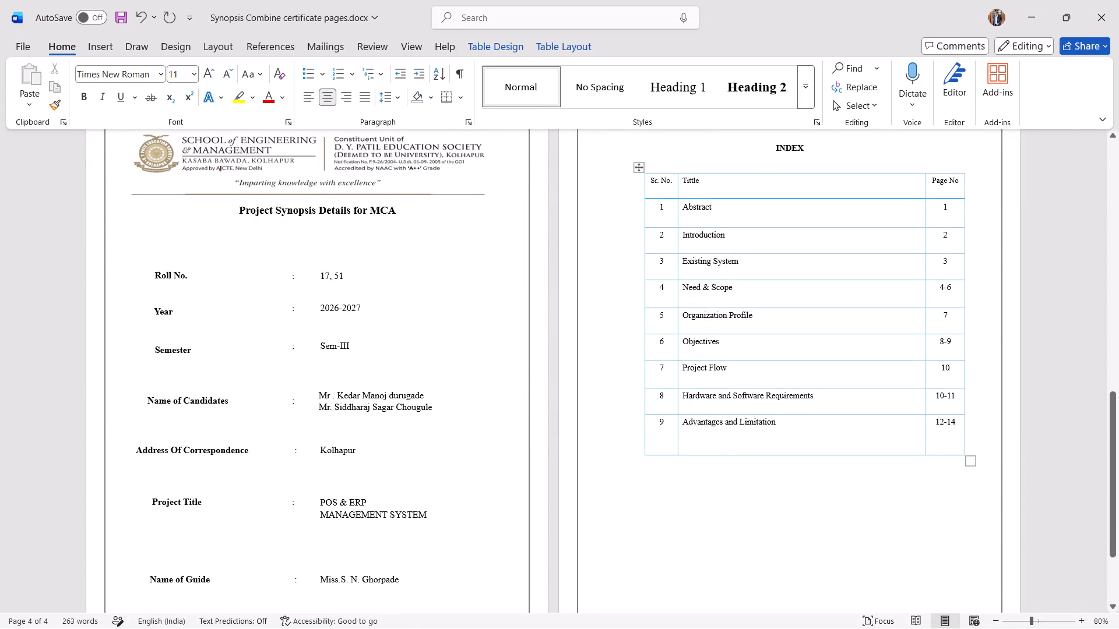
scroll(653, 341, "down", 1)
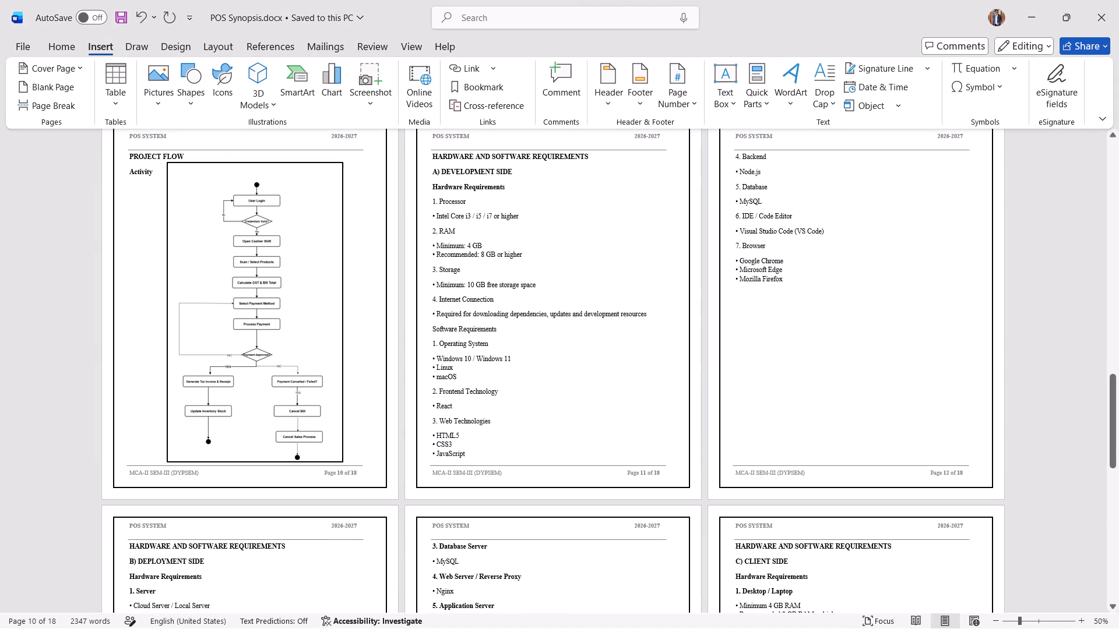
scroll(646, 423, "up", 4)
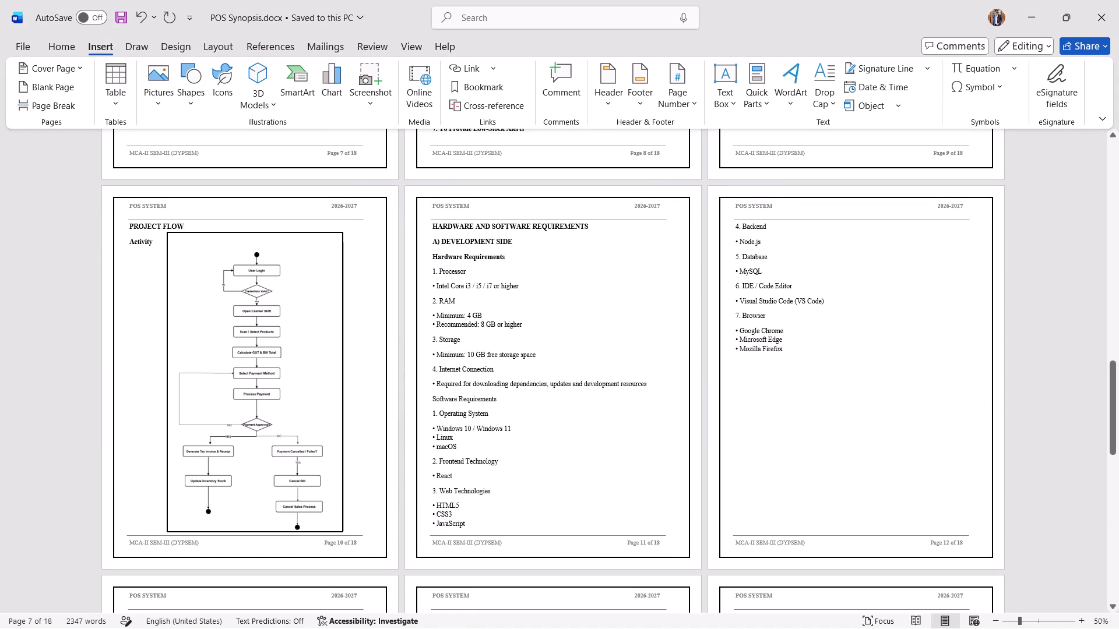
key("alt+Tab")
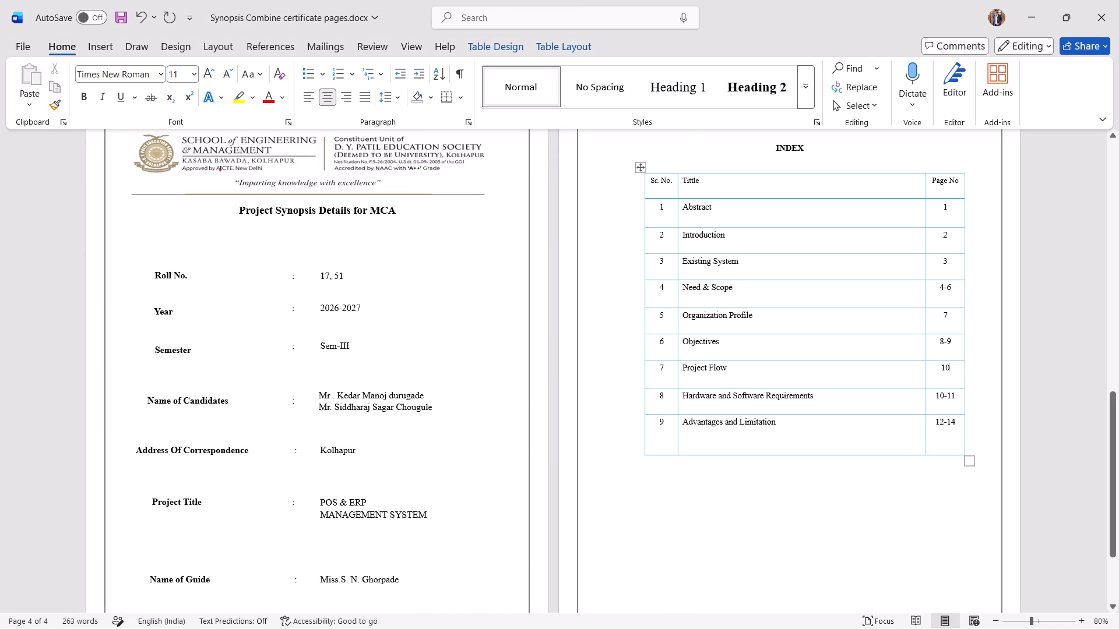
left_click(945, 399)
key("BackSpace")
key("1")
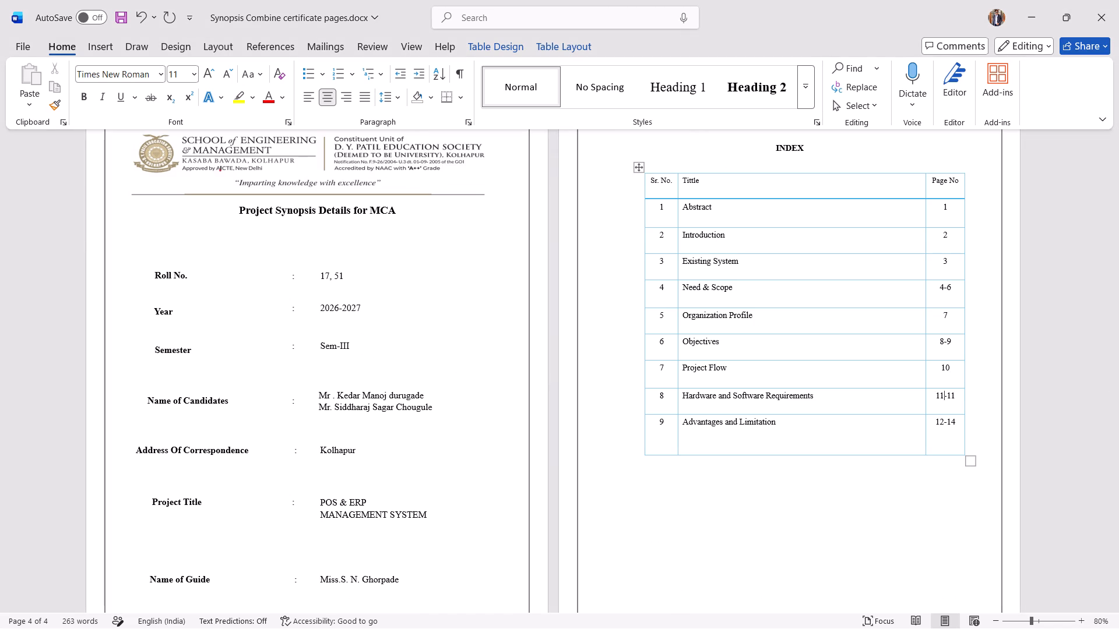
key("Right")
key("Right")
key("Right")
key("BackSpace")
key("2")
Examine the pages of POS Synopsis.docx after page 12 for further HARDWARE AND SOFTWARE REQUIREMENTS parts, including the deployment side and client side.
key("alt+Tab")
scroll(649, 412, "down", 8)
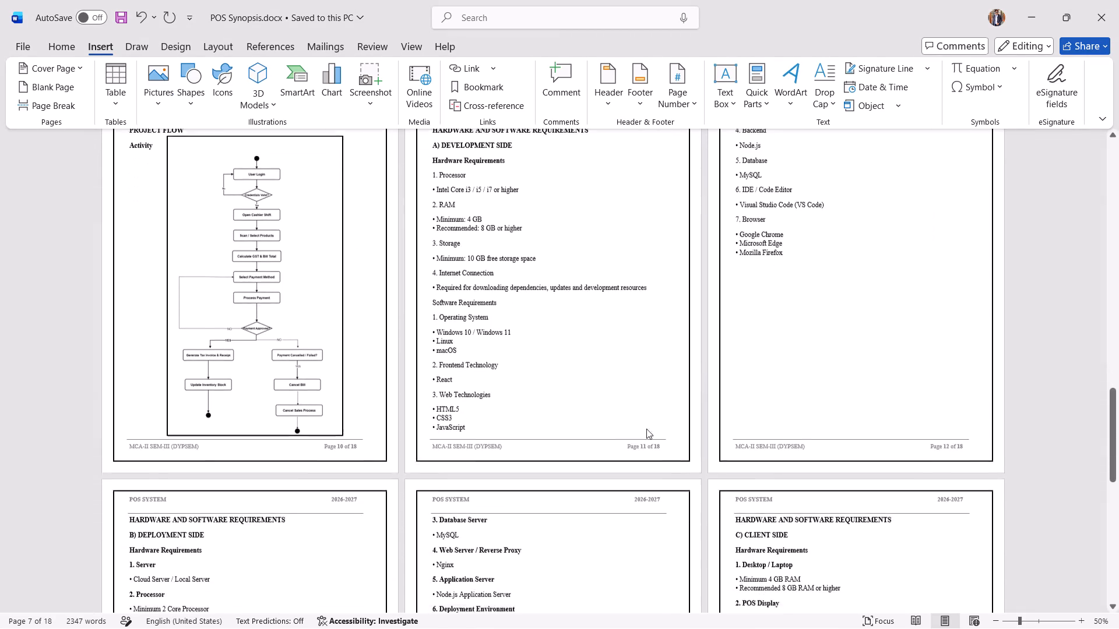
scroll(646, 429, "down", 8)
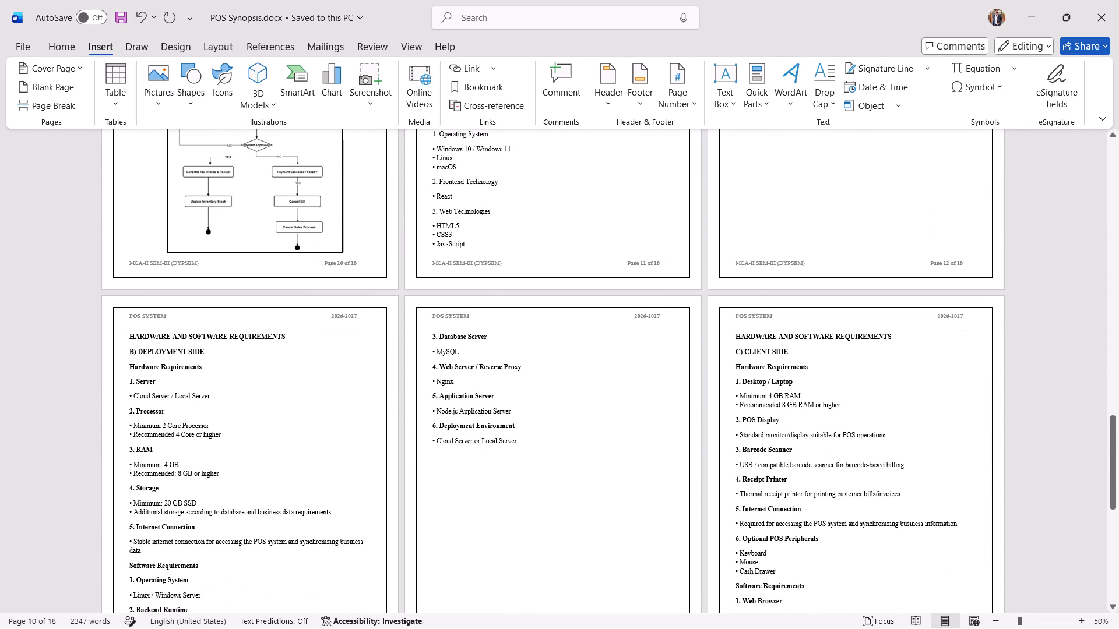
scroll(664, 426, "up", 1)
scroll(663, 426, "down", 5)
scroll(663, 426, "up", 14)
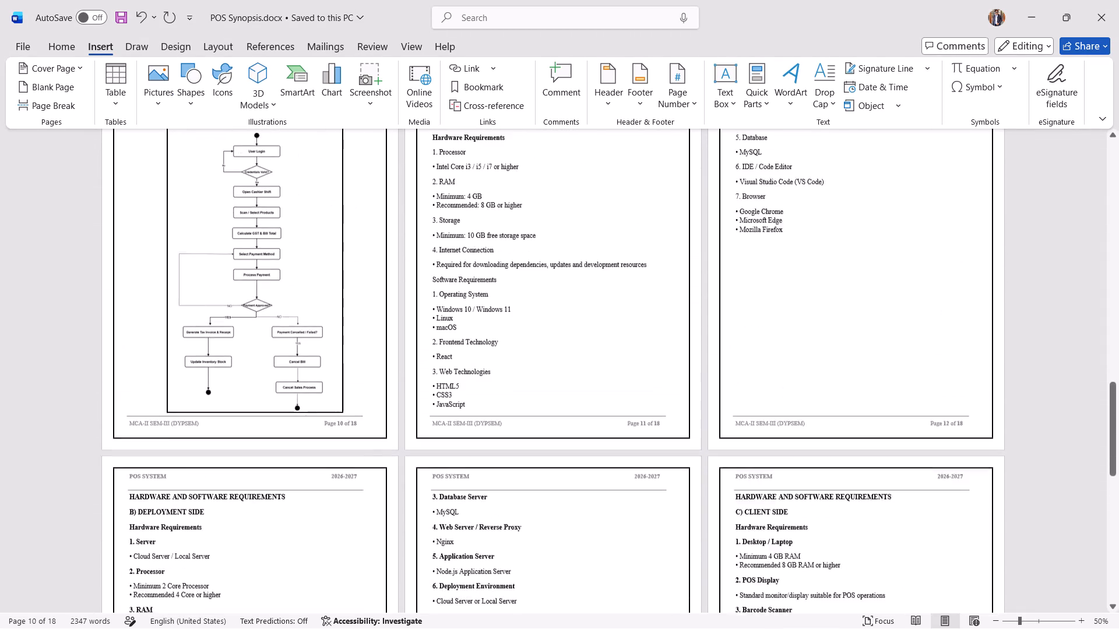
scroll(663, 426, "up", 7)
scroll(663, 426, "down", 10)
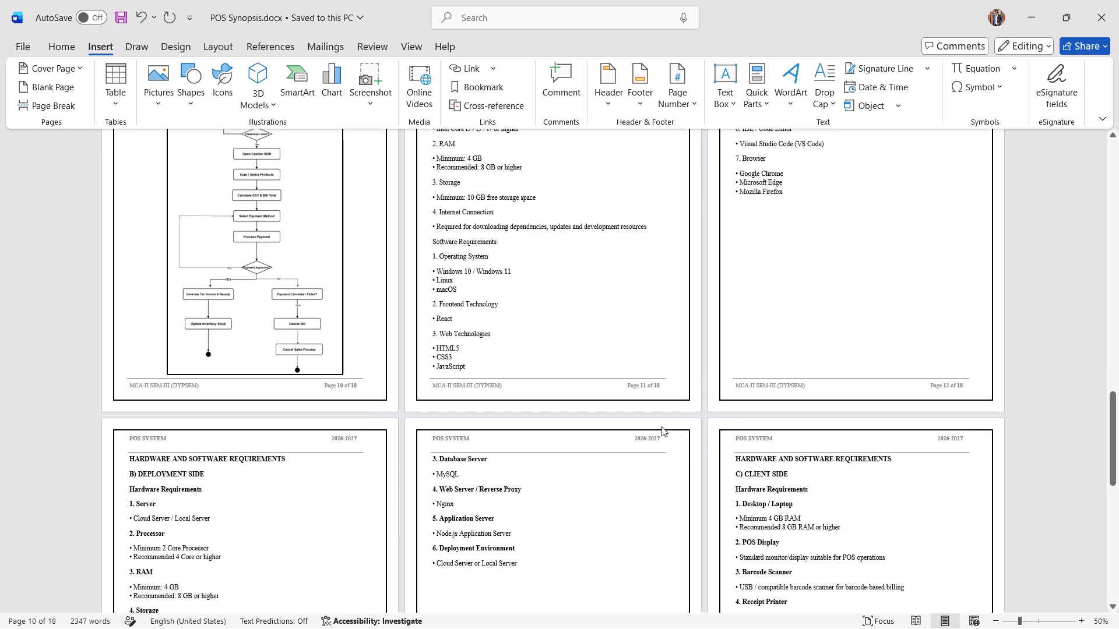
scroll(661, 426, "down", 6)
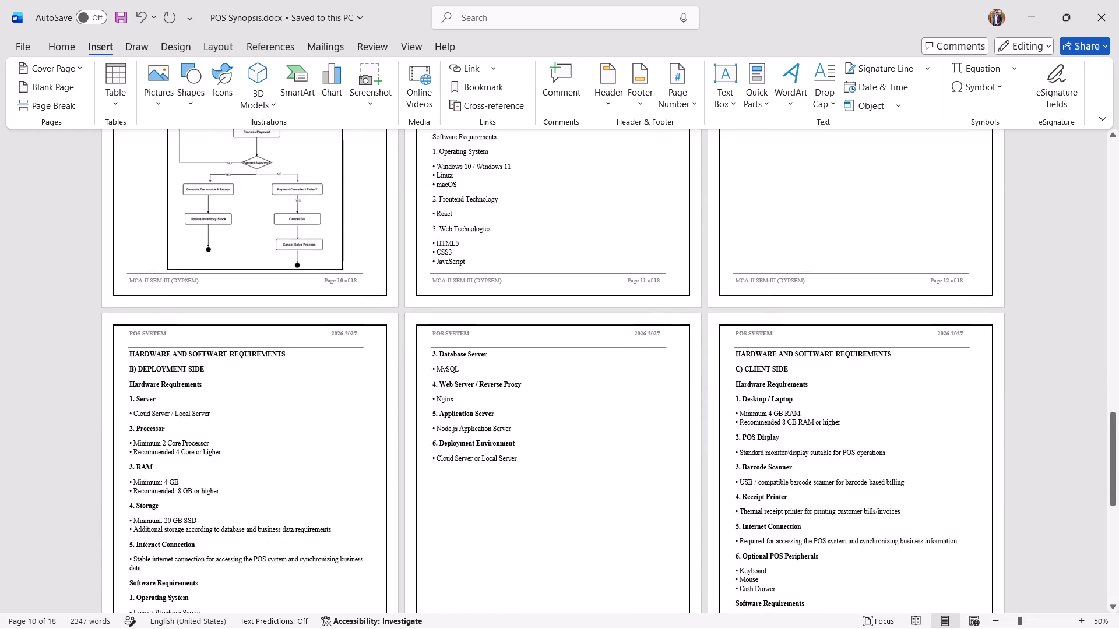
scroll(661, 427, "down", 10)
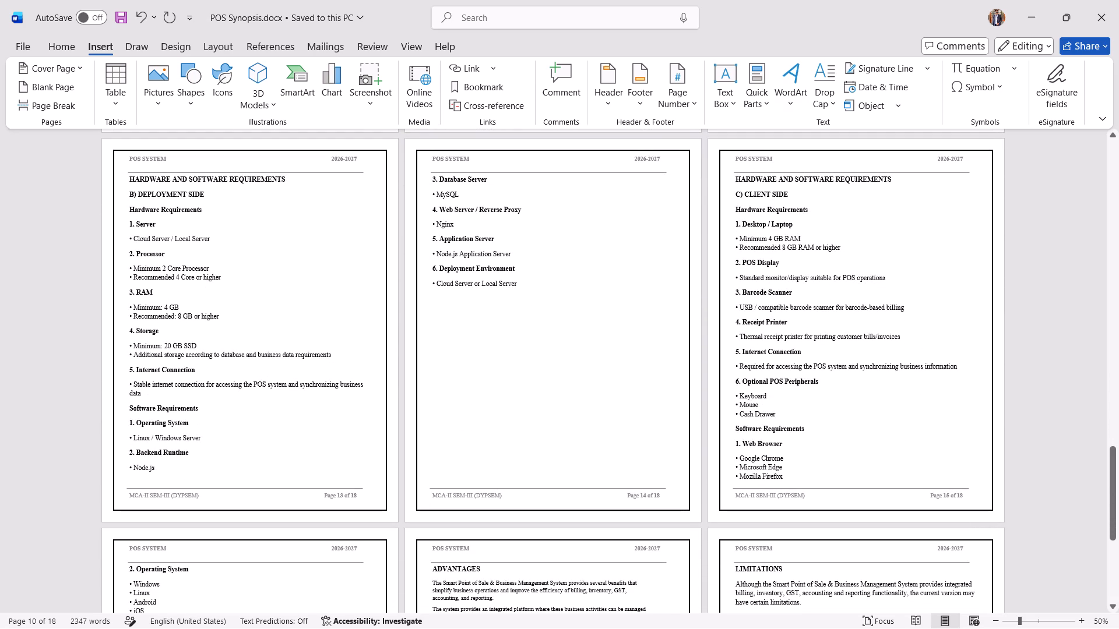
scroll(661, 427, "up", 7)
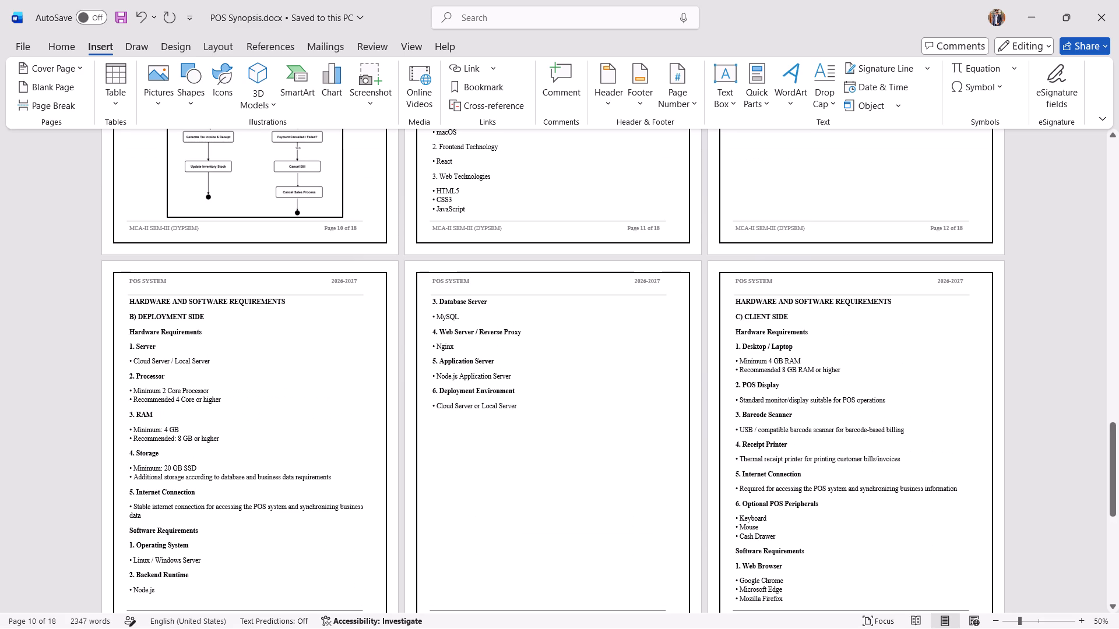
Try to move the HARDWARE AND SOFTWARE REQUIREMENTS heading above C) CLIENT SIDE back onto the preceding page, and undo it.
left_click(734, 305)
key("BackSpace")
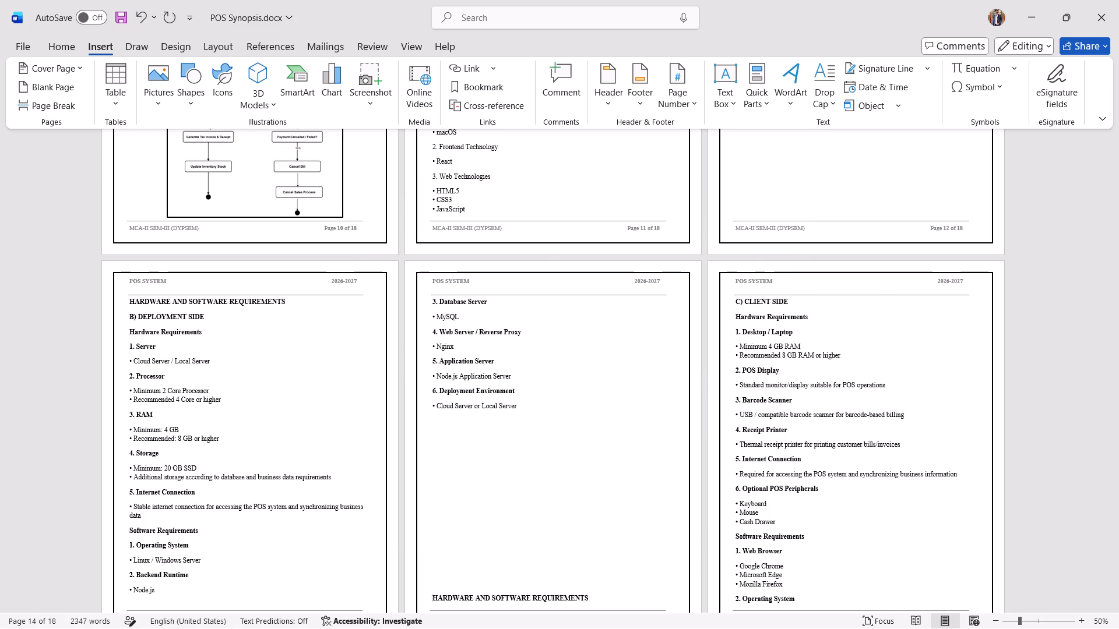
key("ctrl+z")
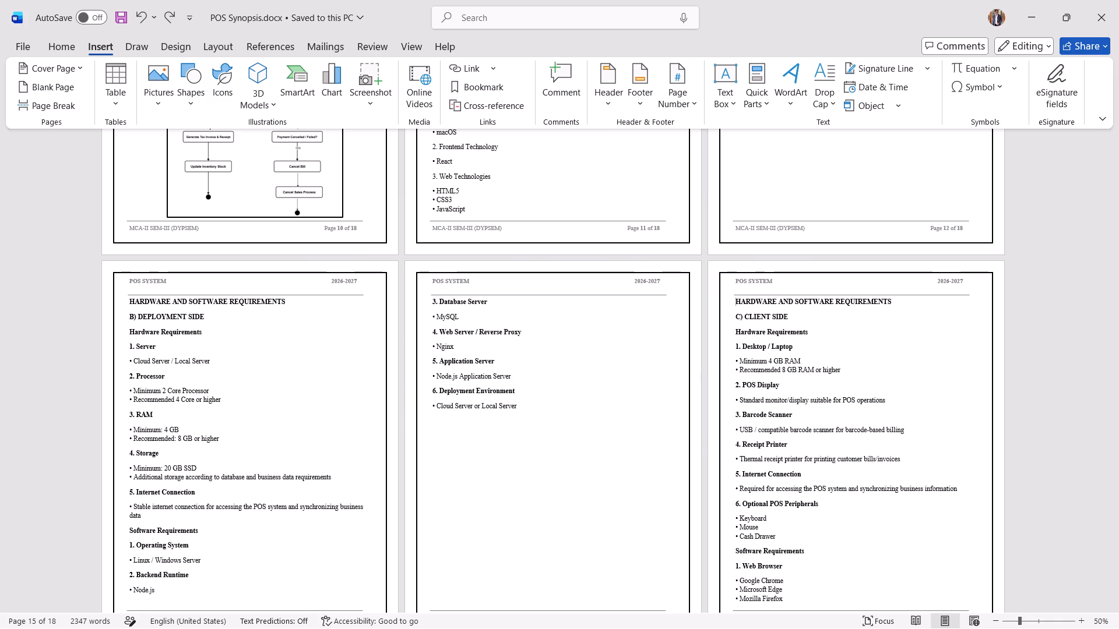
Check where HARDWARE AND SOFTWARE REQUIREMENTS ends in POS Synopsis.docx and set its page range in the INDEX table to 11-16.
scroll(751, 313, "down", 2)
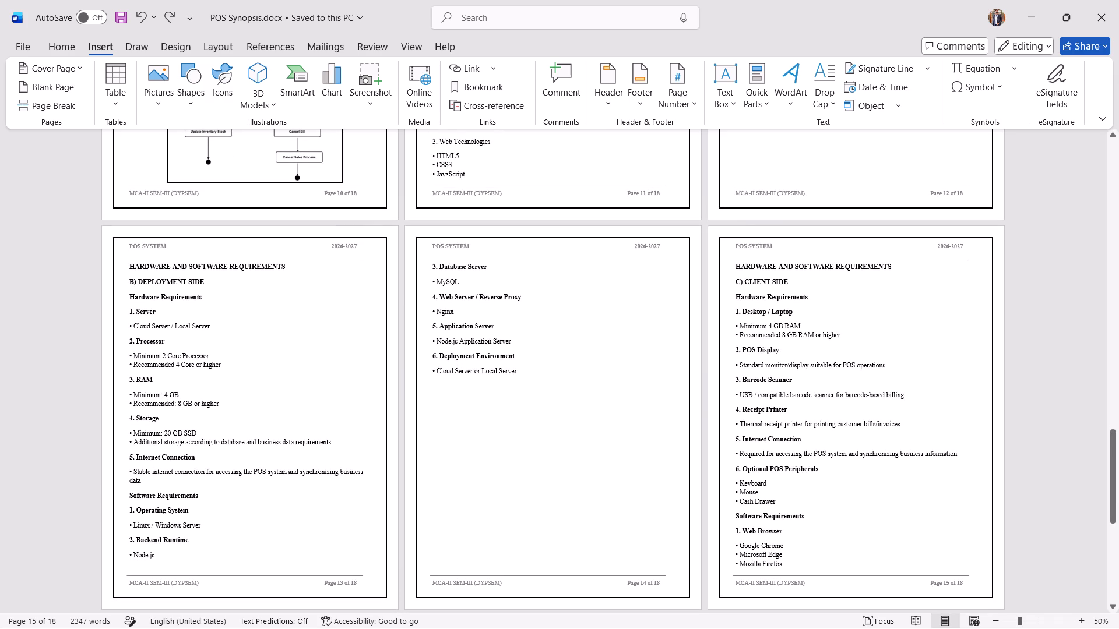
scroll(807, 330, "down", 13)
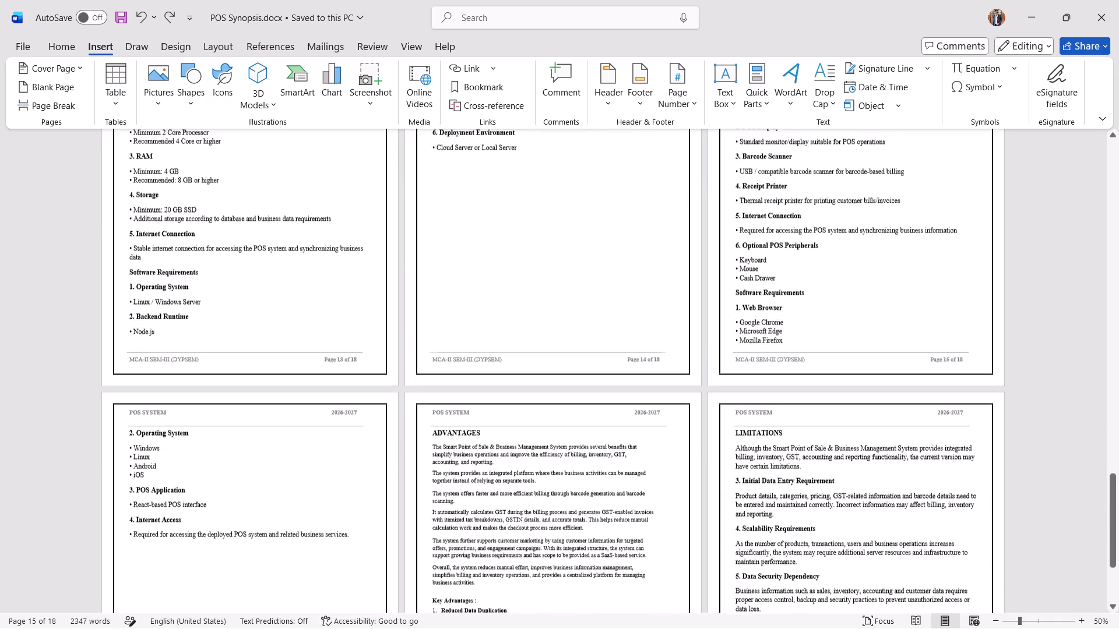
scroll(814, 343, "down", 10)
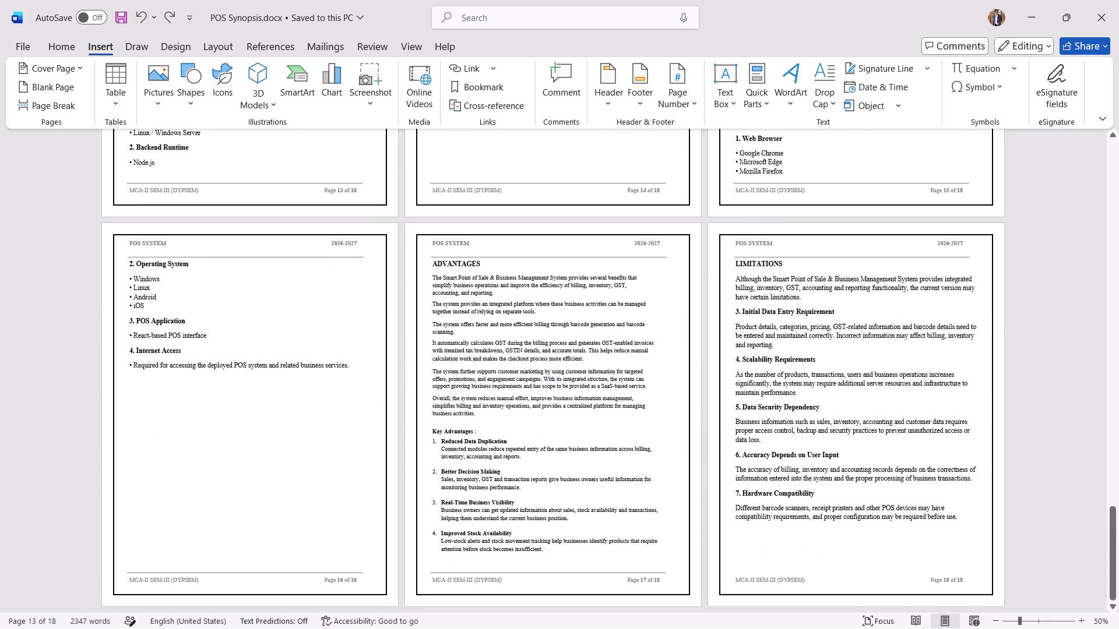
scroll(818, 345, "up", 17)
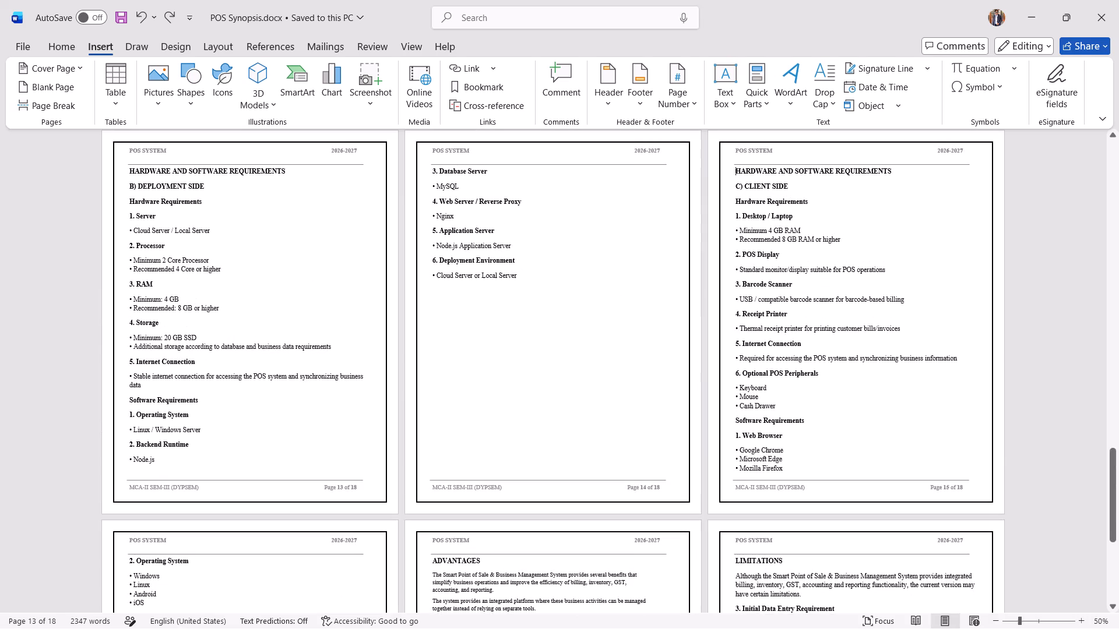
scroll(818, 345, "up", 18)
scroll(818, 345, "up", 6)
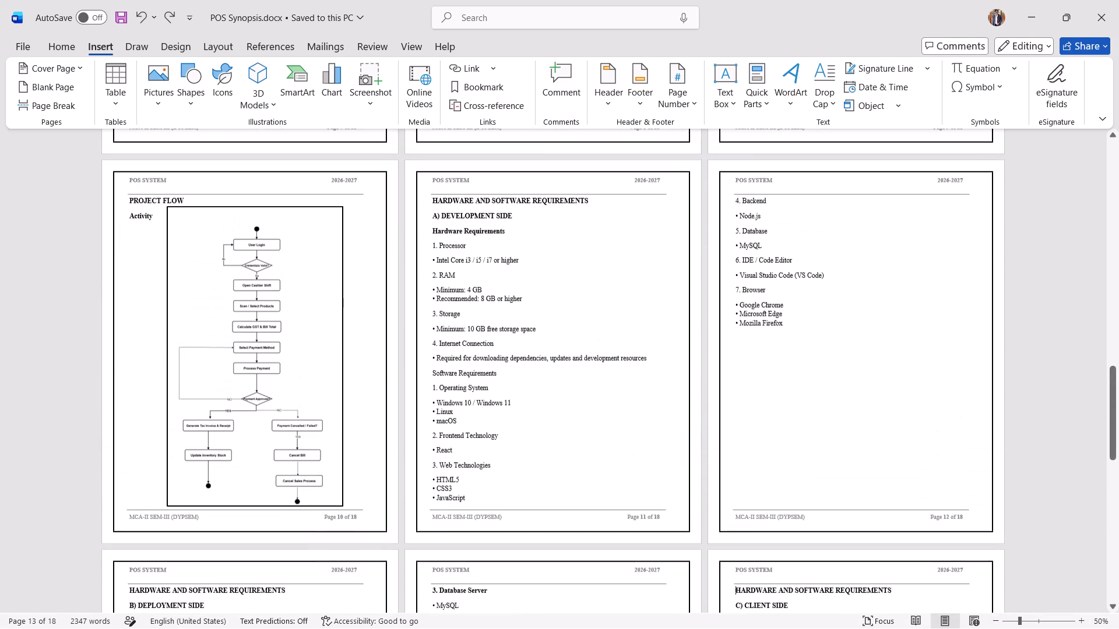
scroll(818, 345, "down", 3)
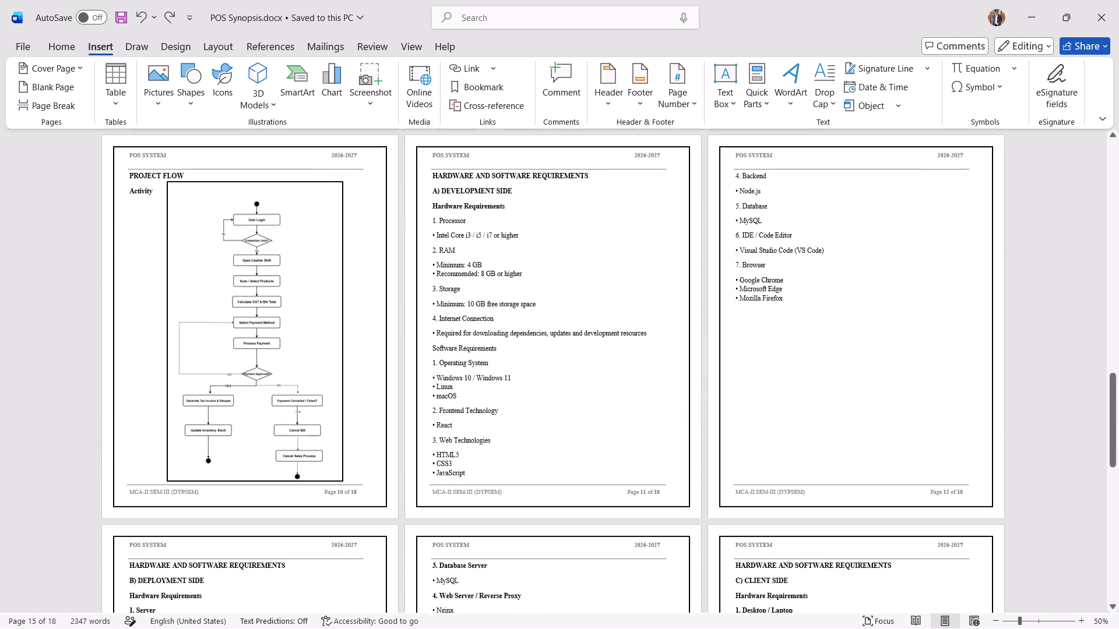
scroll(818, 347, "down", 4)
scroll(818, 330, "up", 9)
scroll(643, 458, "down", 11)
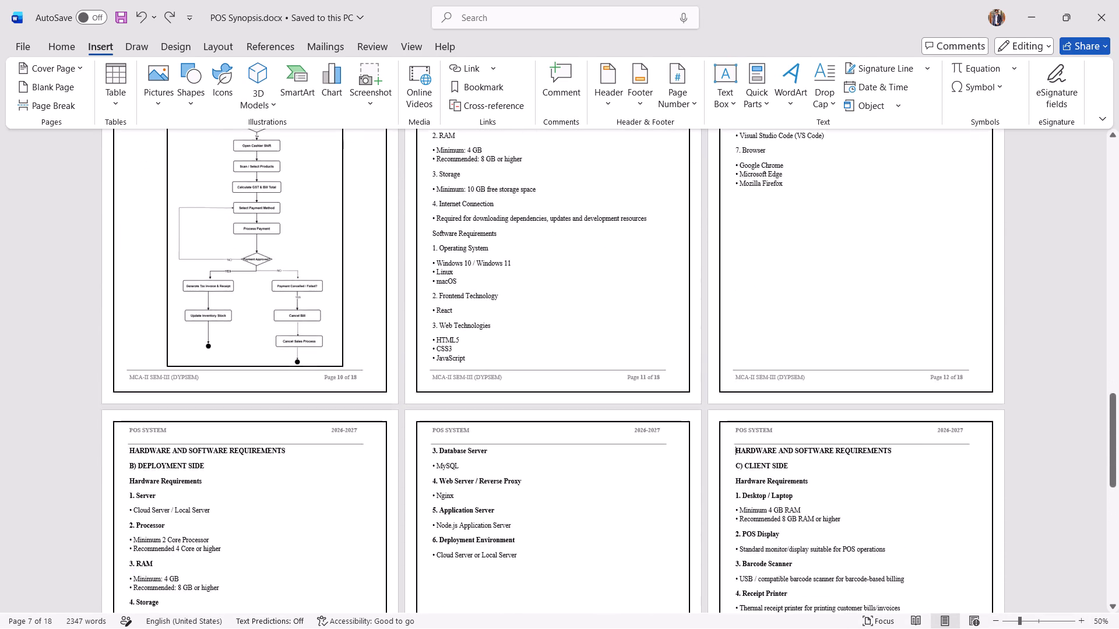
scroll(645, 452, "down", 9)
scroll(608, 416, "down", 16)
scroll(414, 441, "down", 4)
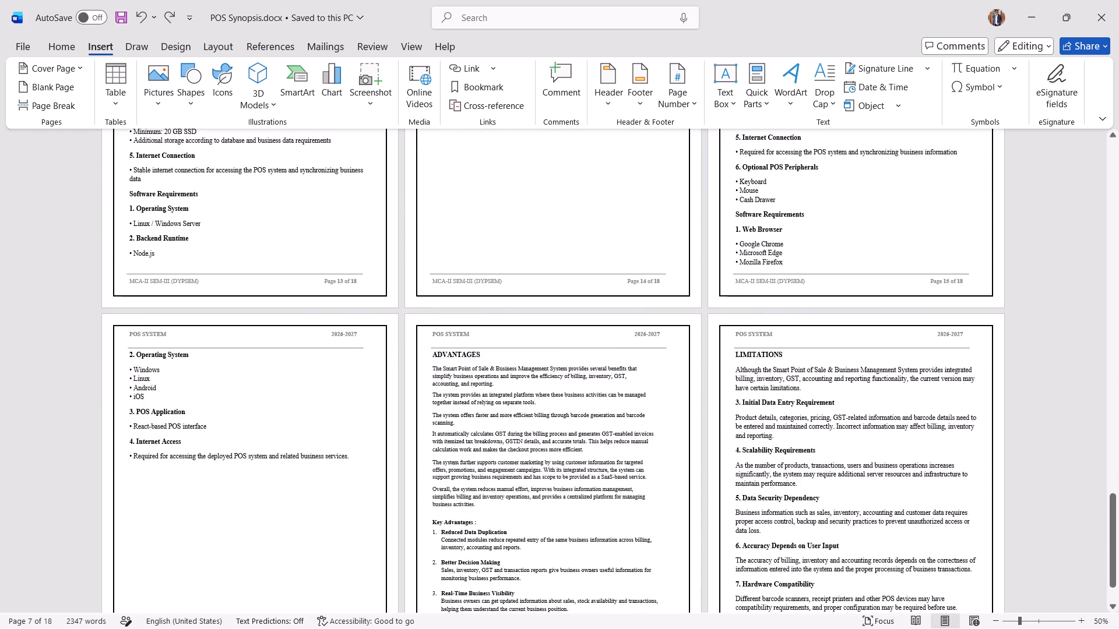
scroll(414, 441, "down", 1)
scroll(365, 441, "down", 5)
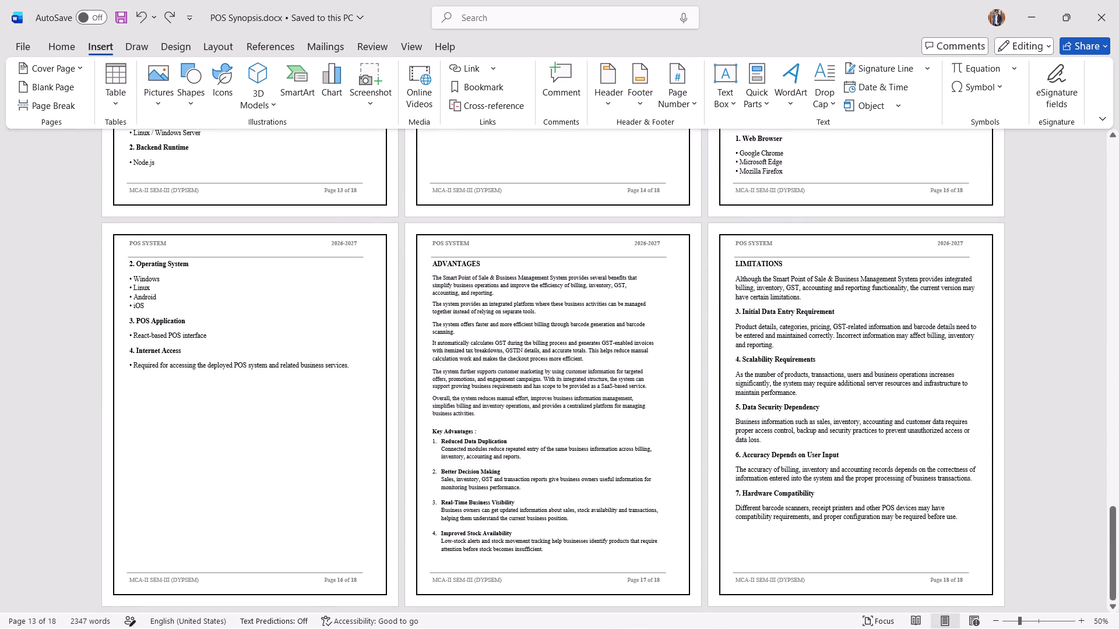
key("alt+Tab")
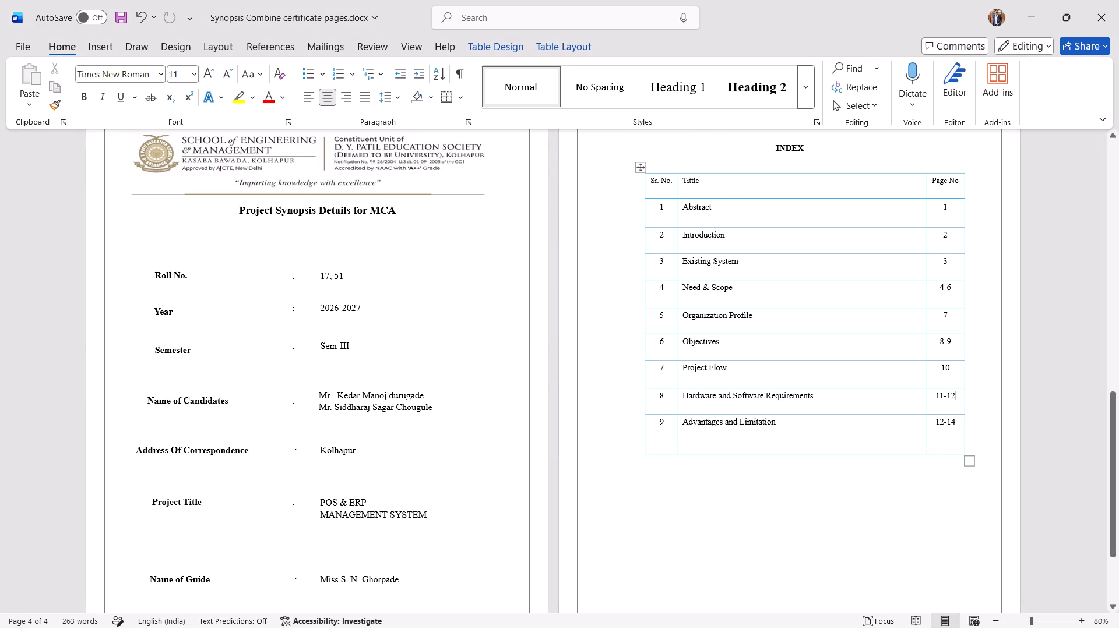
key("BackSpace")
key("6")
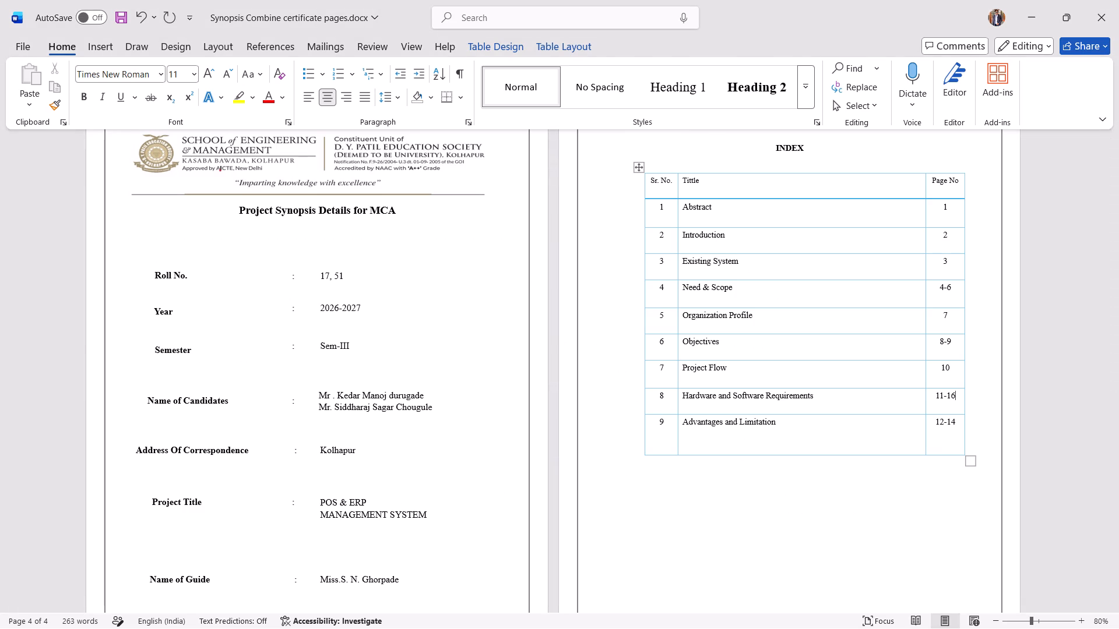
Check the ADVANTAGES and LIMITATIONS pages in POS Synopsis.docx, set the Advantages and Limitation range in the INDEX table to 17-18, and save the certificate document.
key("alt+Tab")
scroll(955, 402, "down", 4)
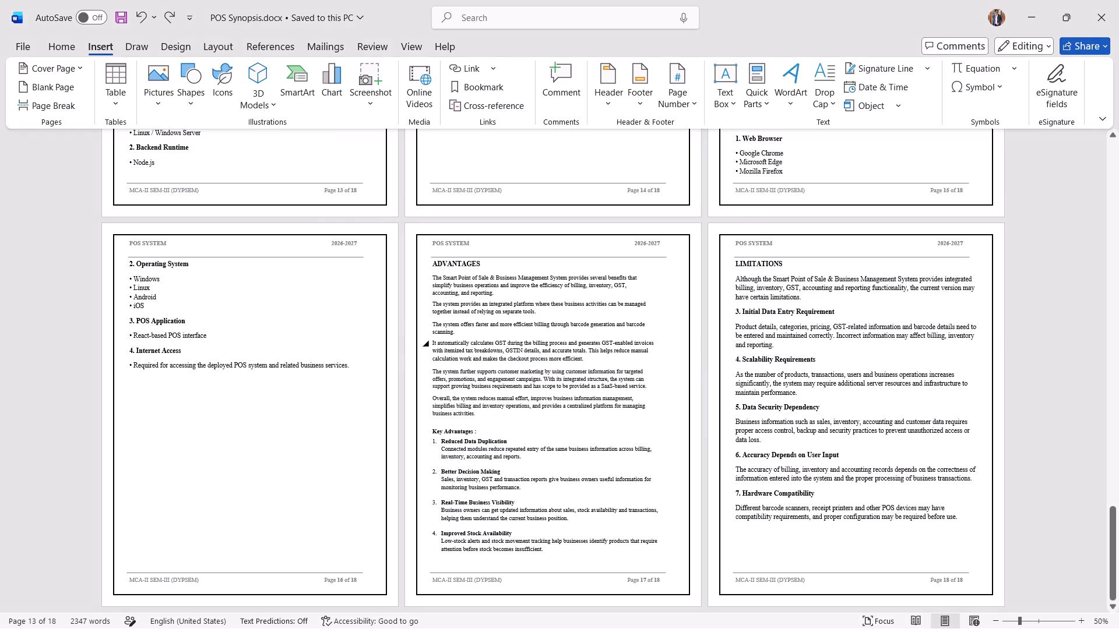
scroll(757, 331, "up", 4)
scroll(617, 381, "down", 4)
key("alt+Tab")
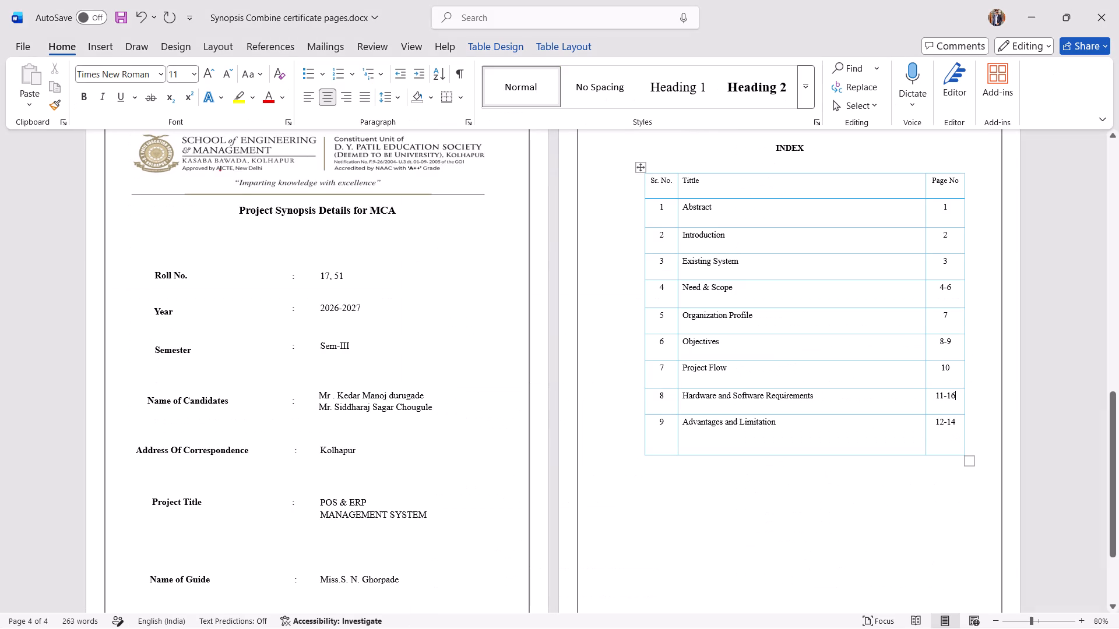
key("alt+Tab")
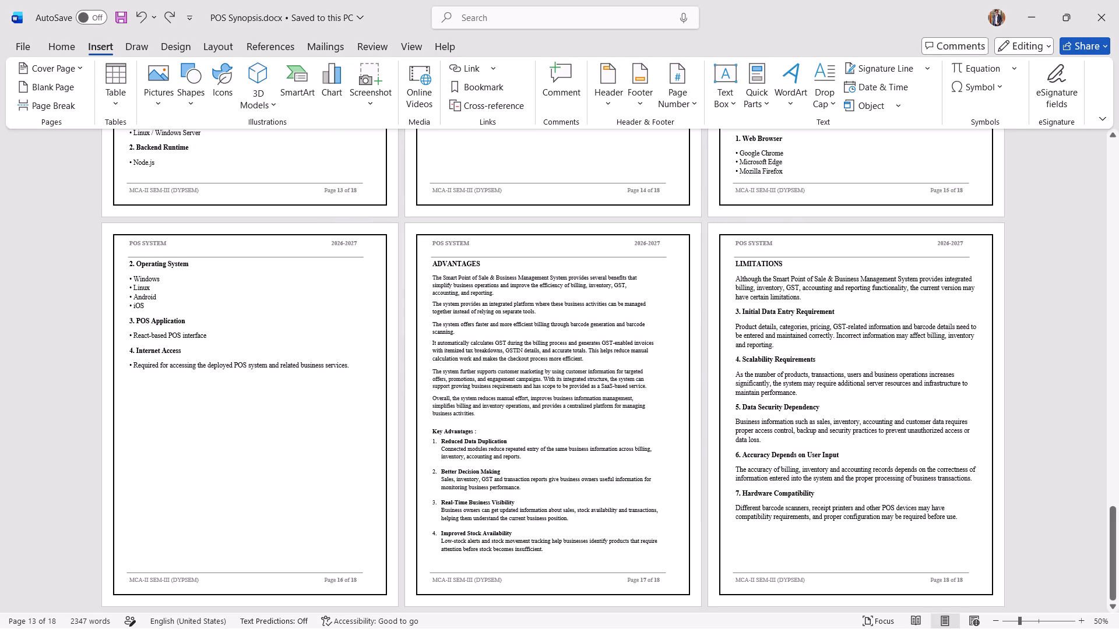
key("alt+Tab")
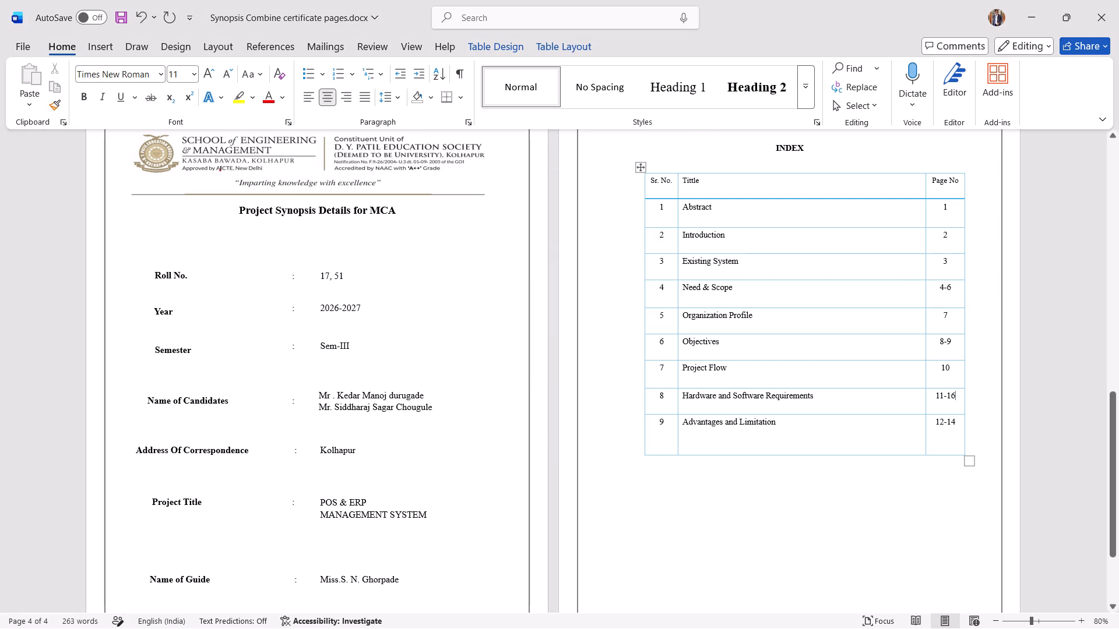
left_click(947, 421)
key("Left")
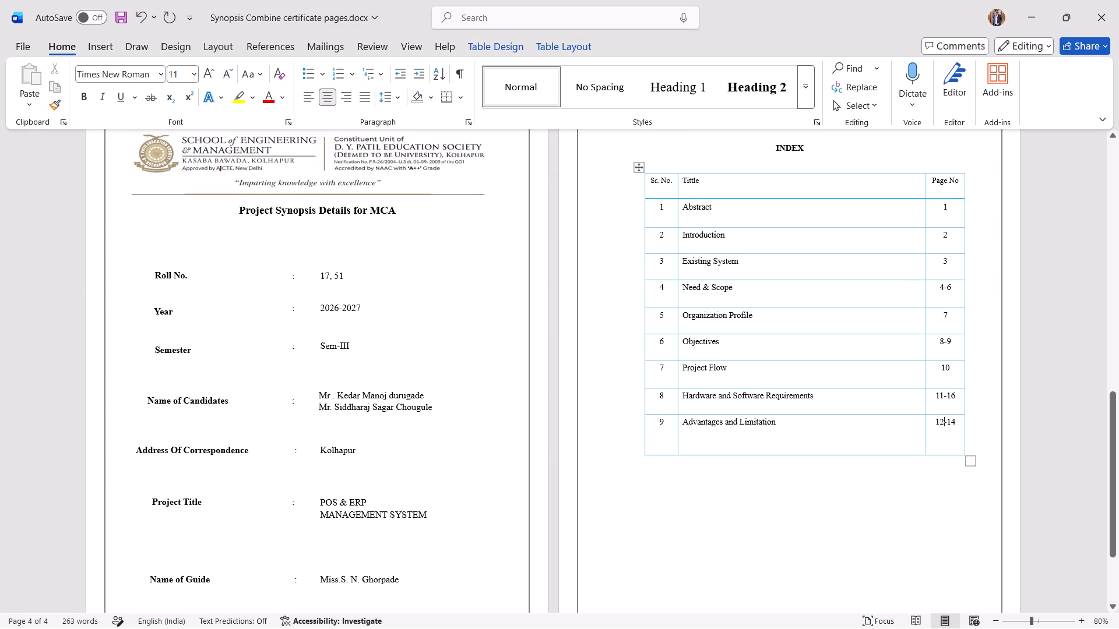
key("BackSpace")
key("7")
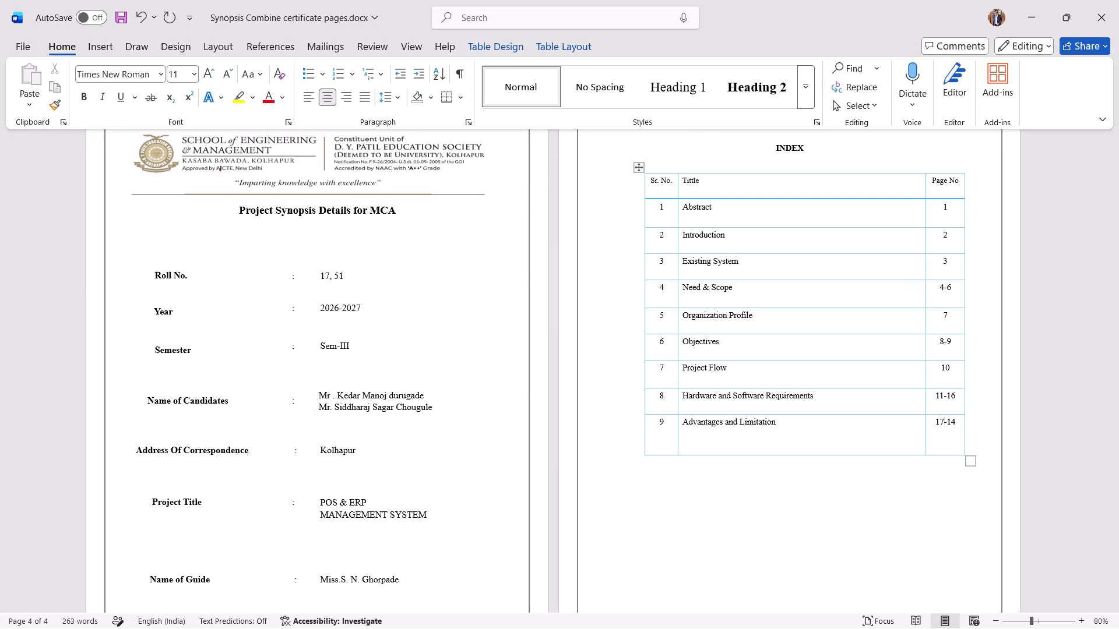
key("Right")
key("Right")
key("Right")
key("BackSpace")
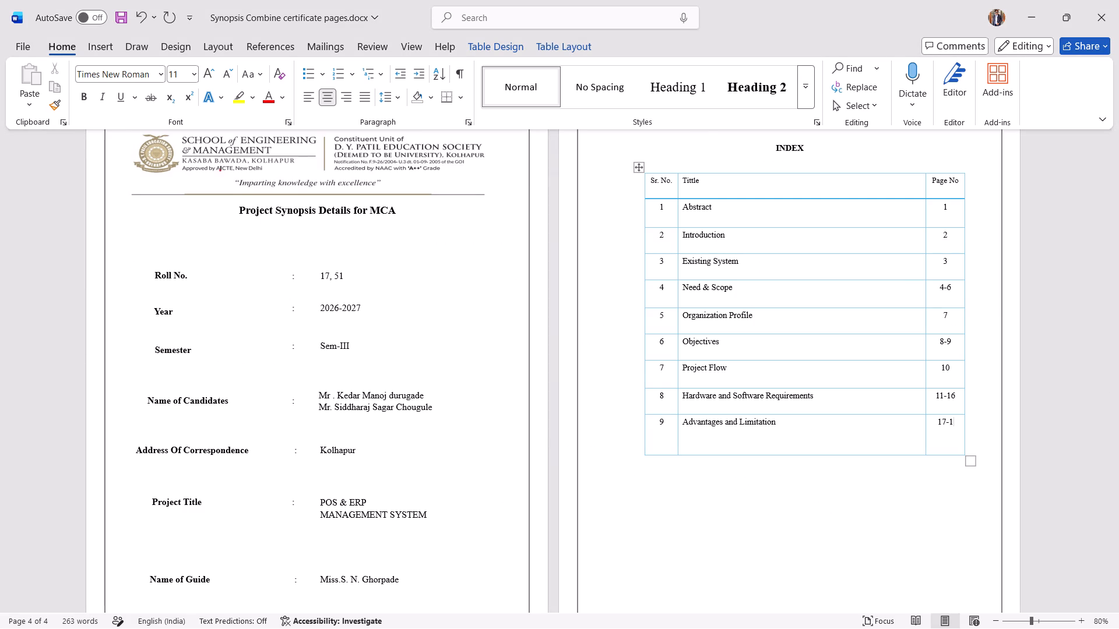
key("8")
key("ctrl+s")
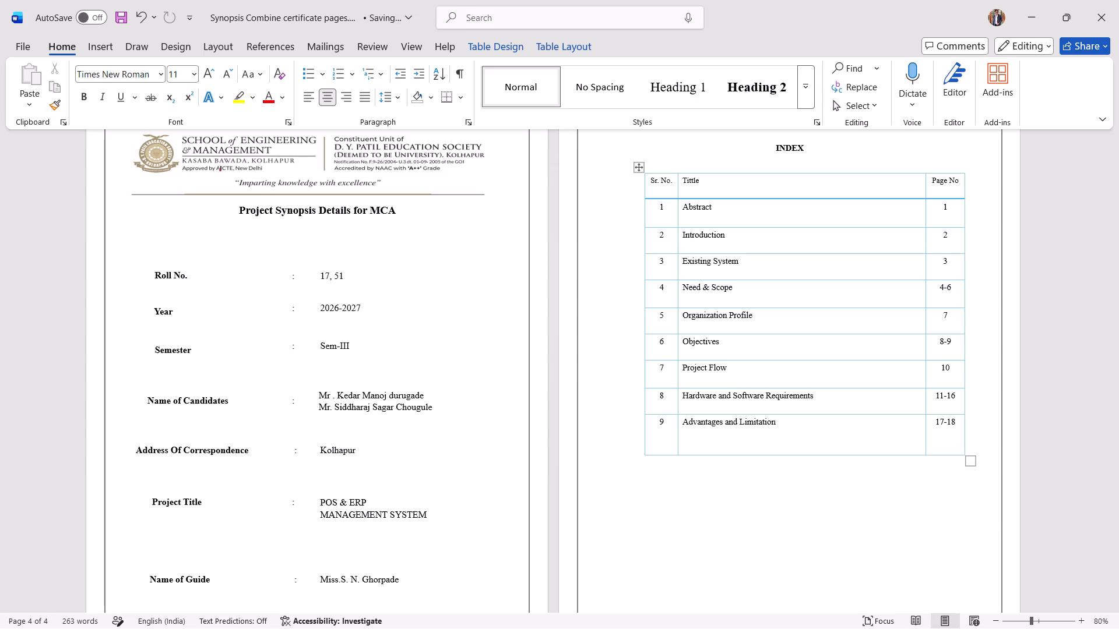
Save Synopsis Combine certificate pages.docx with its completed INDEX table and close the document.
scroll(987, 524, "up", 3)
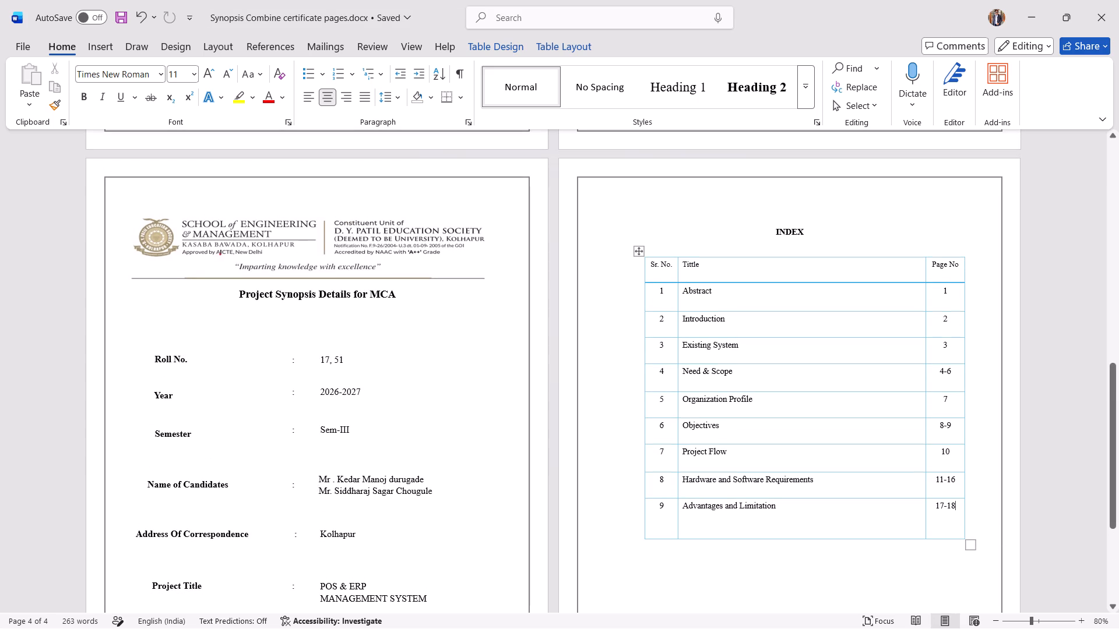
key("ctrl+s")
key("ctrl+s")
key("ctrl+s")
left_click(1114, 13)
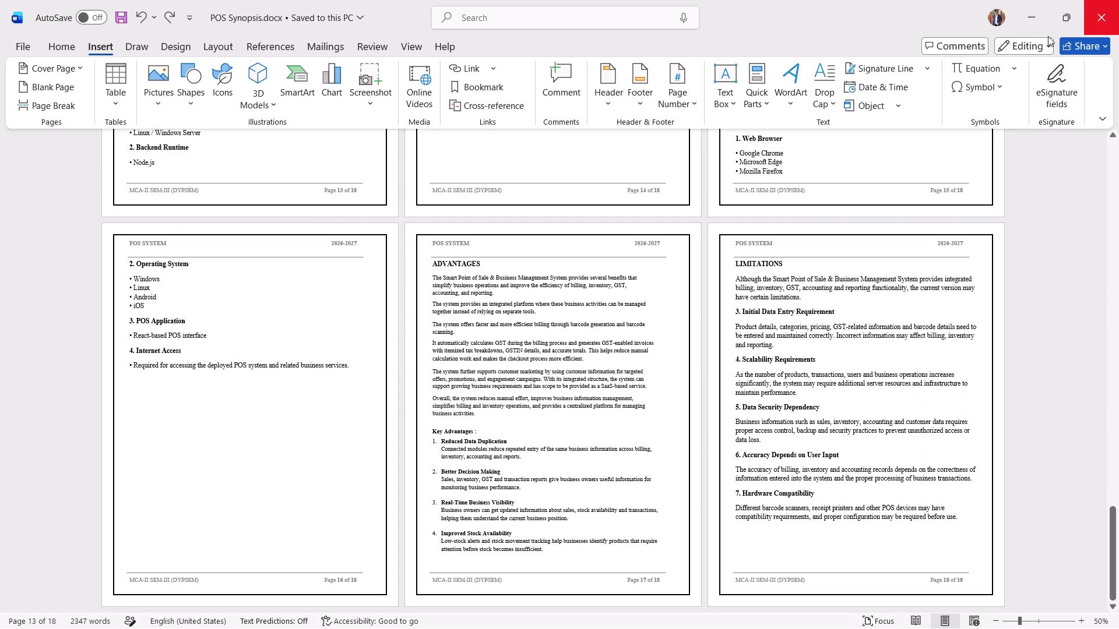
Look over the pages of POS Synopsis.docx from the end back to the start and close the document.
scroll(815, 348, "down", 4)
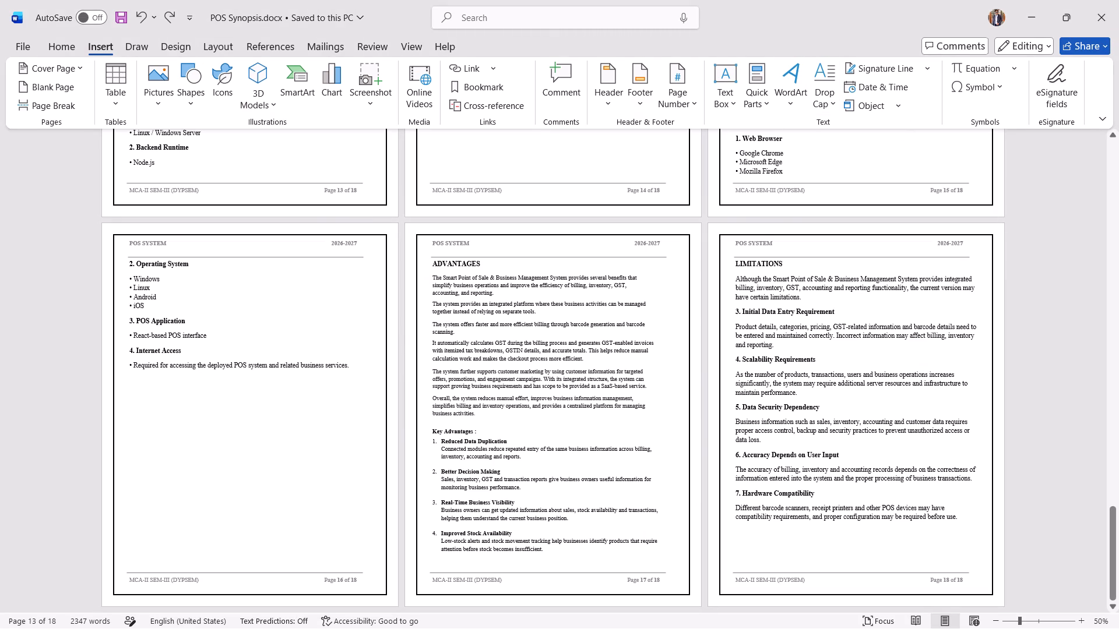
scroll(832, 338, "down", 6)
left_click_drag(1118, 538, 1118, 432)
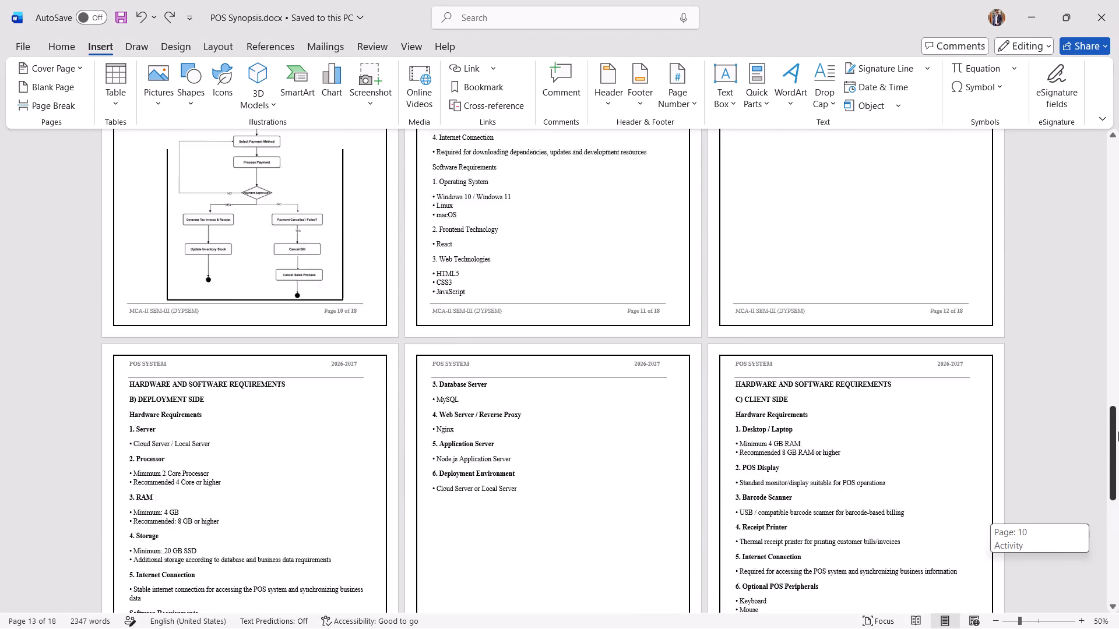
left_click_drag(1118, 432, 1118, 154)
left_click(1105, 13)
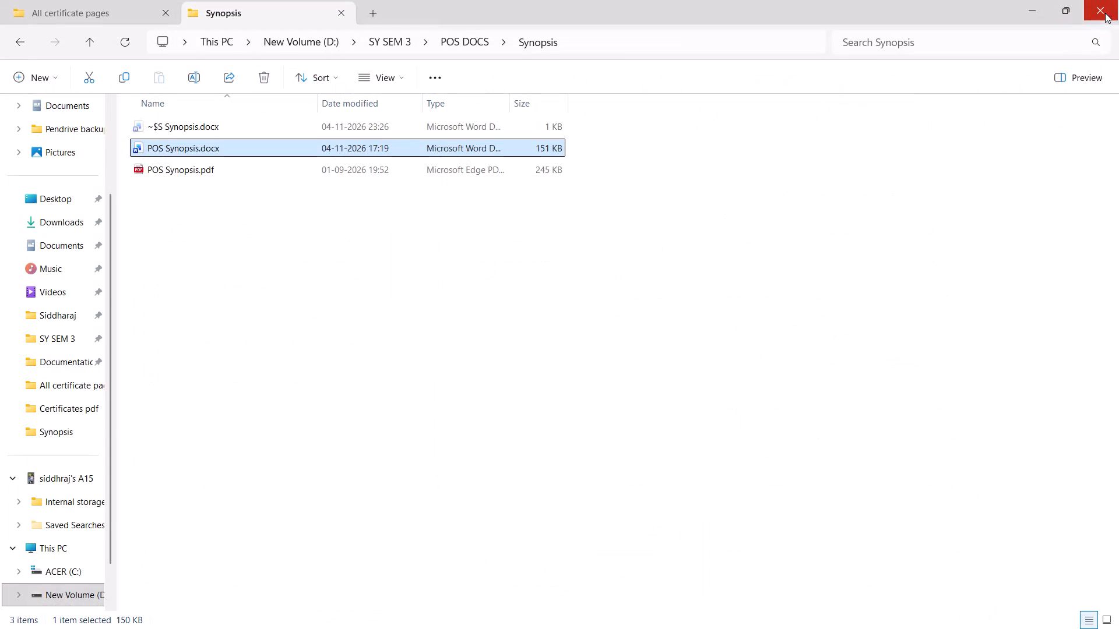
Open Synopsis Kedar certificate pages - Copy.docx from the All certificate pages folder.
left_click(351, 304)
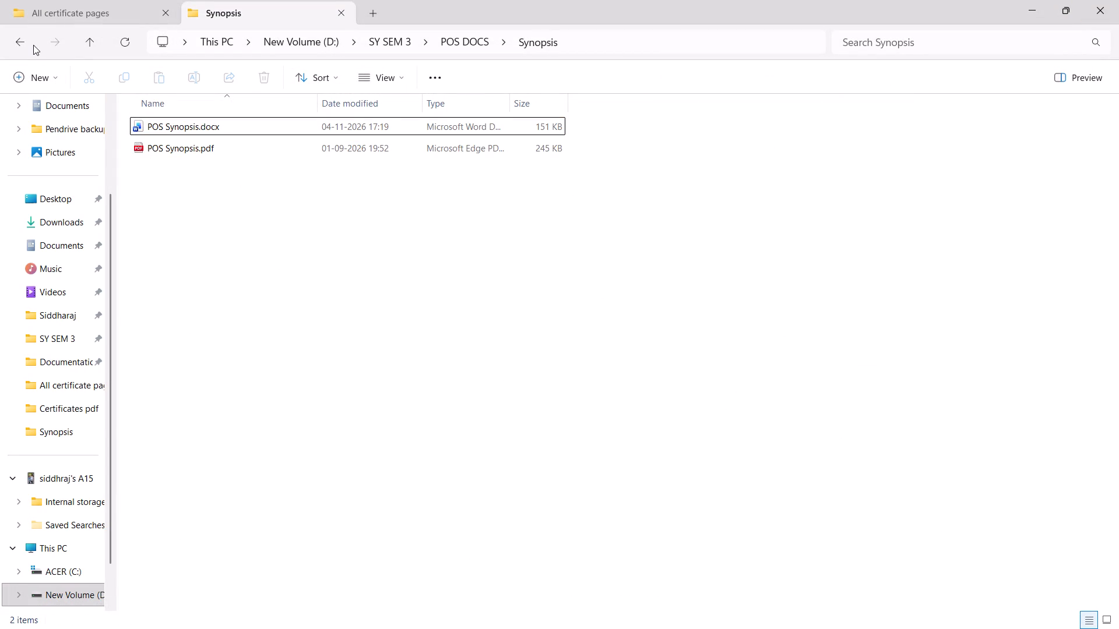
left_click(87, 0)
left_click(87, 6)
left_click(216, 304)
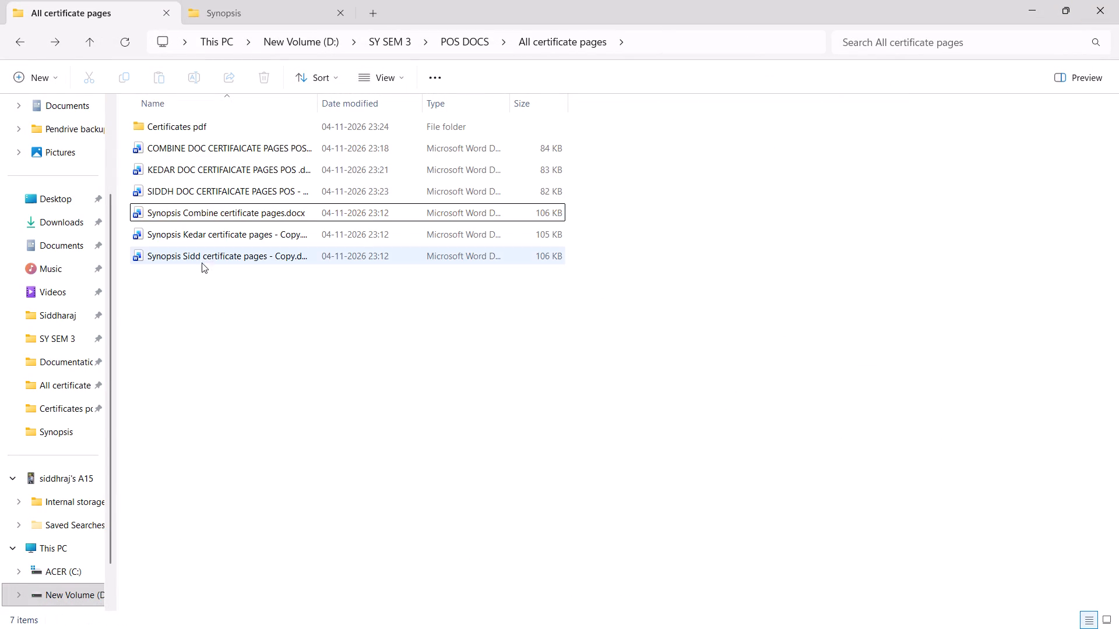
left_click(206, 243)
double_click(209, 241)
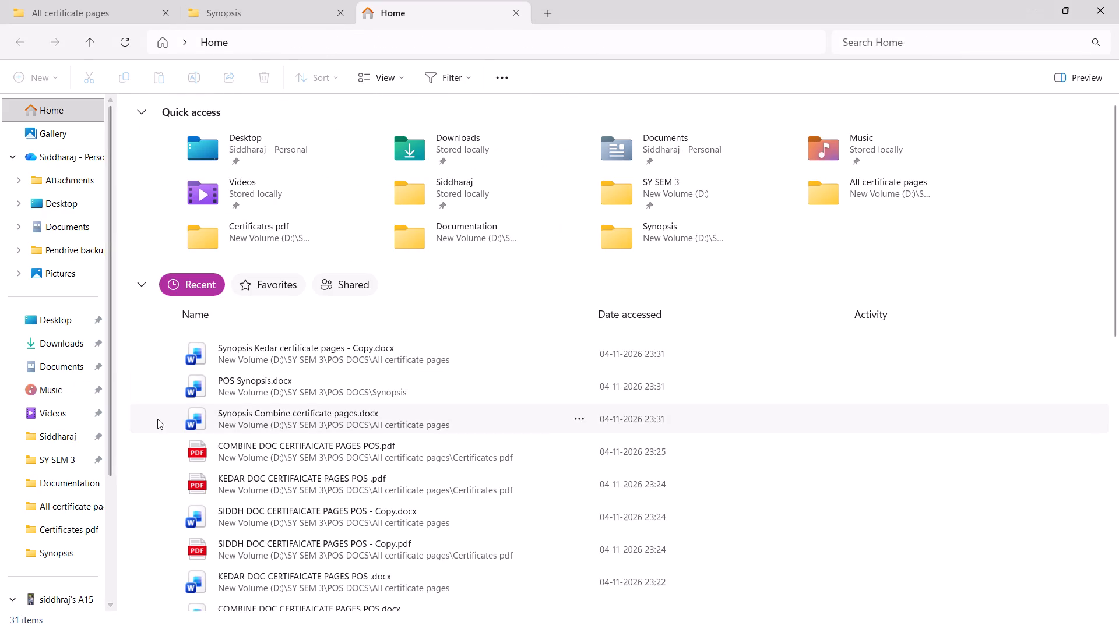
left_click(74, 339)
double_click(220, 150)
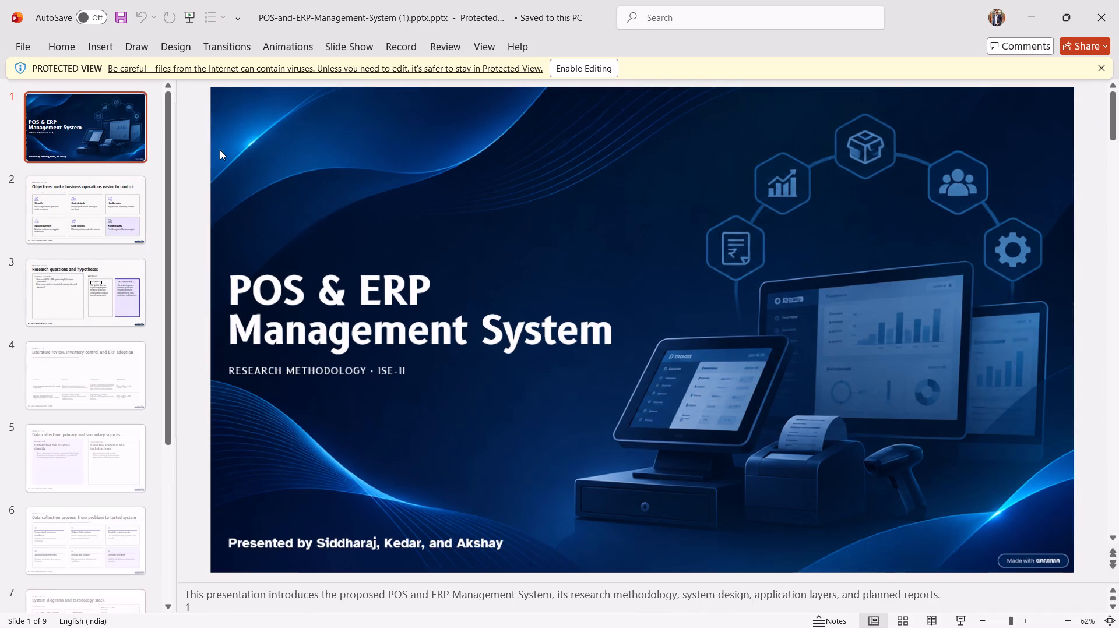
Examine the downloaded presentation's slides, including the data collection slides and slide 7 on system diagrams and technology stack.
scroll(615, 213, "down", 4)
scroll(129, 273, "down", 4)
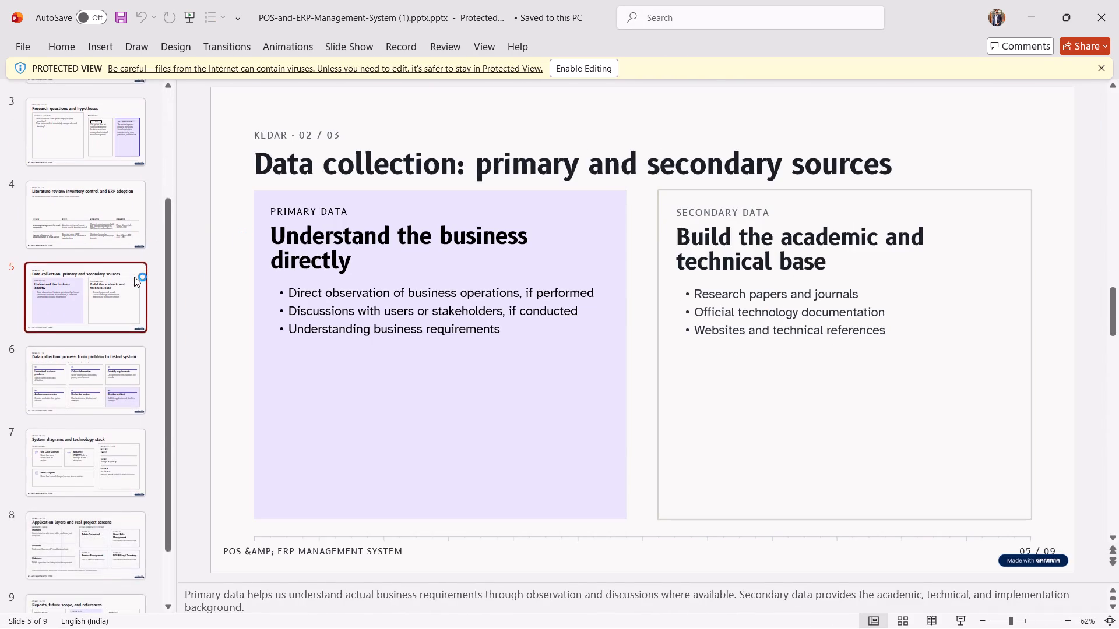
scroll(134, 277, "down", 3)
left_click(103, 355)
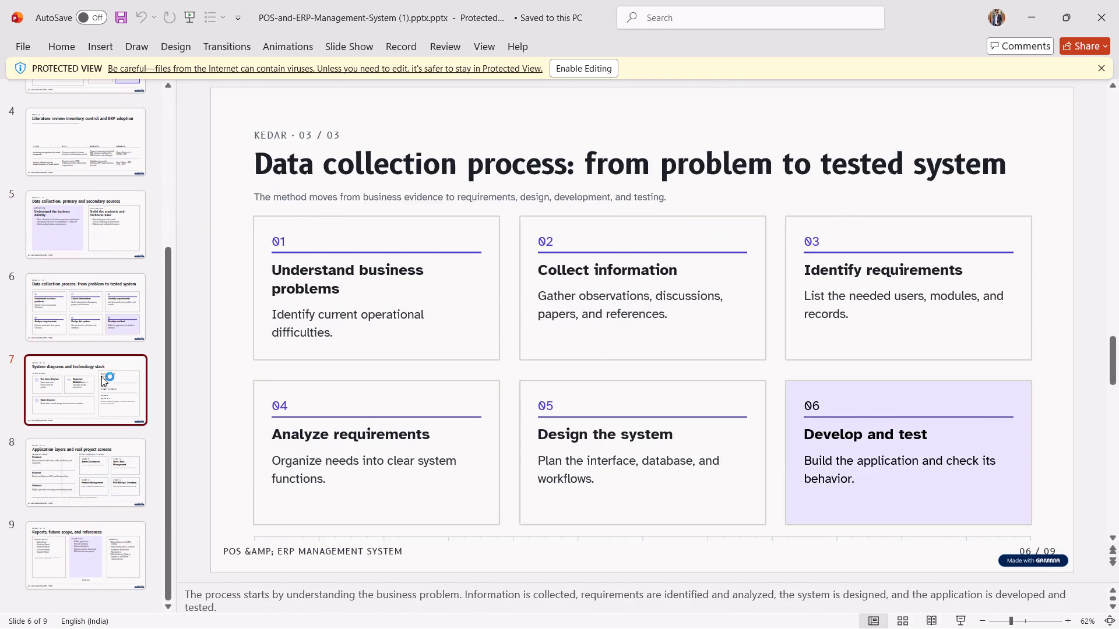